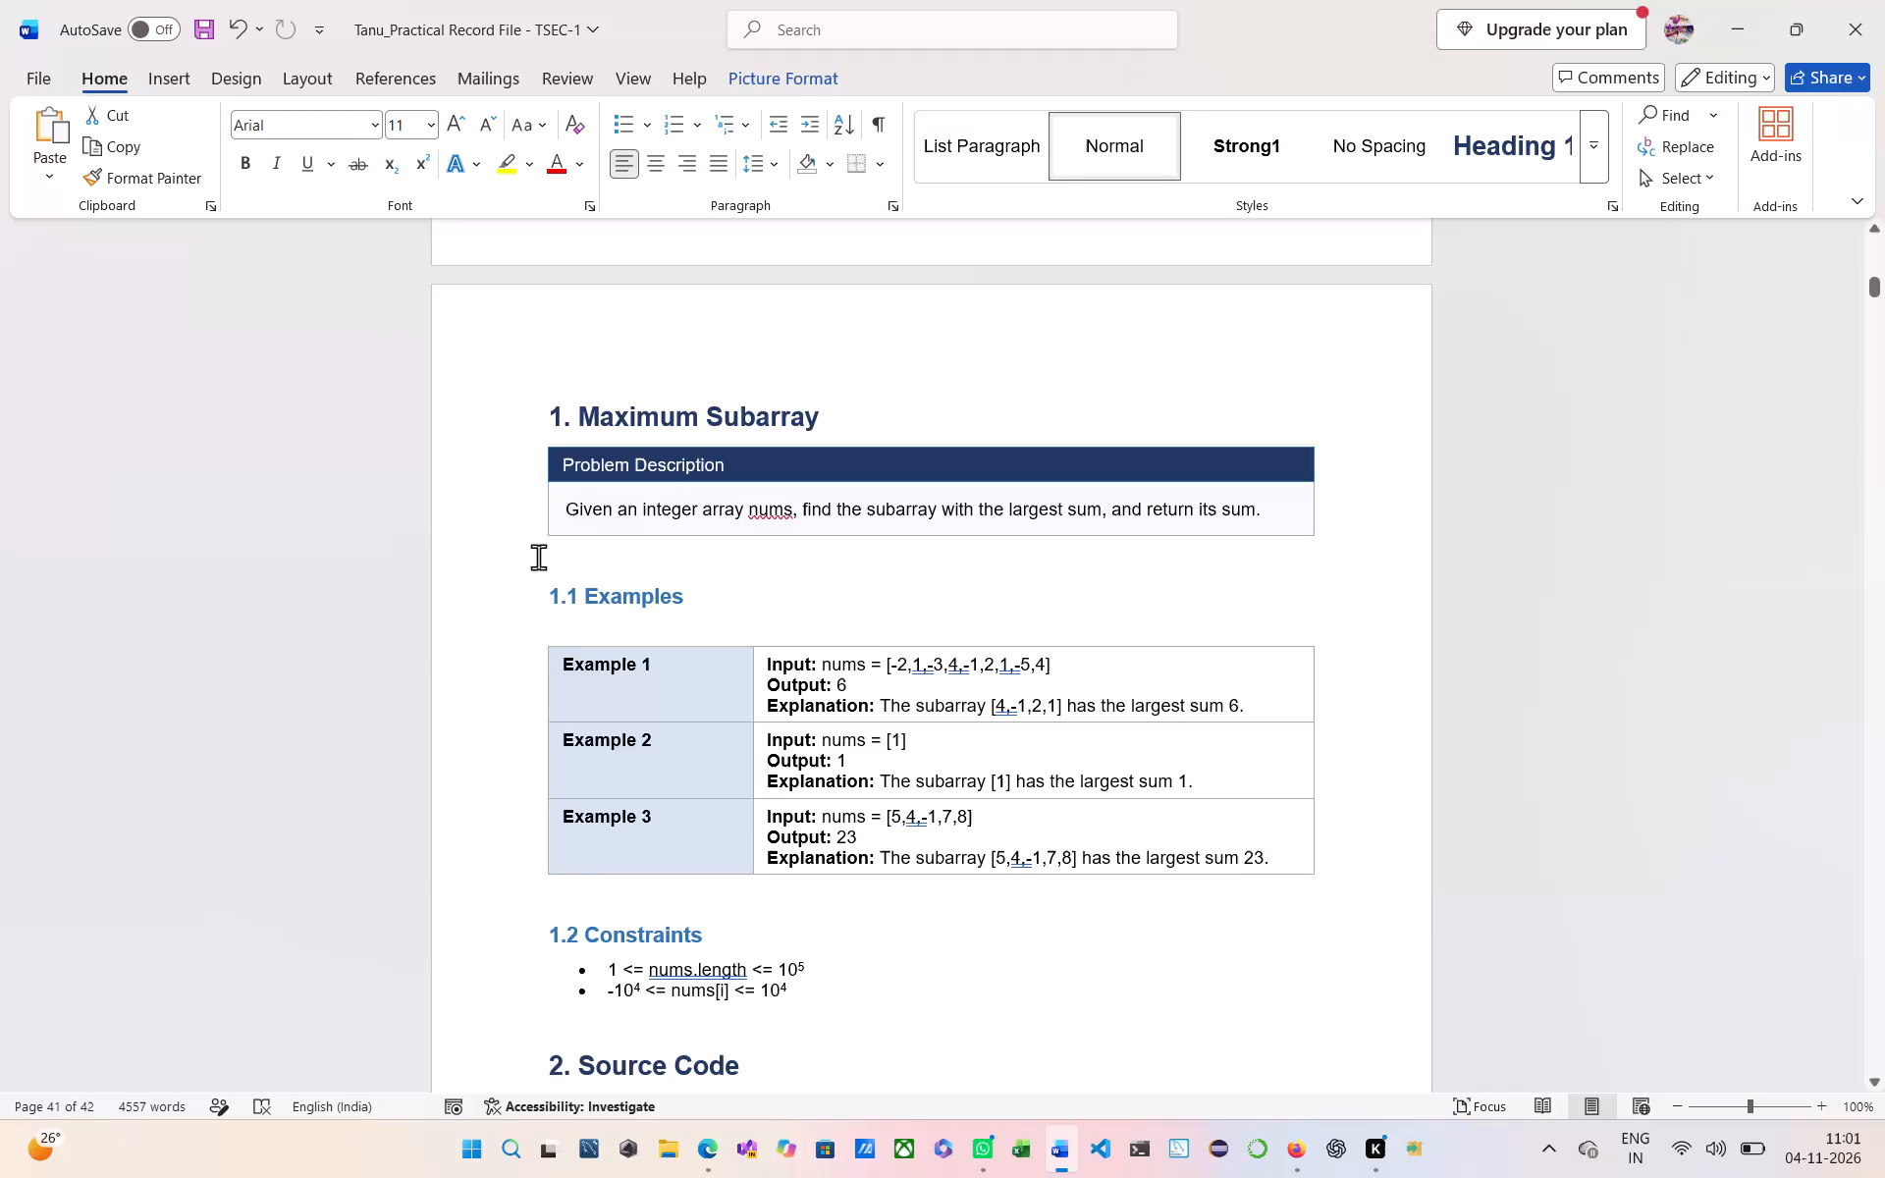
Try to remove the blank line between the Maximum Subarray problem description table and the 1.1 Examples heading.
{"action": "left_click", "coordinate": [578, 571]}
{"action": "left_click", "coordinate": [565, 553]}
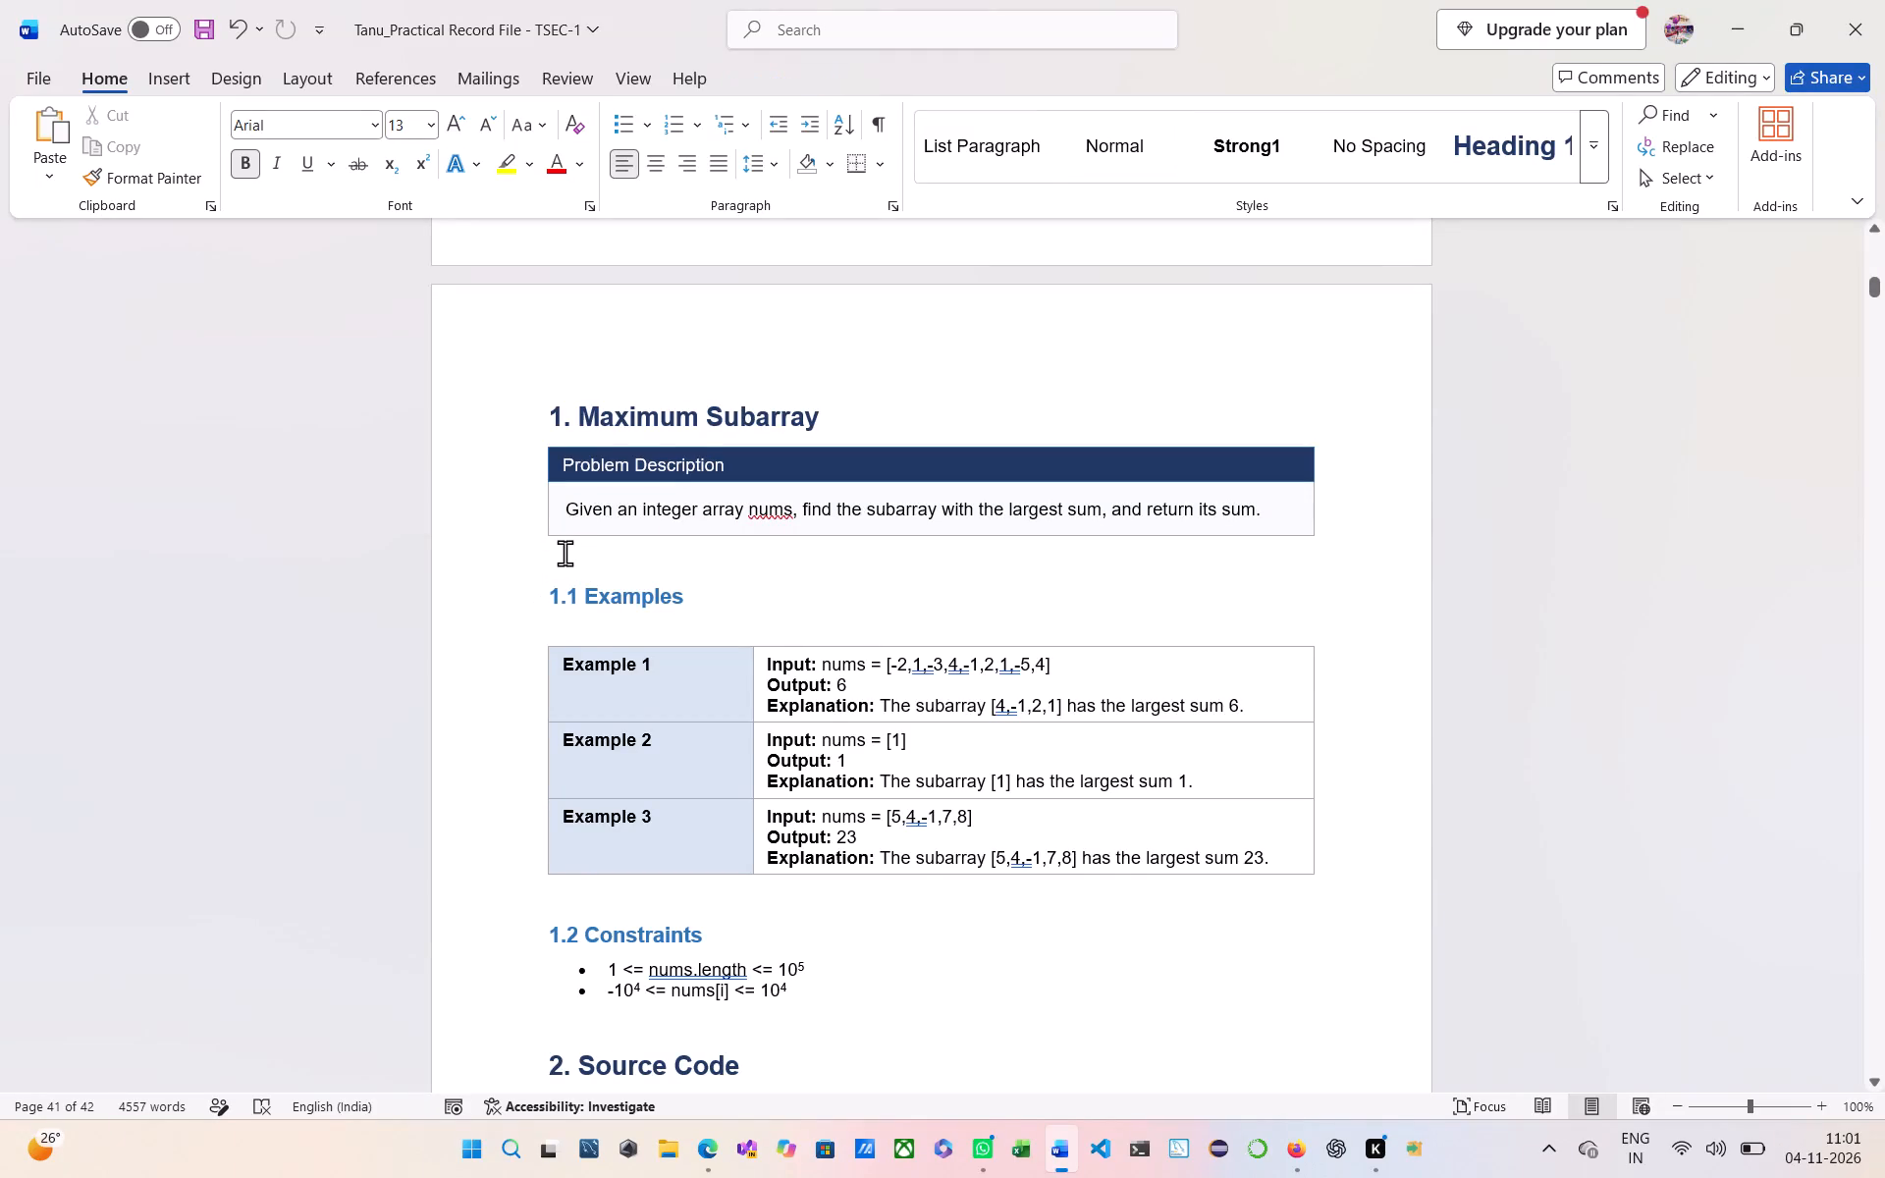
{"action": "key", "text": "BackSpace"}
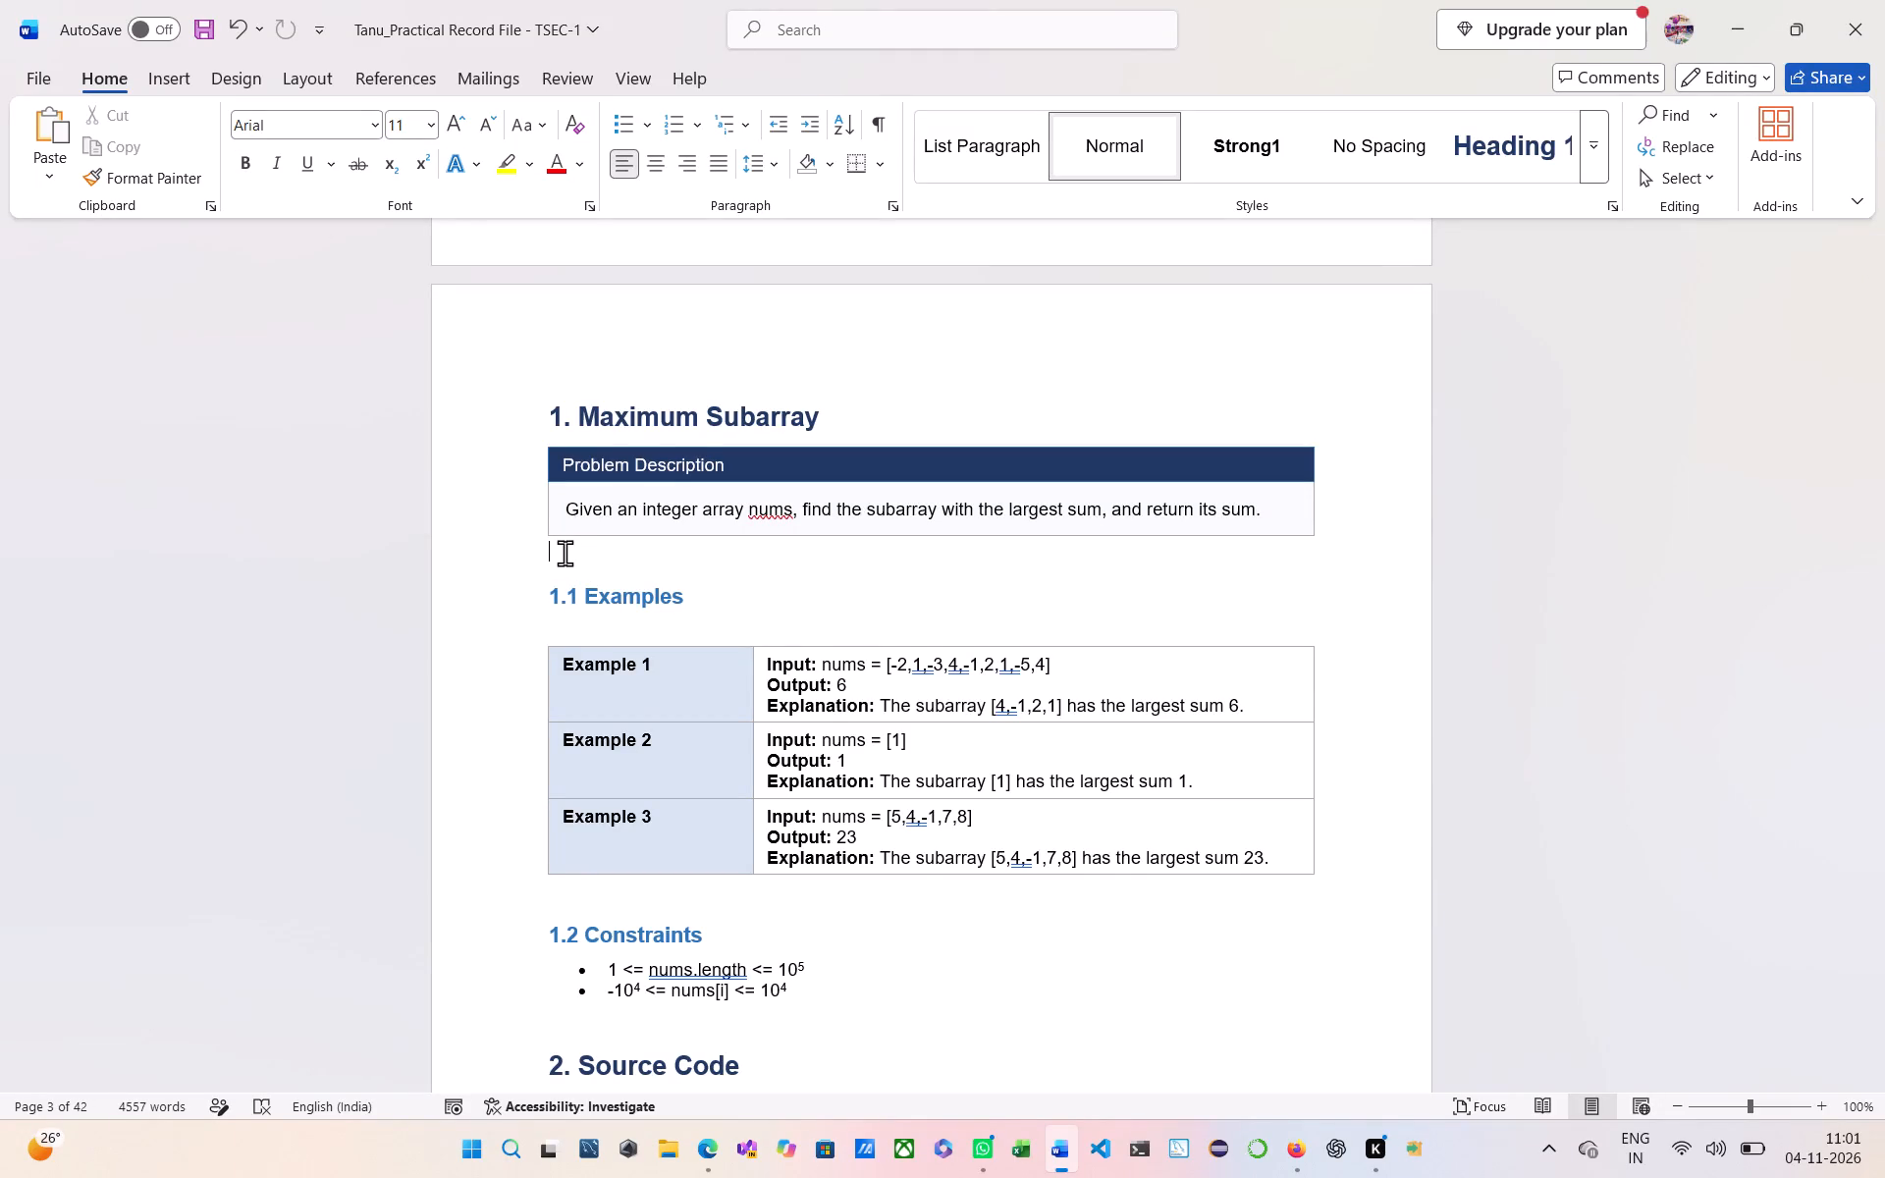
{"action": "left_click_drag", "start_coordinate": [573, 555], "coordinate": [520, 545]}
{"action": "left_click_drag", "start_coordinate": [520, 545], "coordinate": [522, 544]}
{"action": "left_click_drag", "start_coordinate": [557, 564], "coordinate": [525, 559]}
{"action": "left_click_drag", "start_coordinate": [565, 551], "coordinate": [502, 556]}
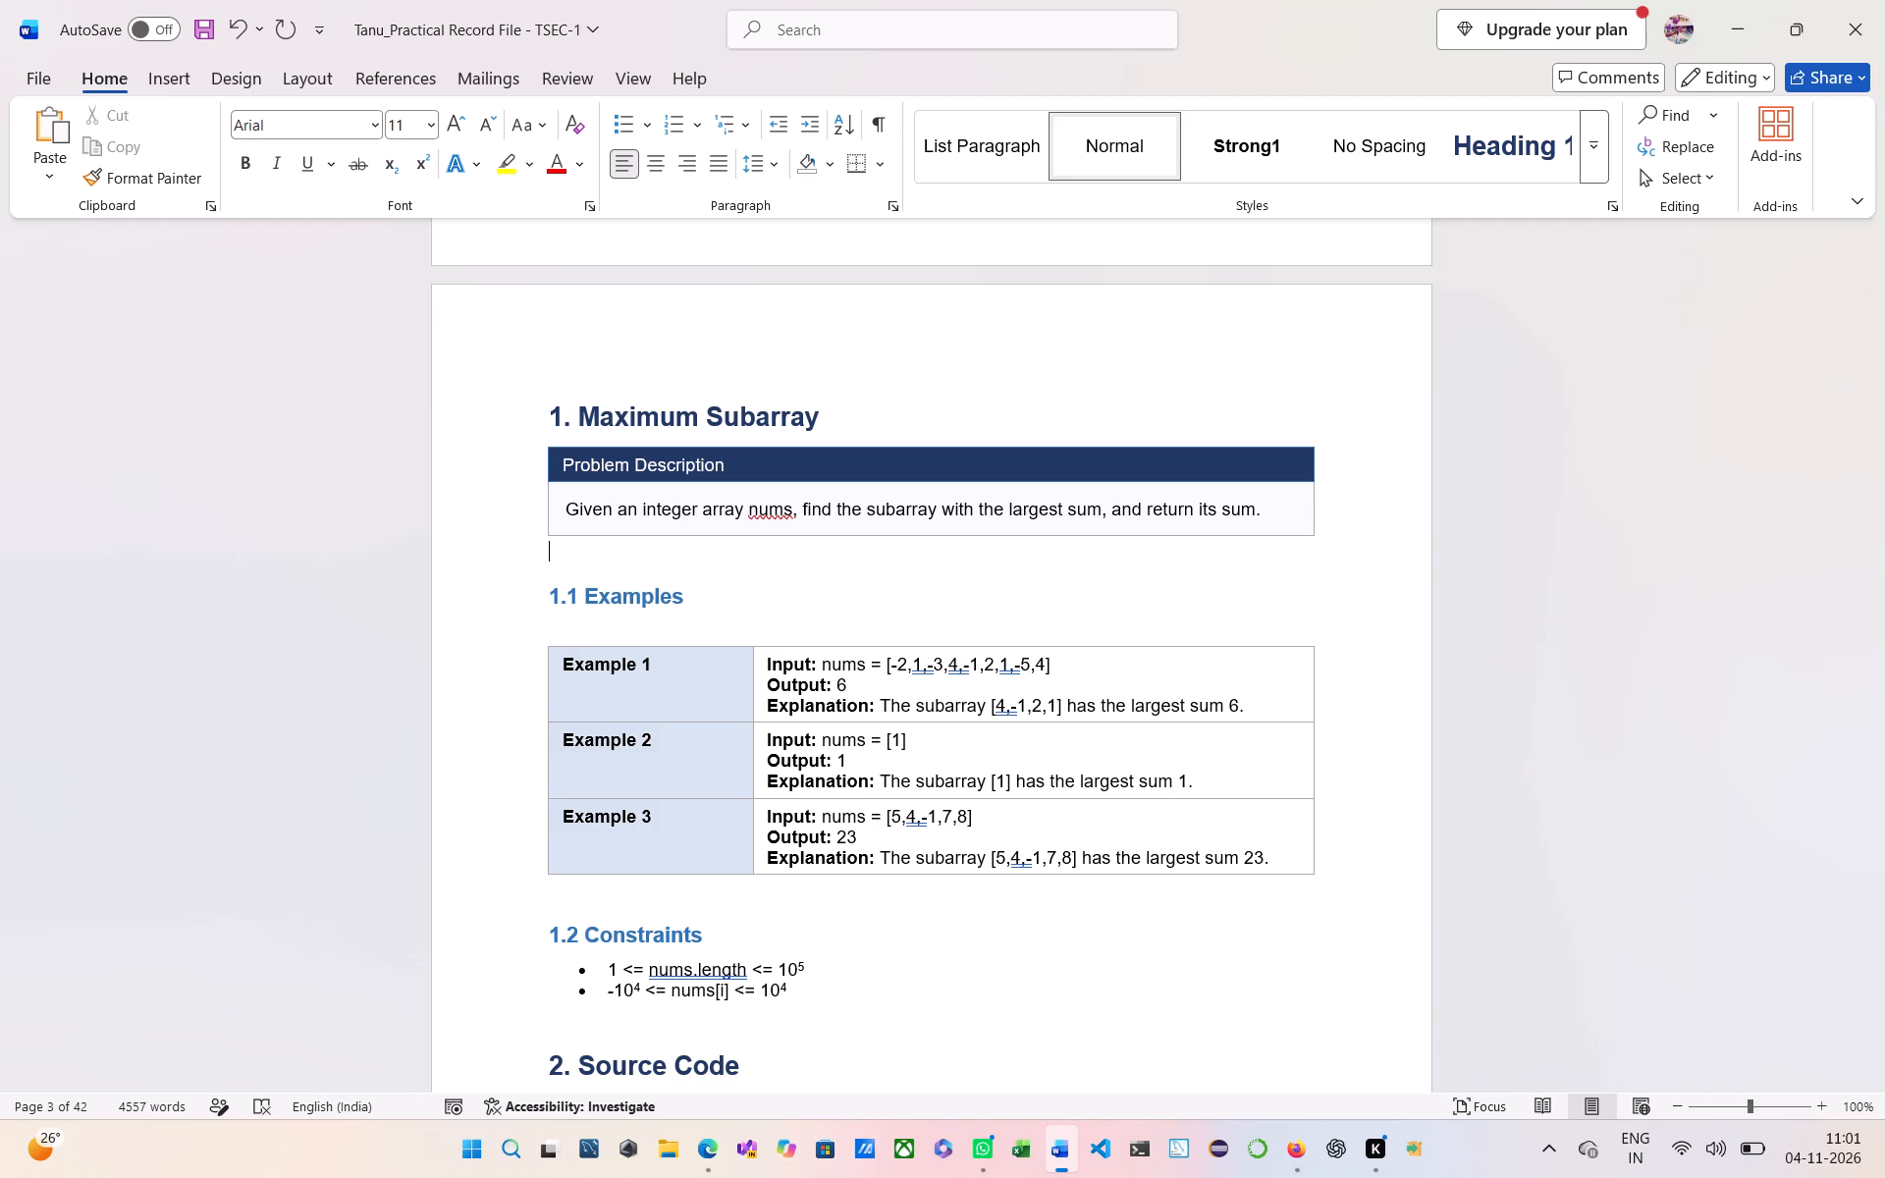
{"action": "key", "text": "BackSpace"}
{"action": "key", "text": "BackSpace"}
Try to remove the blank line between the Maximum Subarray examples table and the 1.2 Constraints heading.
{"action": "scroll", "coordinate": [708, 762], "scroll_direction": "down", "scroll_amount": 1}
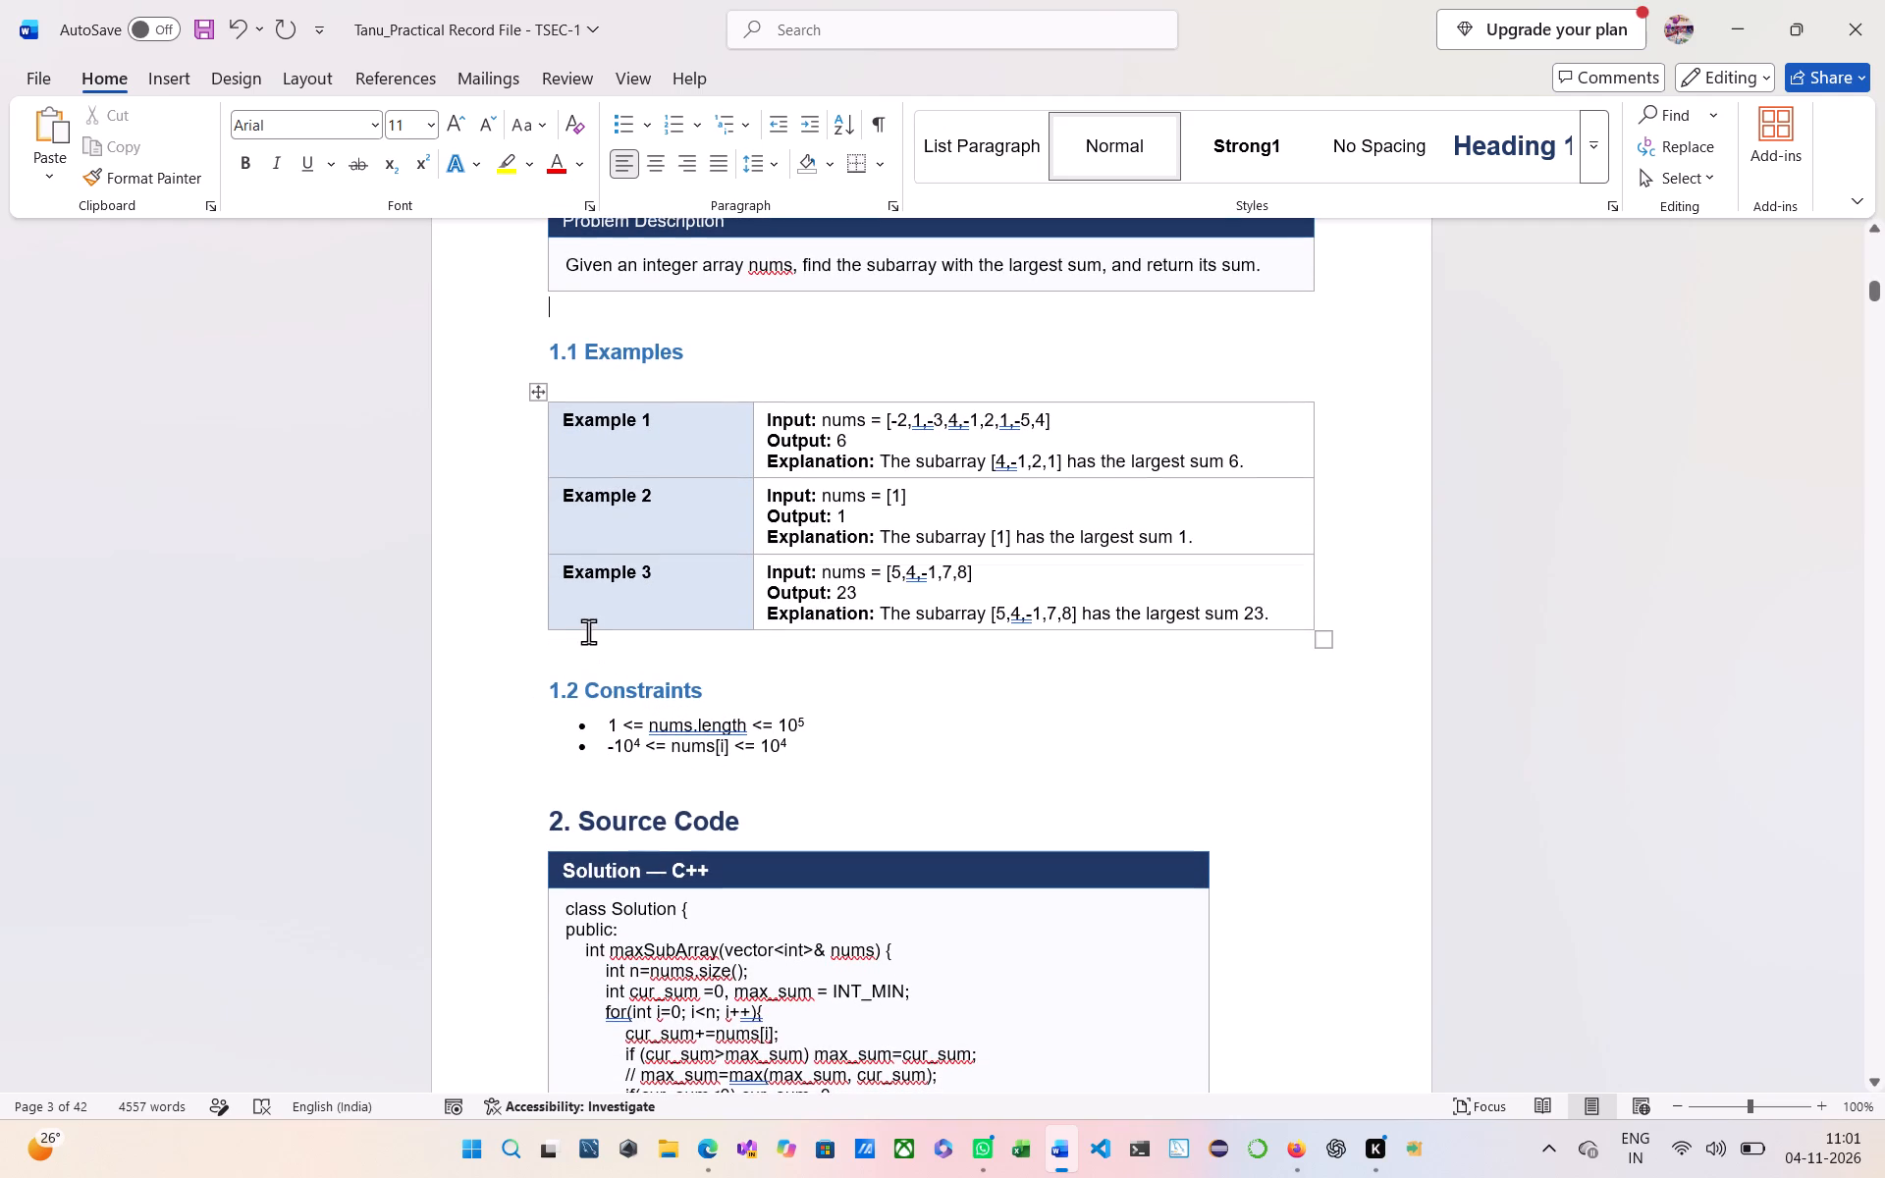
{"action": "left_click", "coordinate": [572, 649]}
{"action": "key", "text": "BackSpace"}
Delete the blank space between the acceptance screenshot and the "3. Valid Palindrome" heading on page 5.
{"action": "scroll", "coordinate": [763, 868], "scroll_direction": "down", "scroll_amount": 3}
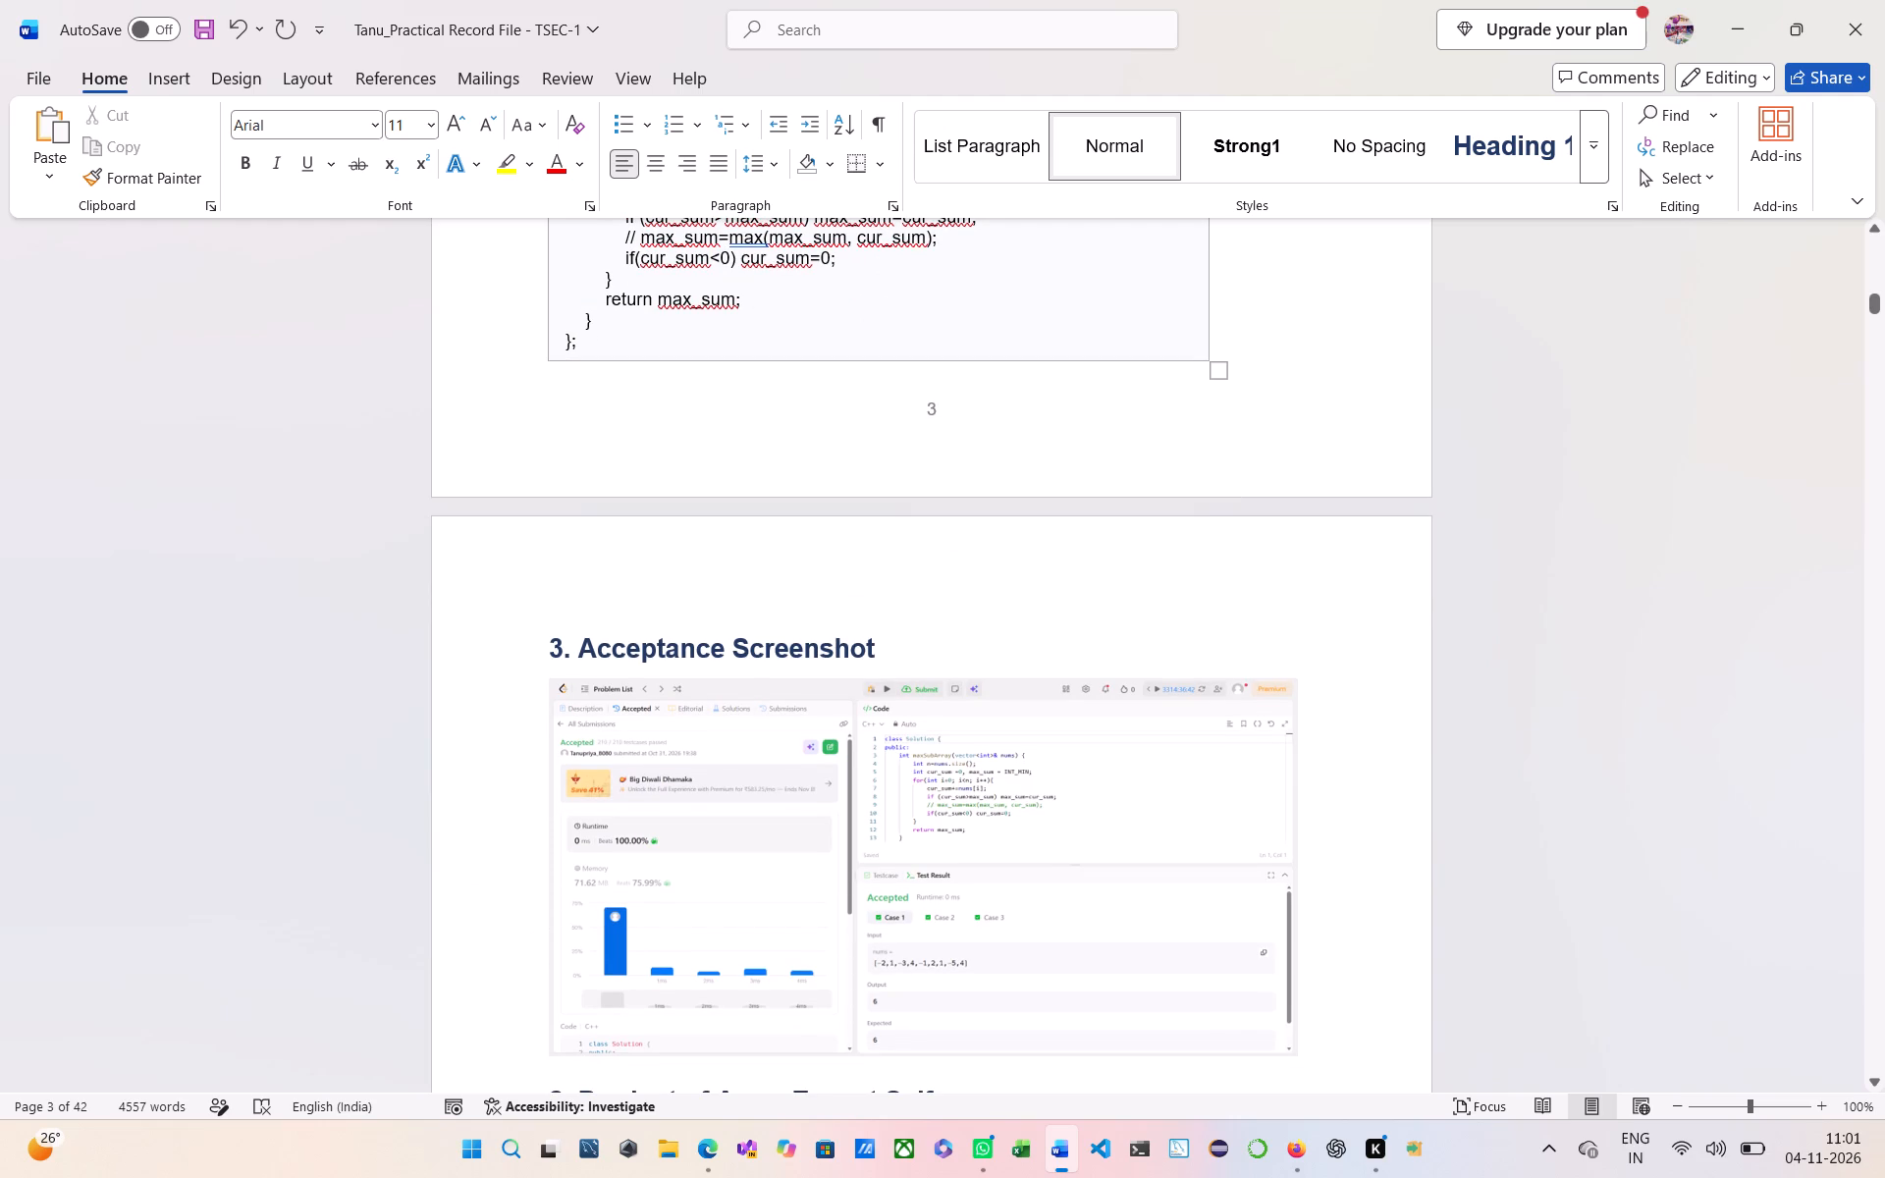
{"action": "left_click", "coordinate": [620, 590]}
{"action": "scroll", "coordinate": [620, 590], "scroll_direction": "down", "scroll_amount": 5}
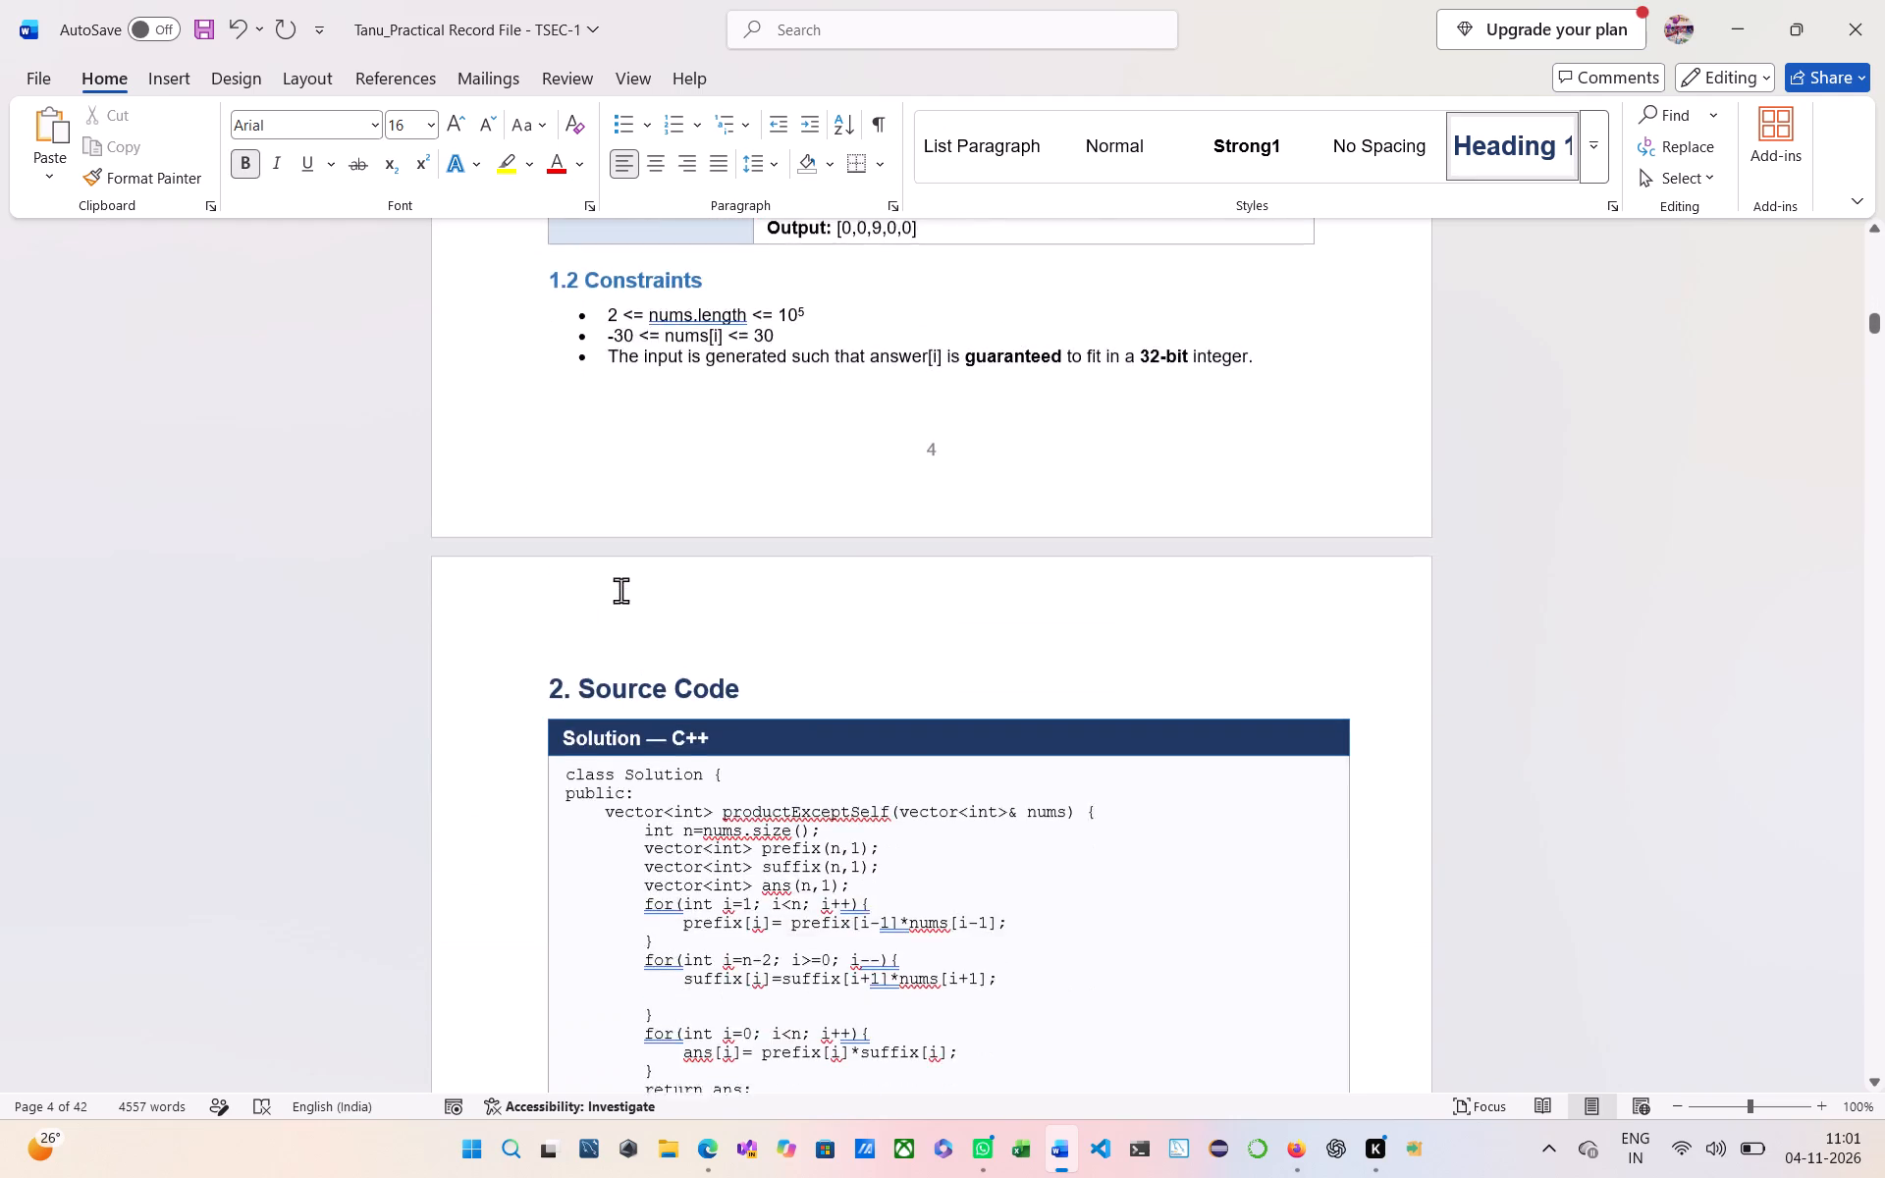
{"action": "scroll", "coordinate": [620, 590], "scroll_direction": "down", "scroll_amount": 4}
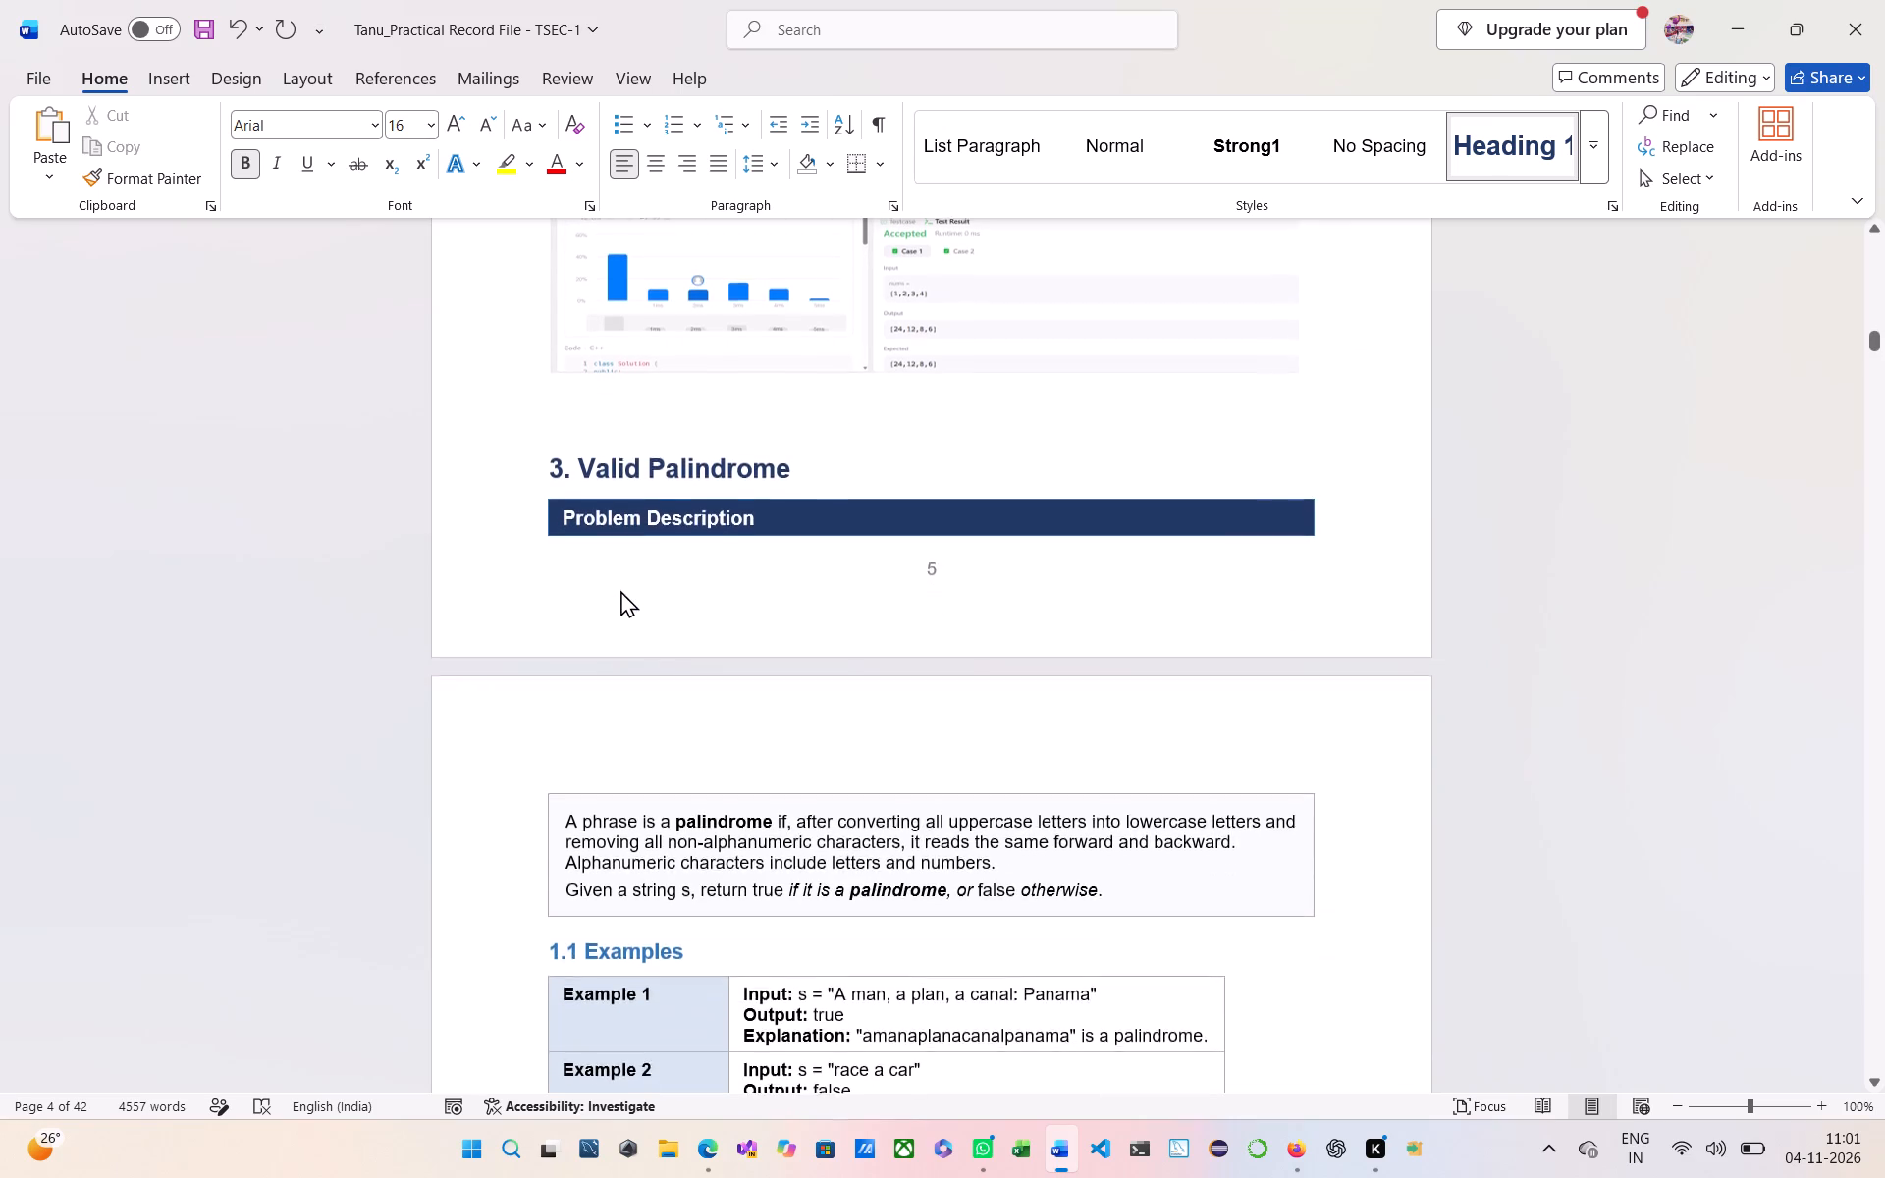
{"action": "left_click", "coordinate": [565, 414]}
{"action": "key", "text": "BackSpace"}
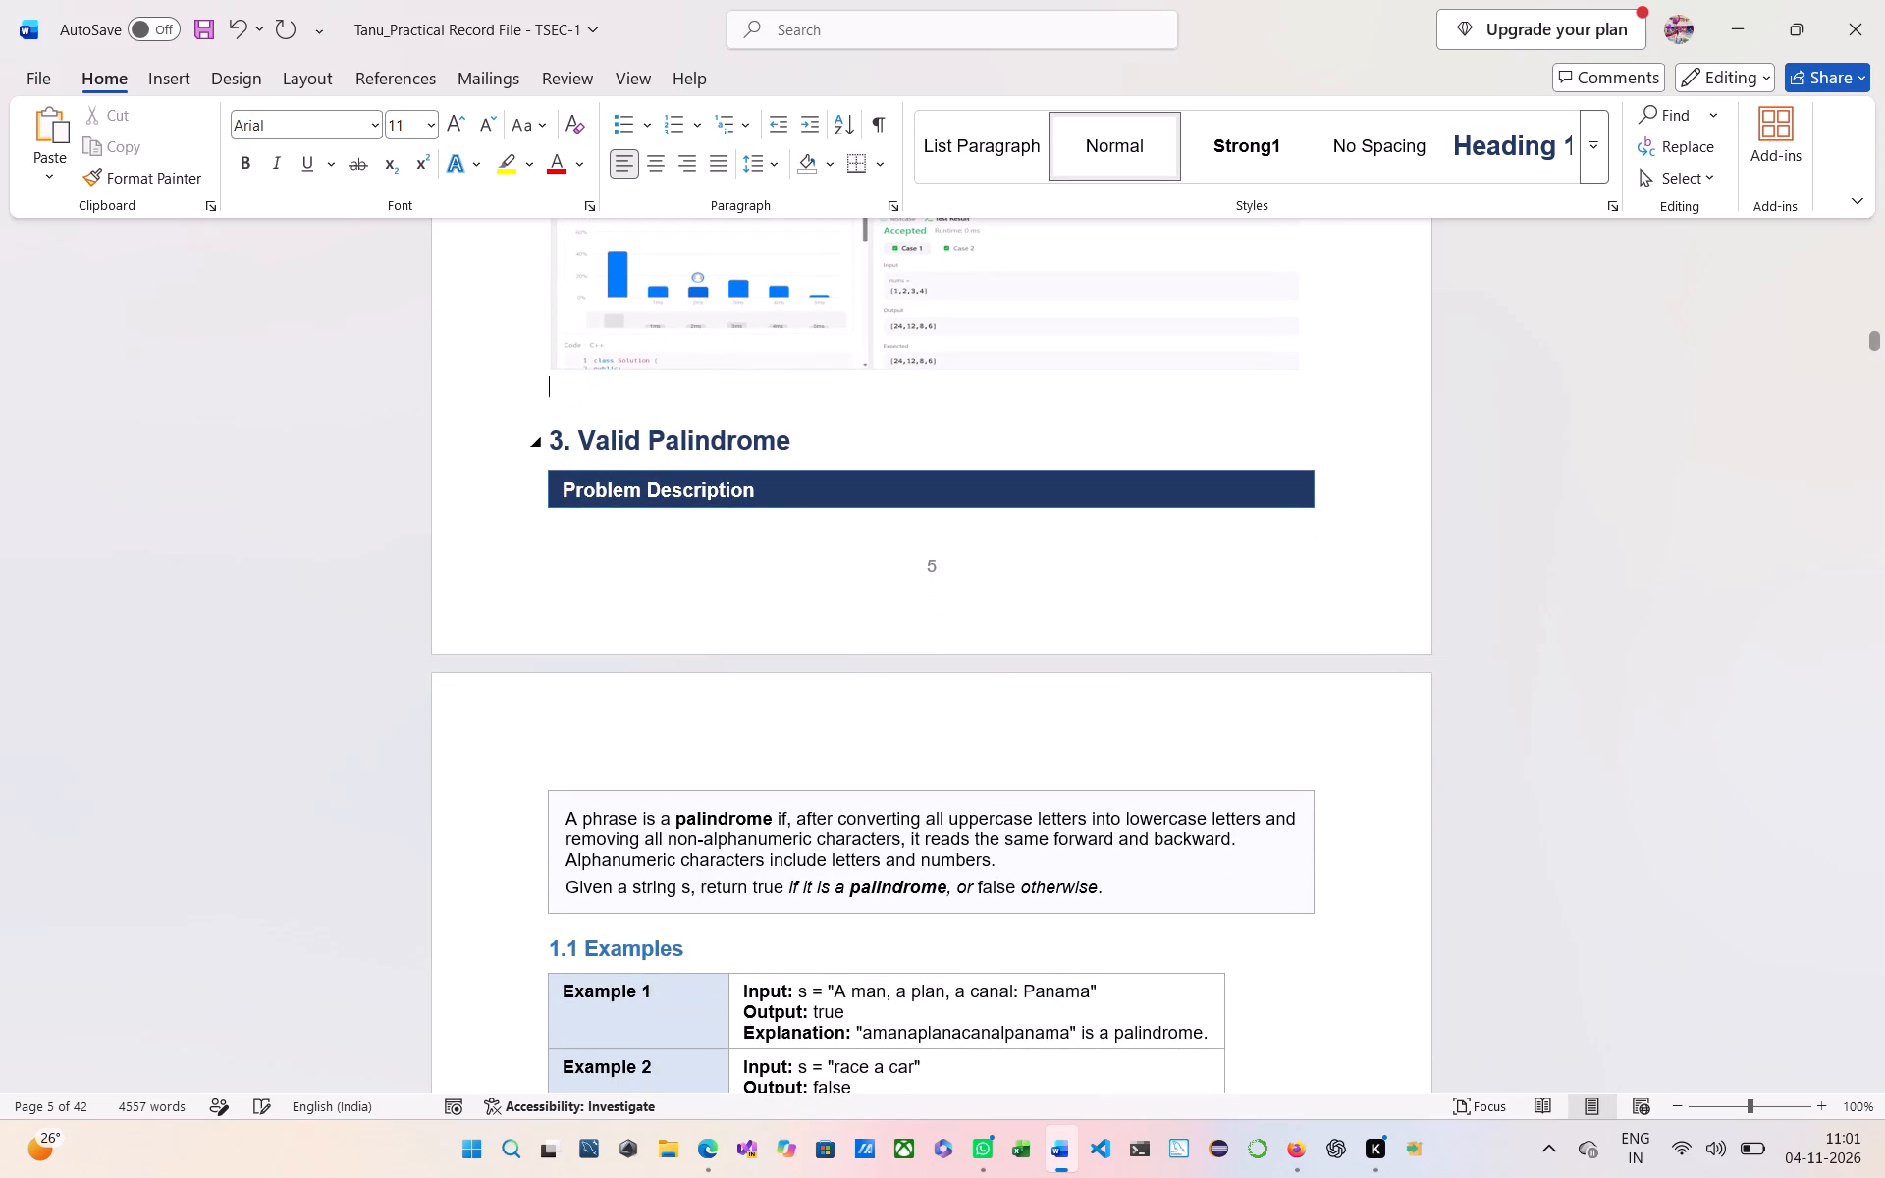
{"action": "key", "text": "BackSpace"}
Review the spacing and layout of the problem sections from Valid Palindrome through Set Matrix Zeroes.
{"action": "scroll", "coordinate": [660, 621], "scroll_direction": "down", "scroll_amount": 1}
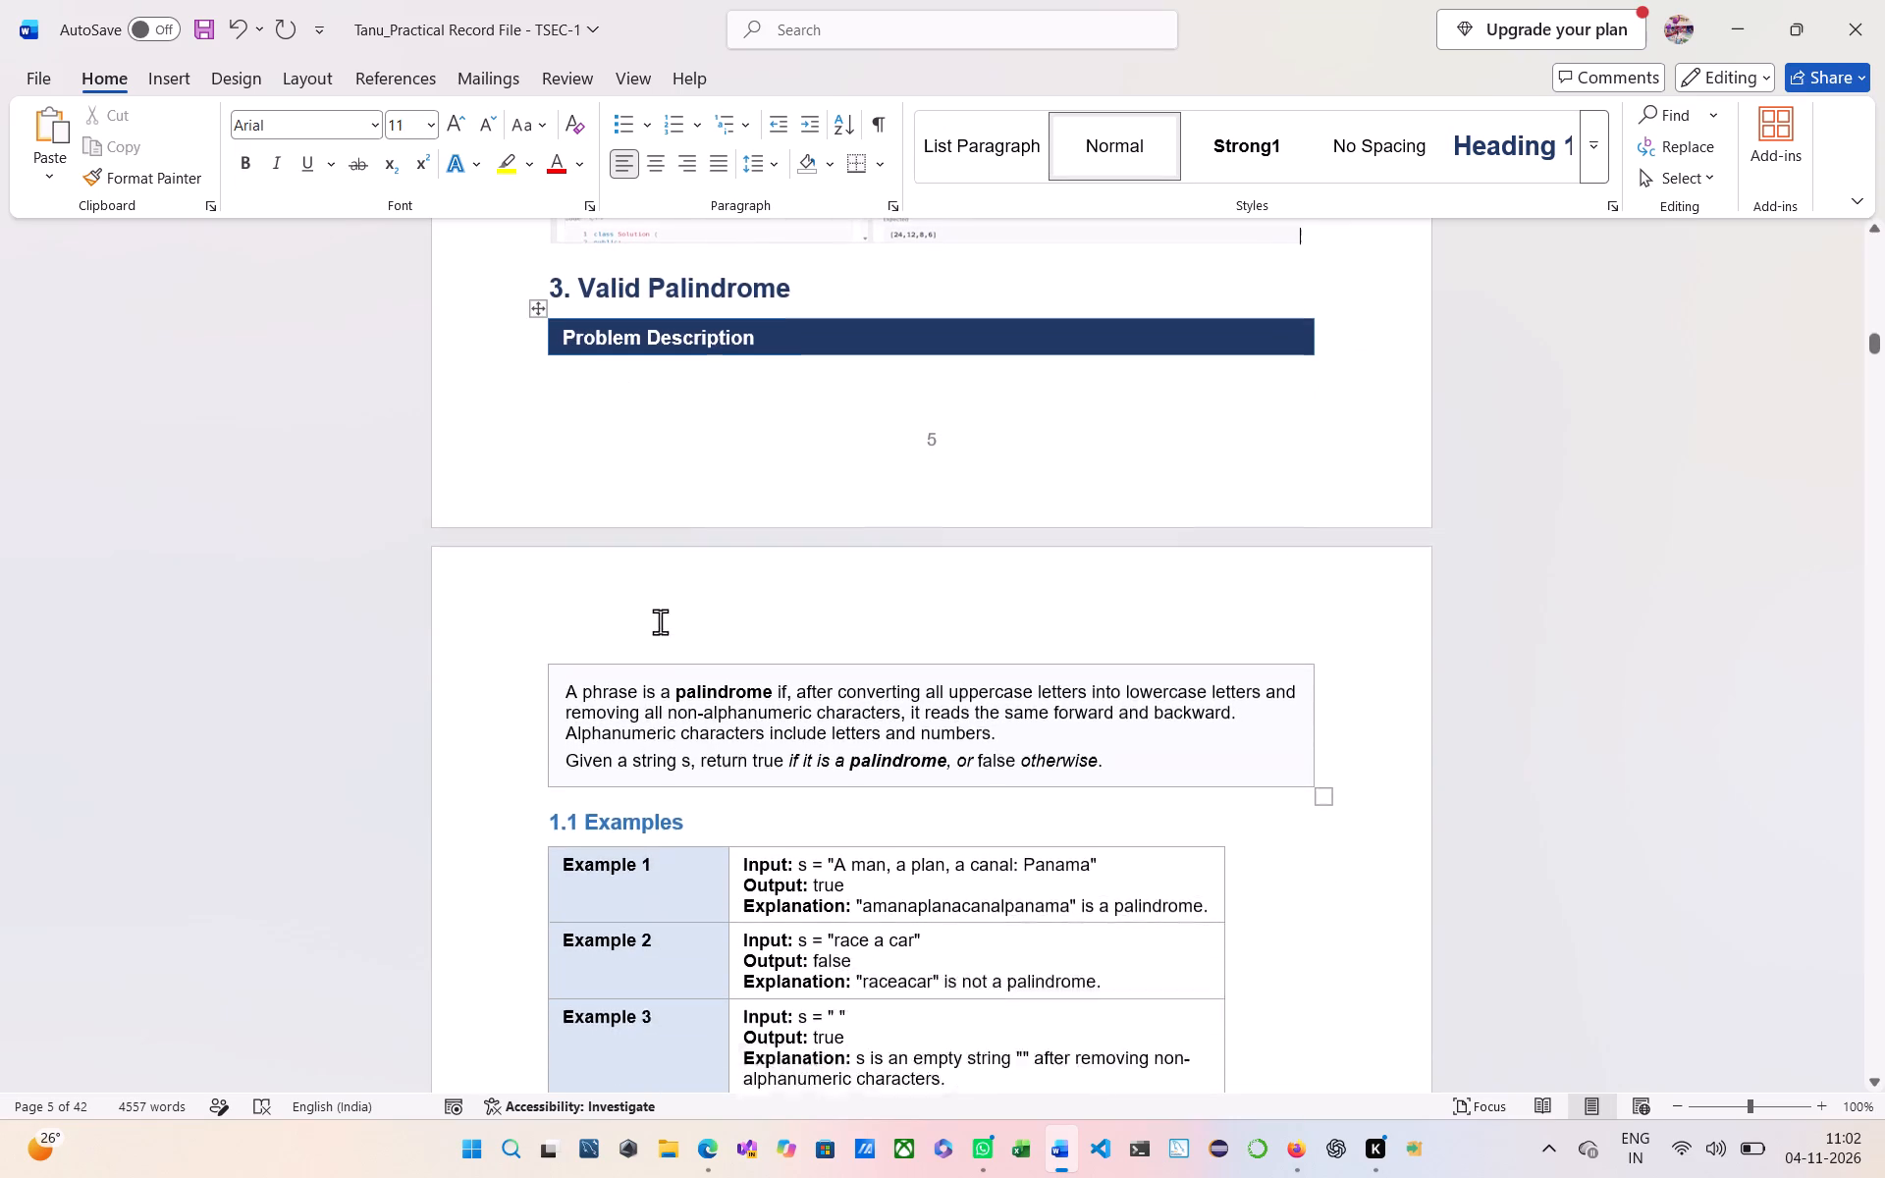
{"action": "scroll", "coordinate": [660, 621], "scroll_direction": "down", "scroll_amount": 2}
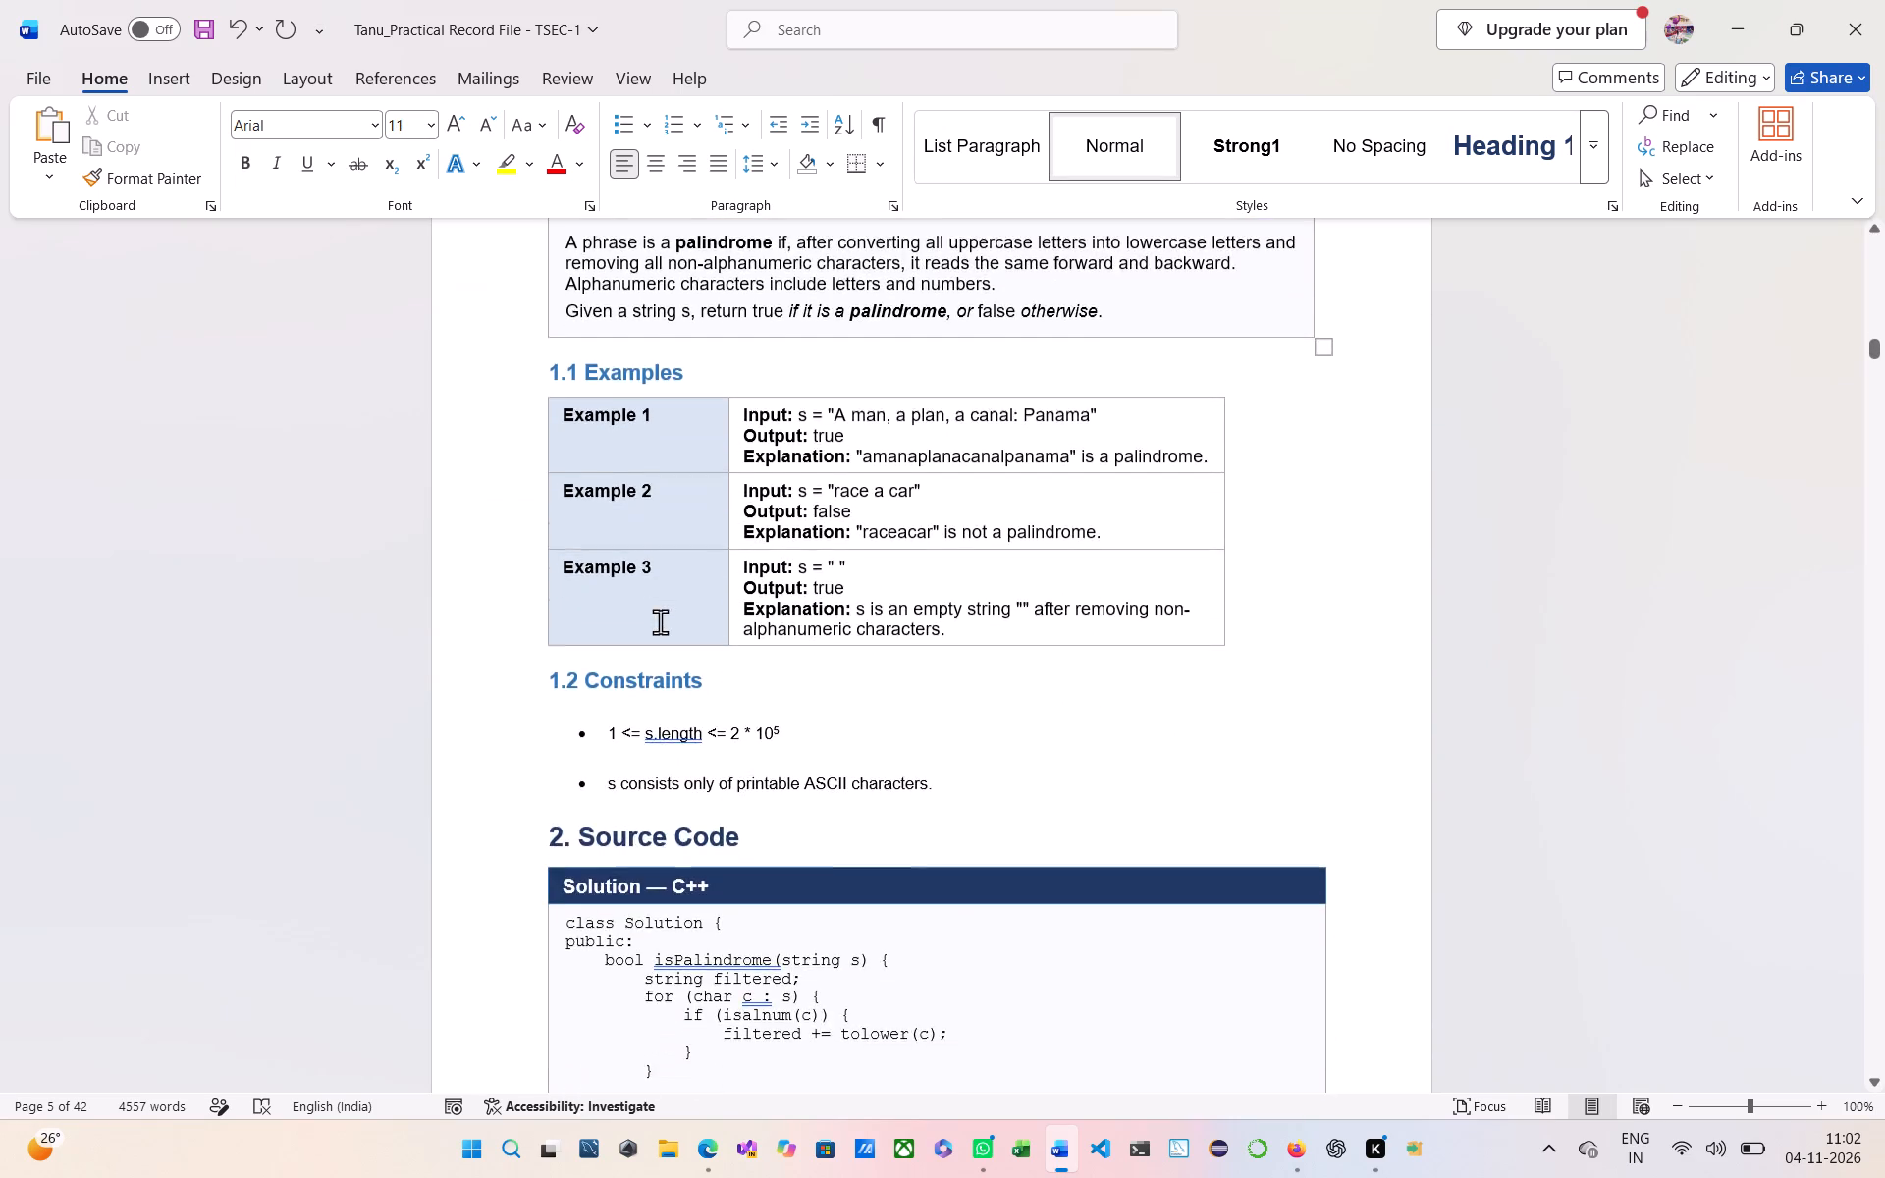
{"action": "scroll", "coordinate": [660, 621], "scroll_direction": "down", "scroll_amount": 3}
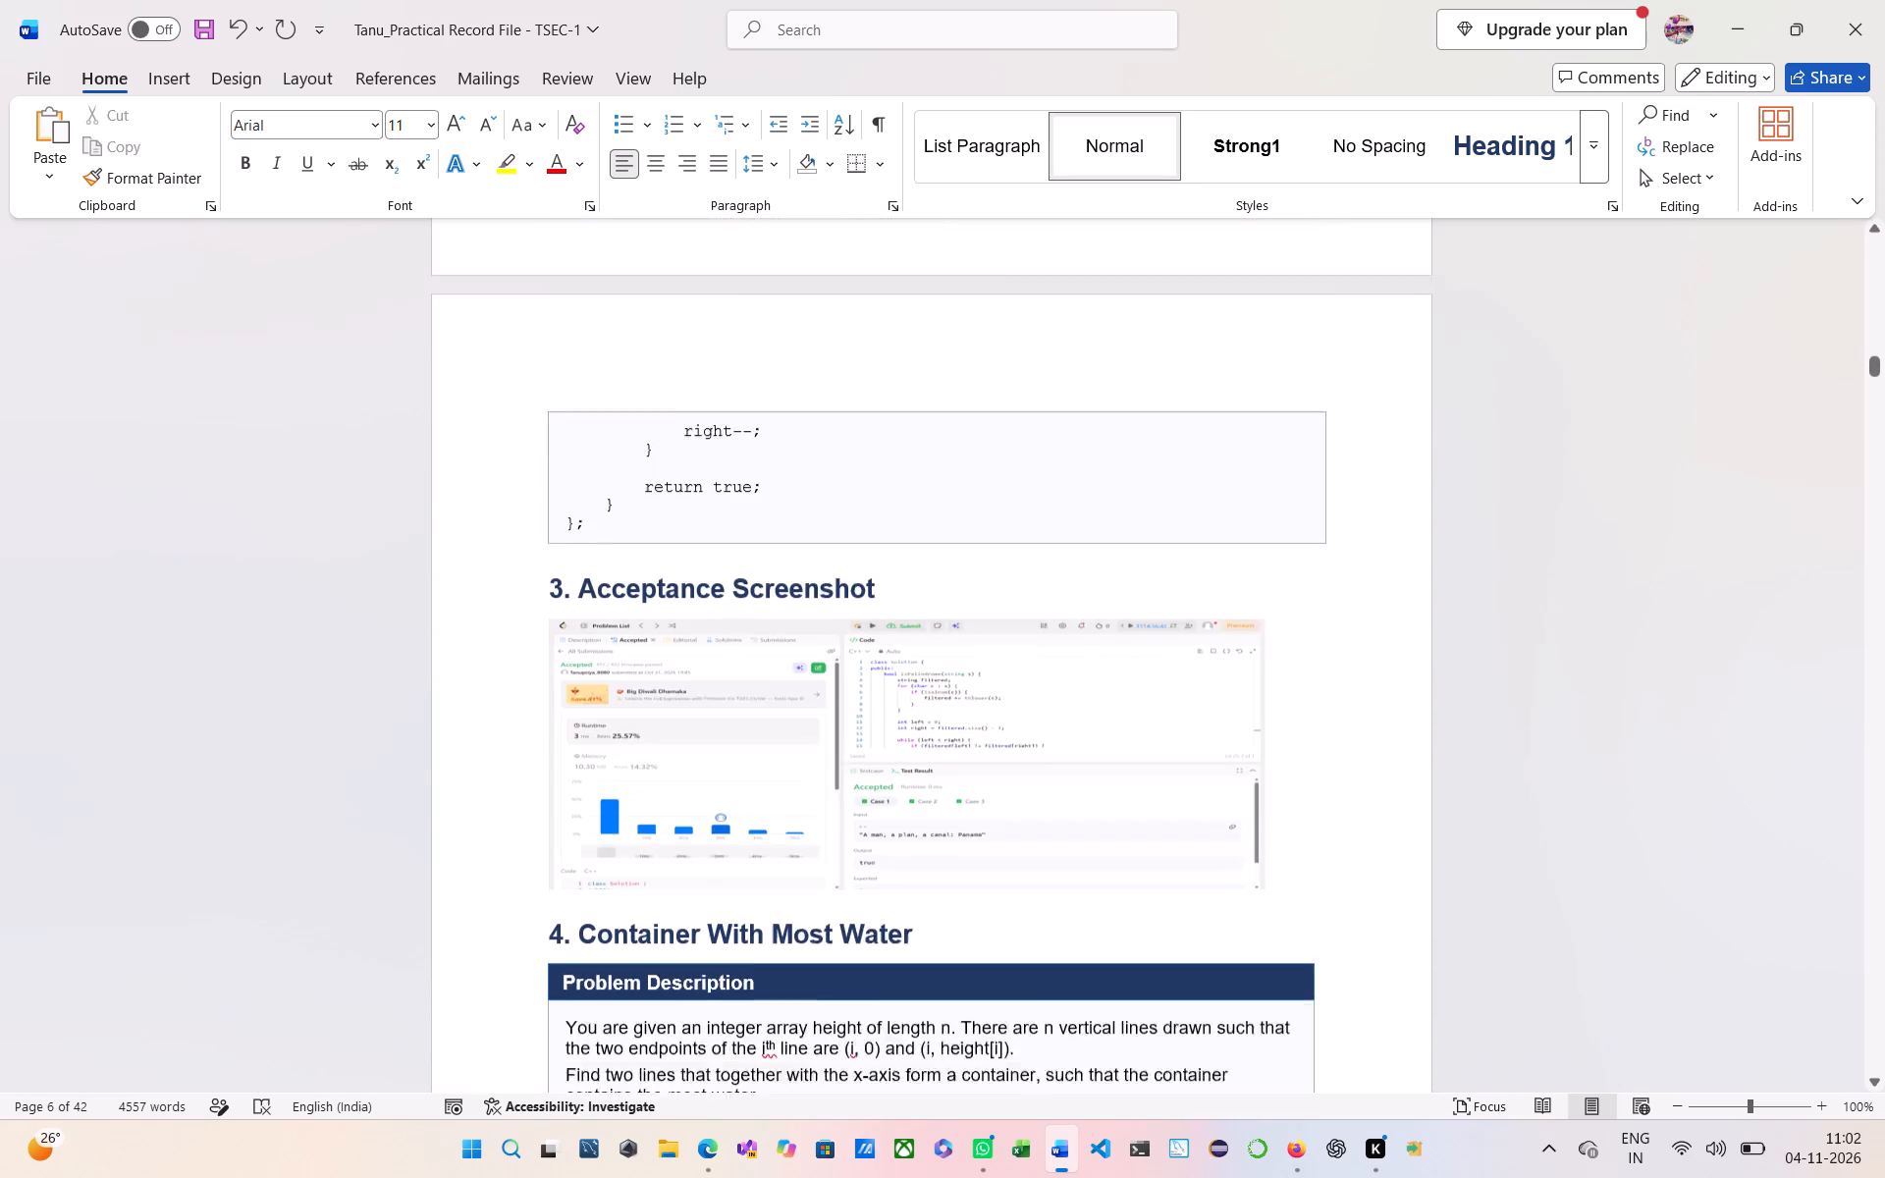
{"action": "scroll", "coordinate": [660, 621], "scroll_direction": "down", "scroll_amount": 1}
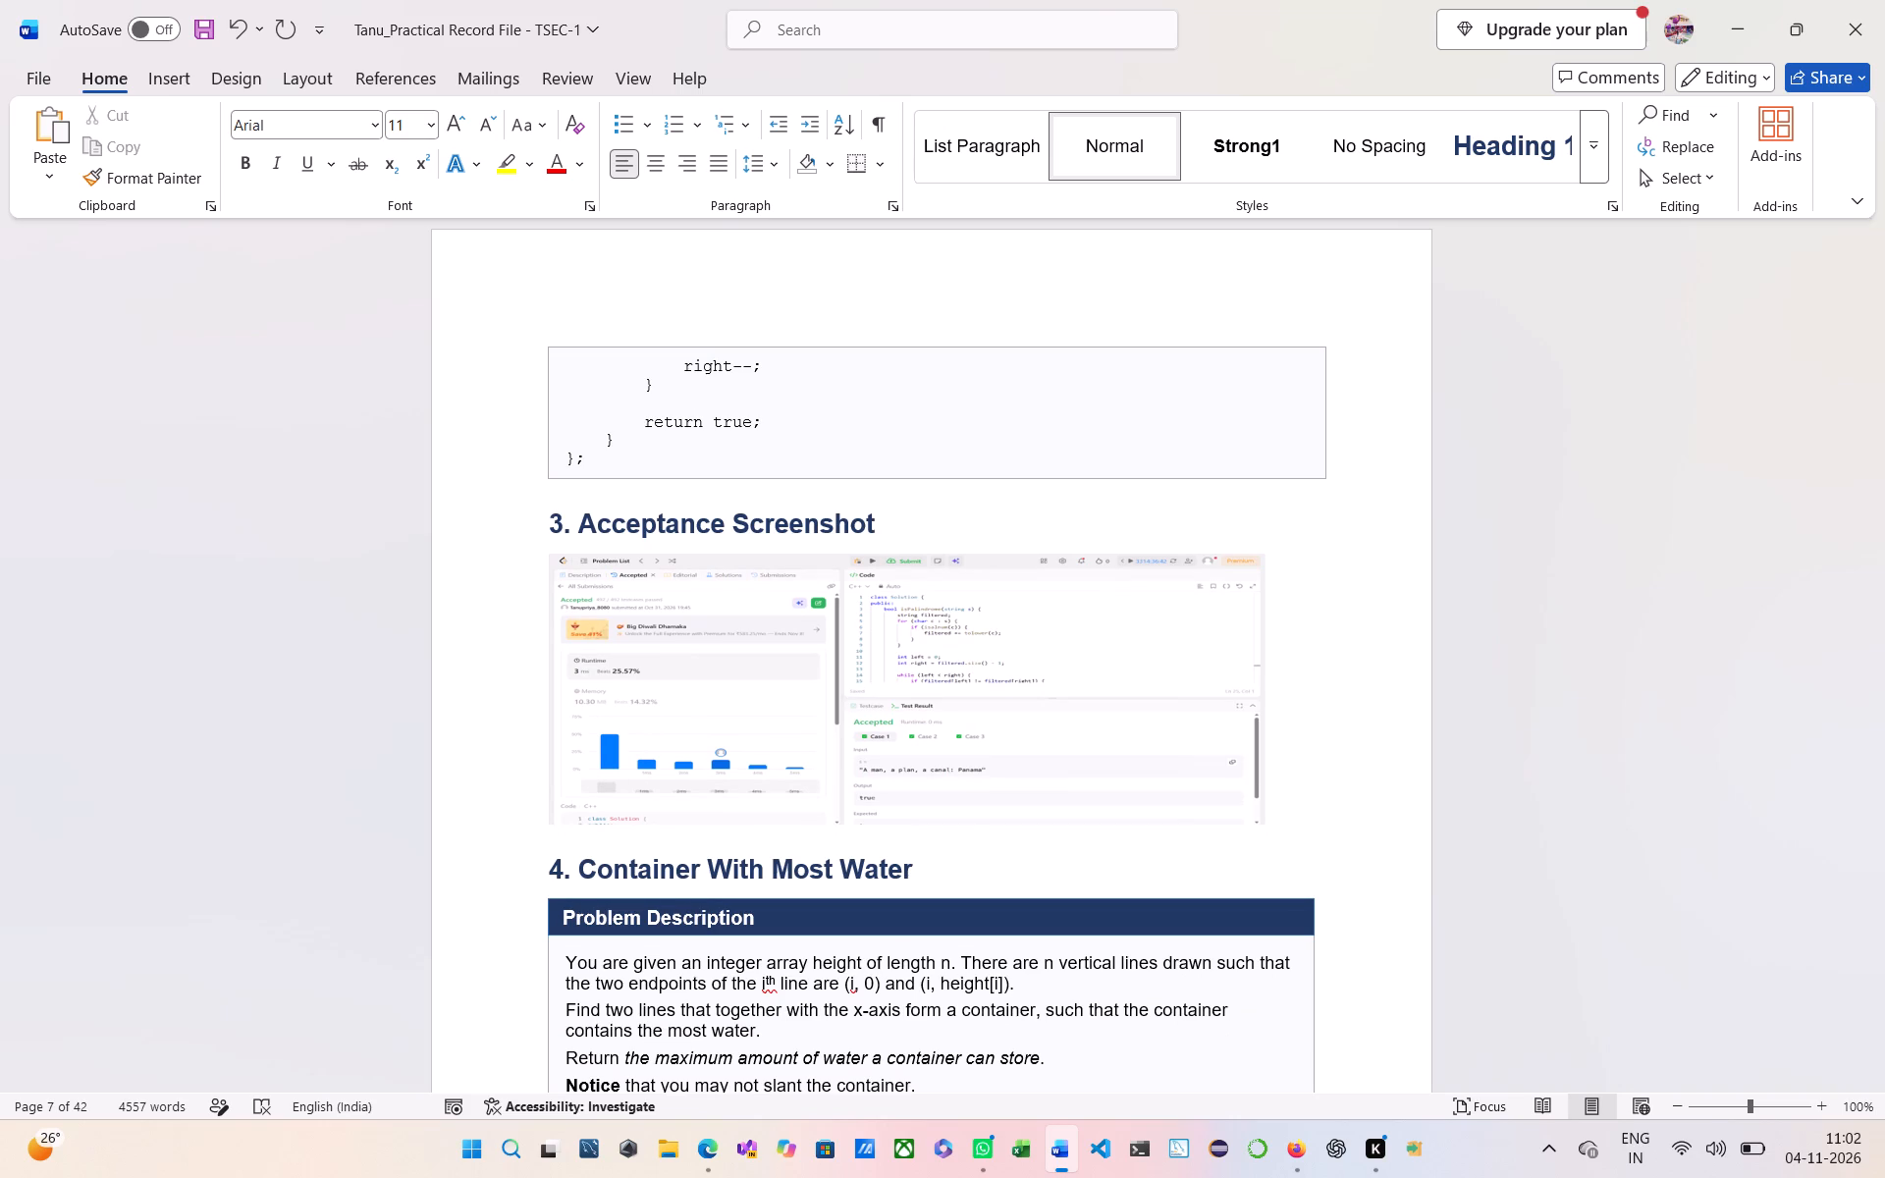
{"action": "scroll", "coordinate": [660, 621], "scroll_direction": "down", "scroll_amount": 3}
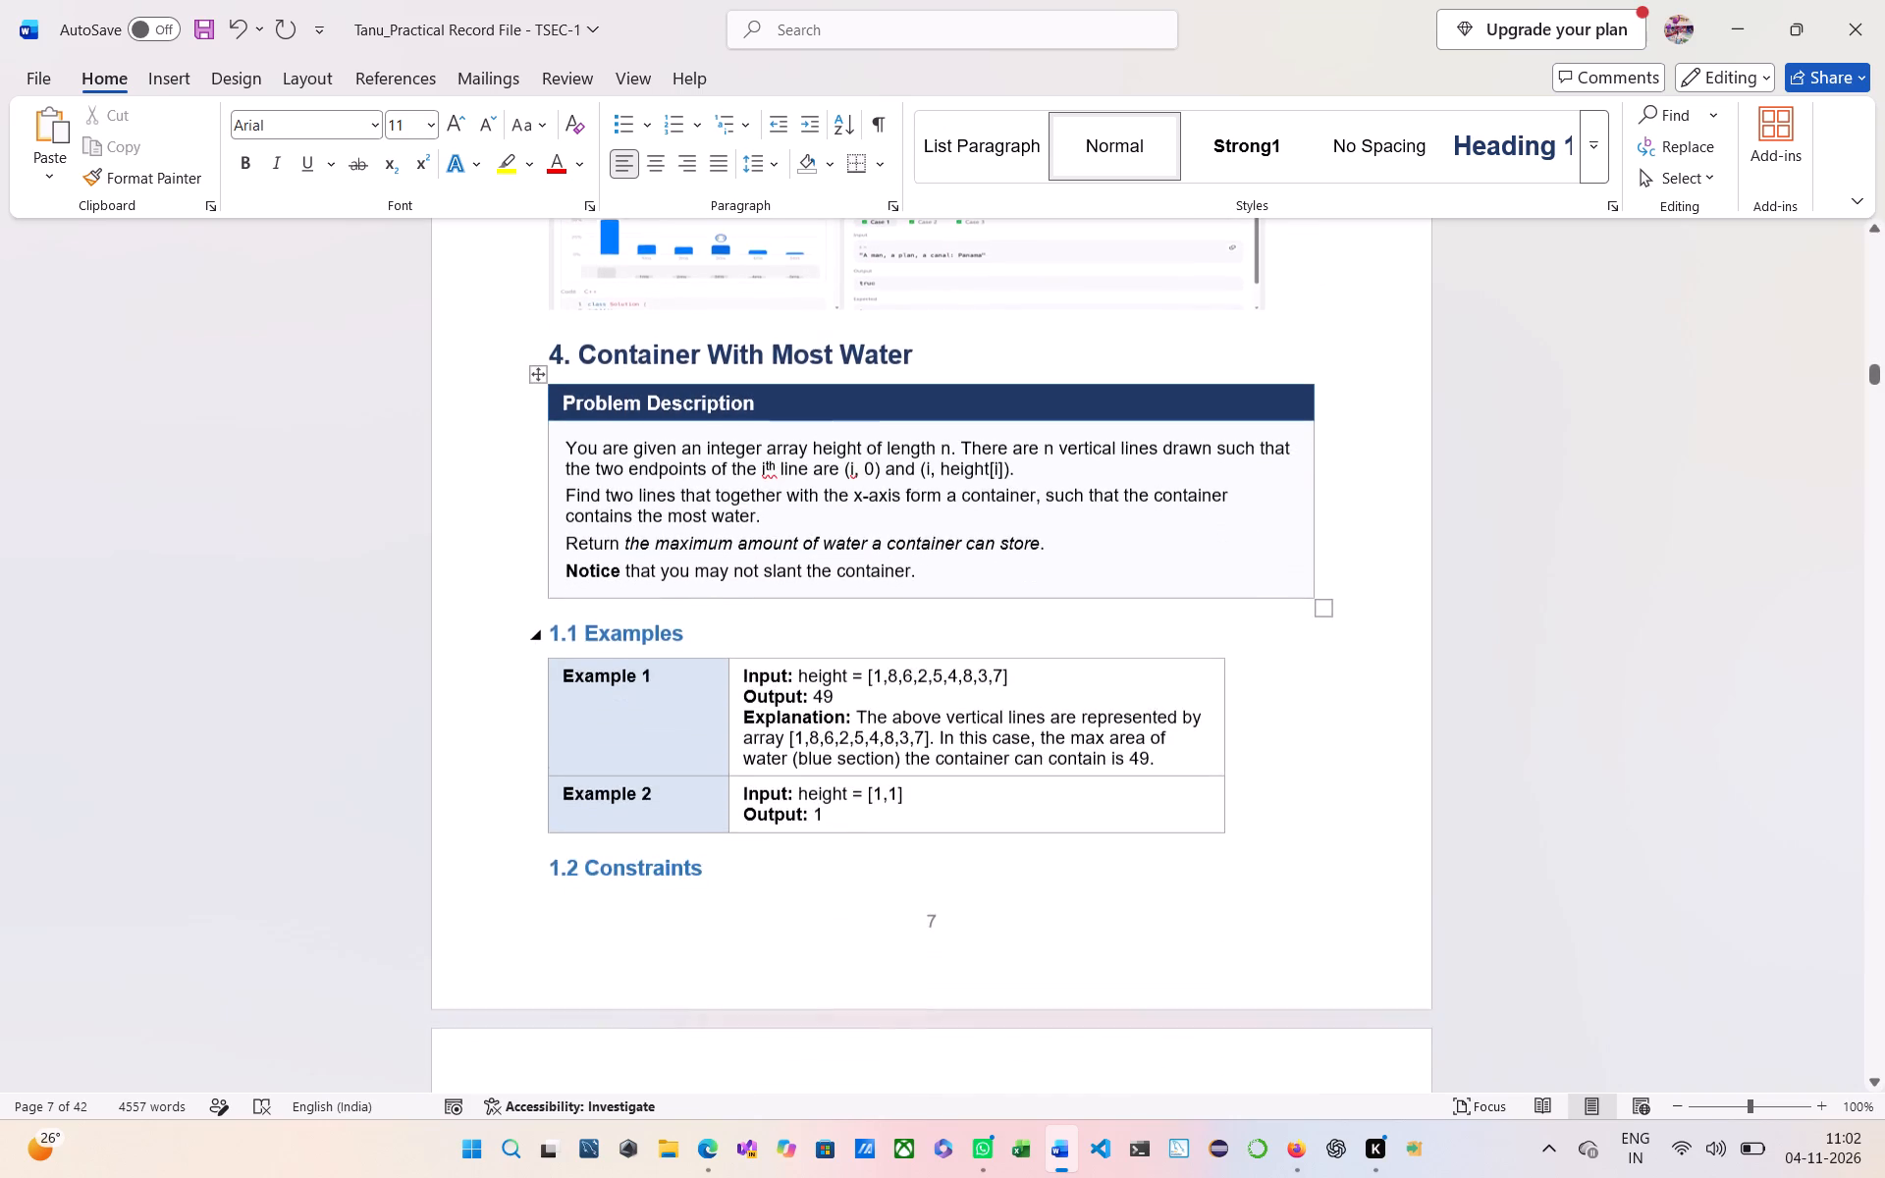
{"action": "scroll", "coordinate": [660, 621], "scroll_direction": "down", "scroll_amount": 4}
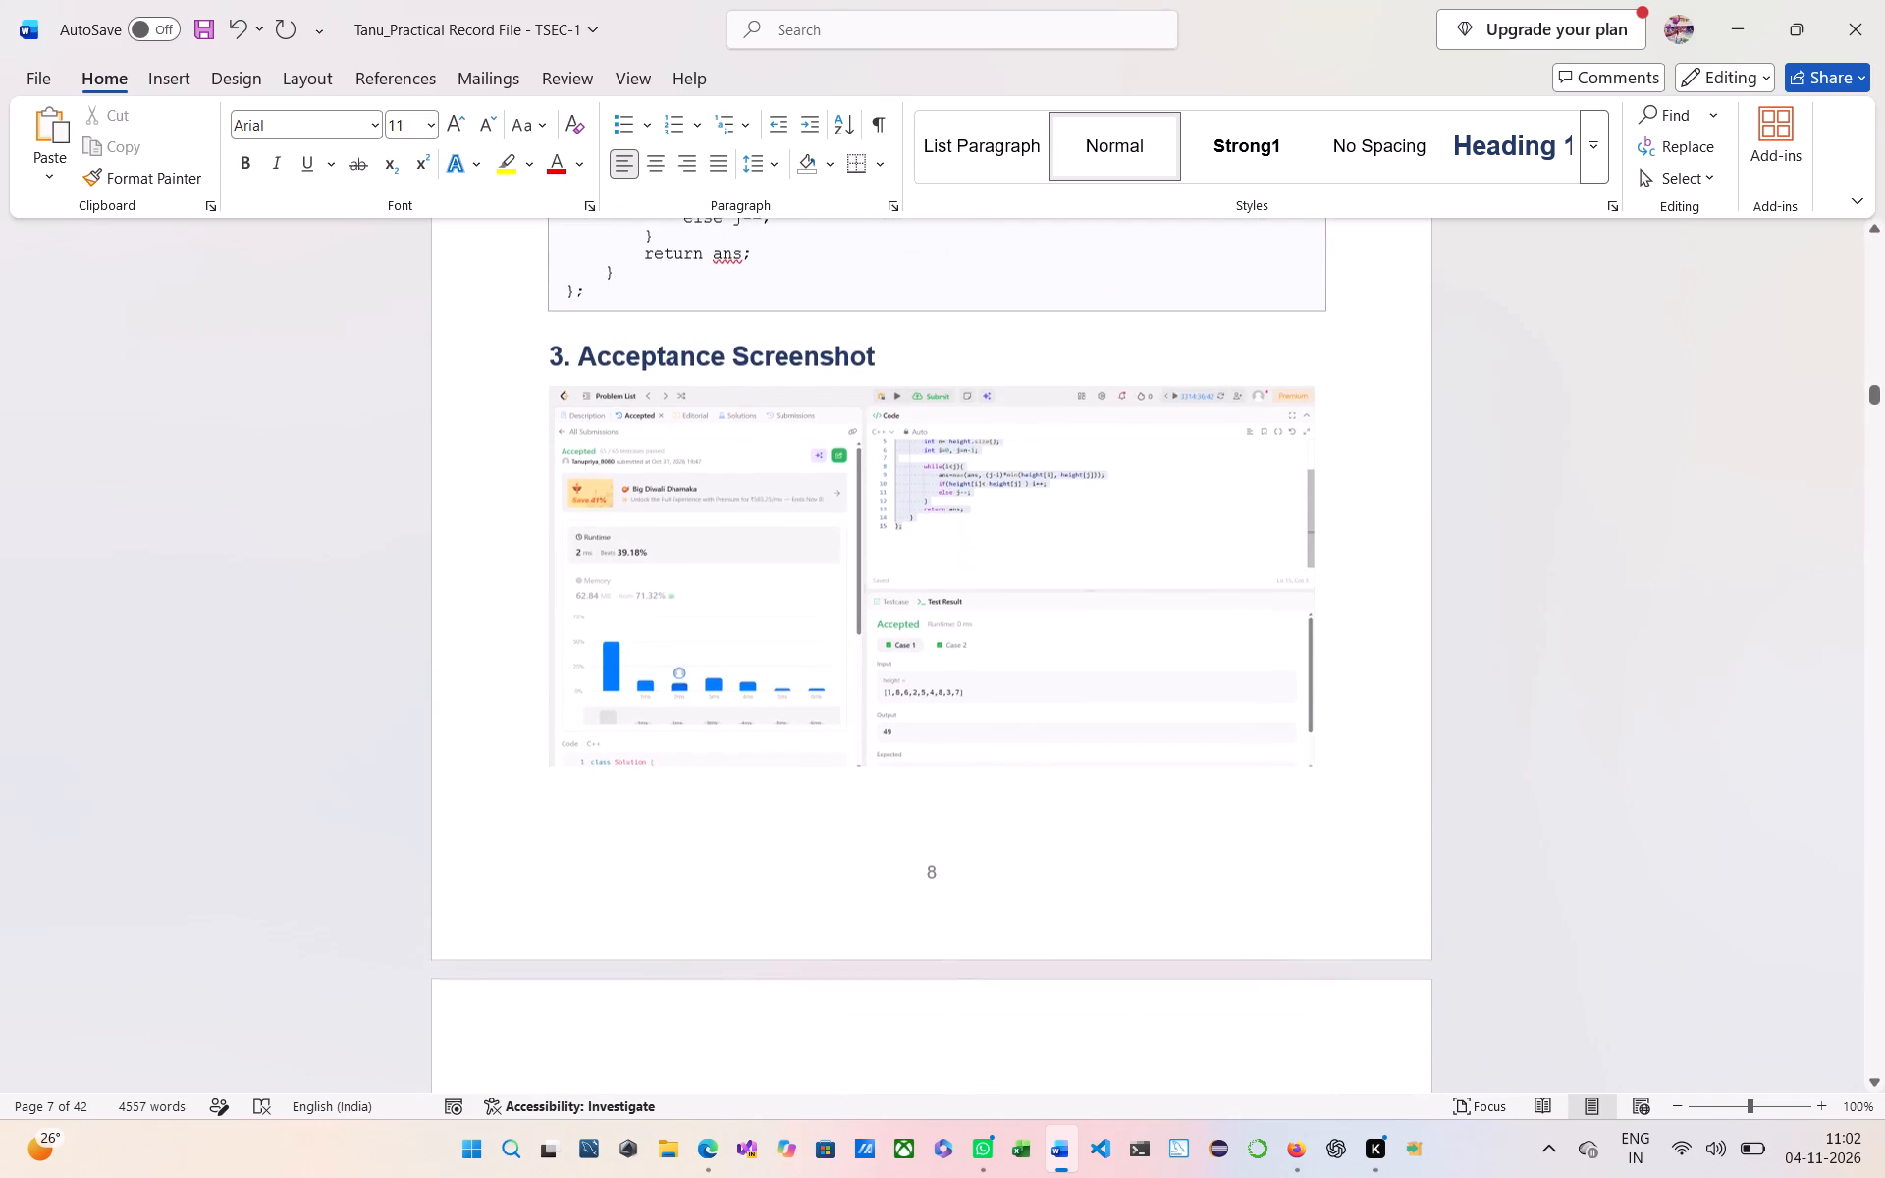
{"action": "scroll", "coordinate": [660, 621], "scroll_direction": "down", "scroll_amount": 3}
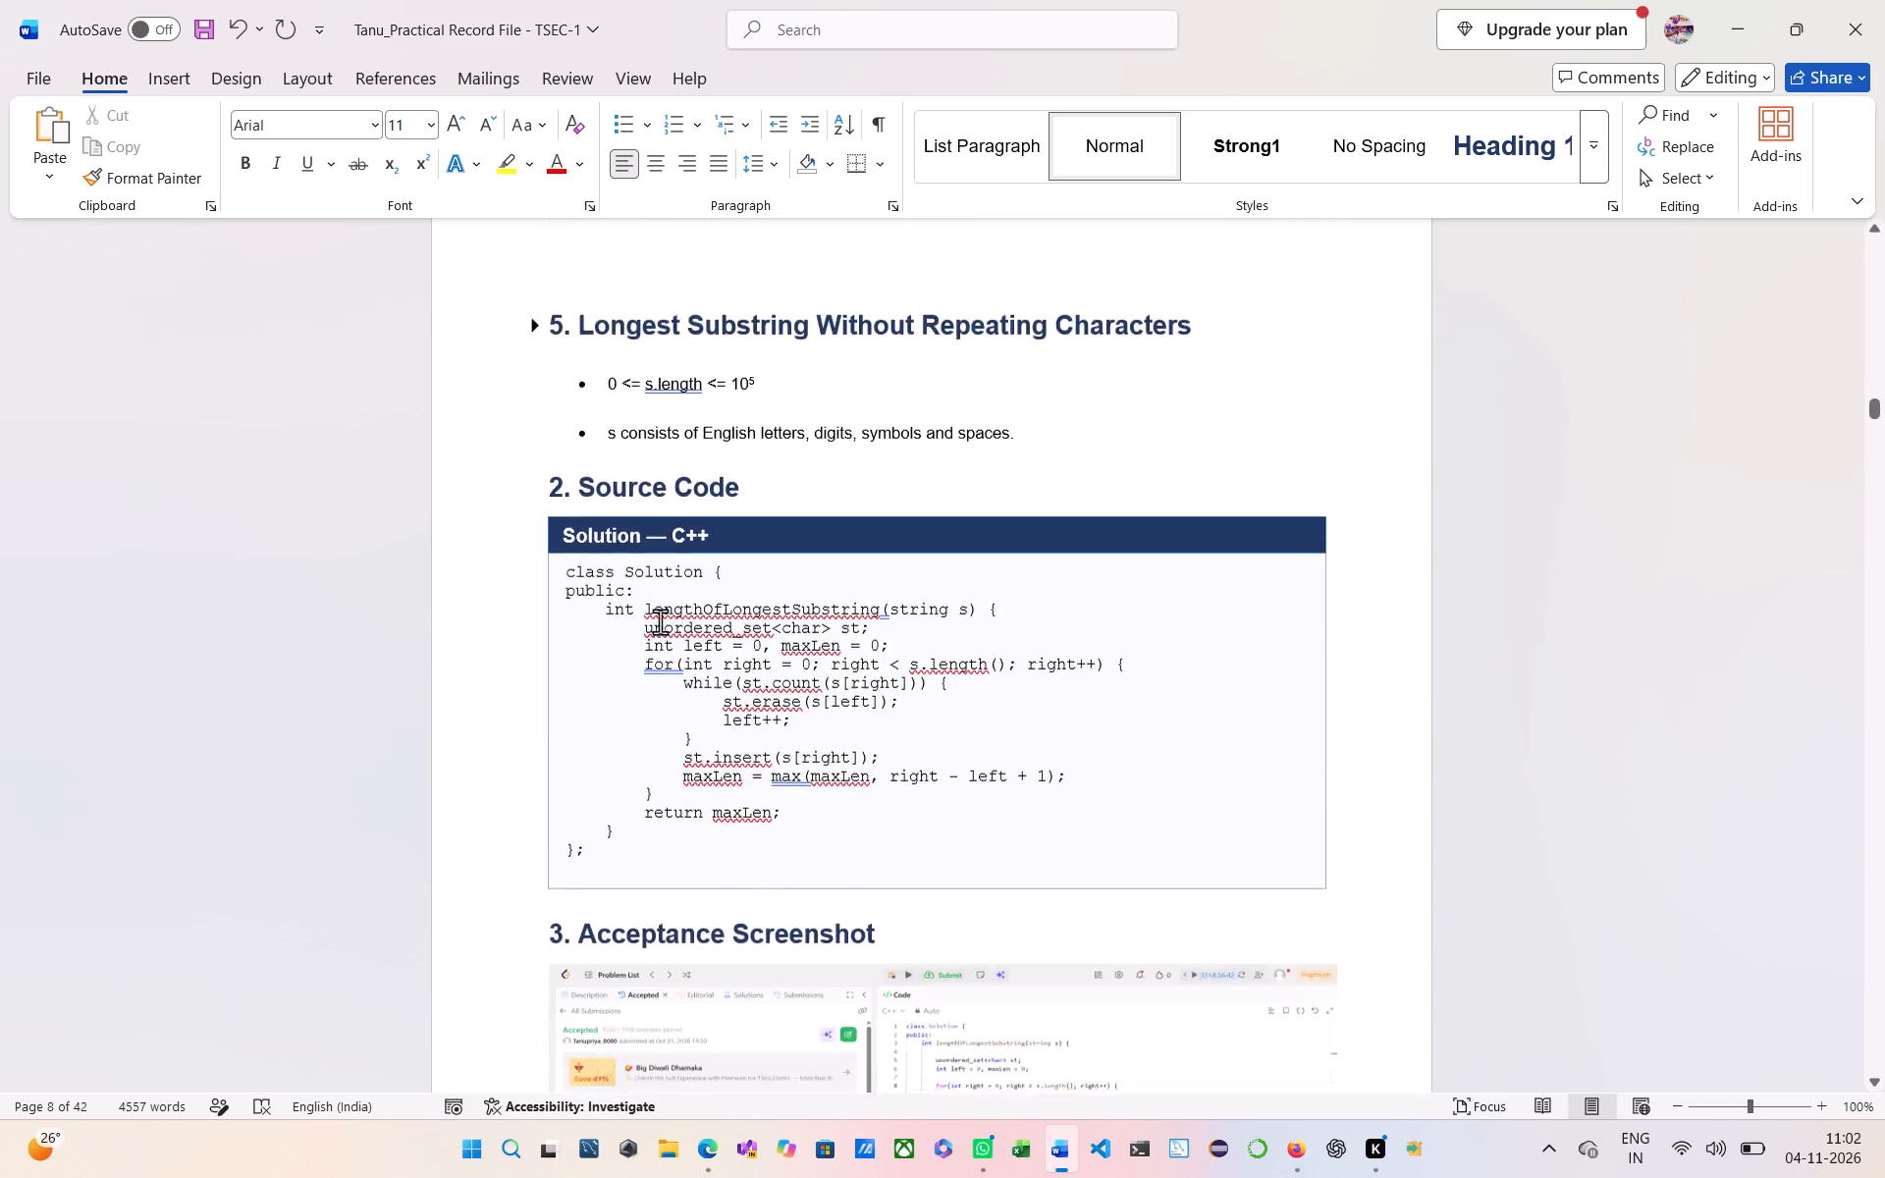
{"action": "scroll", "coordinate": [660, 621], "scroll_direction": "down", "scroll_amount": 4}
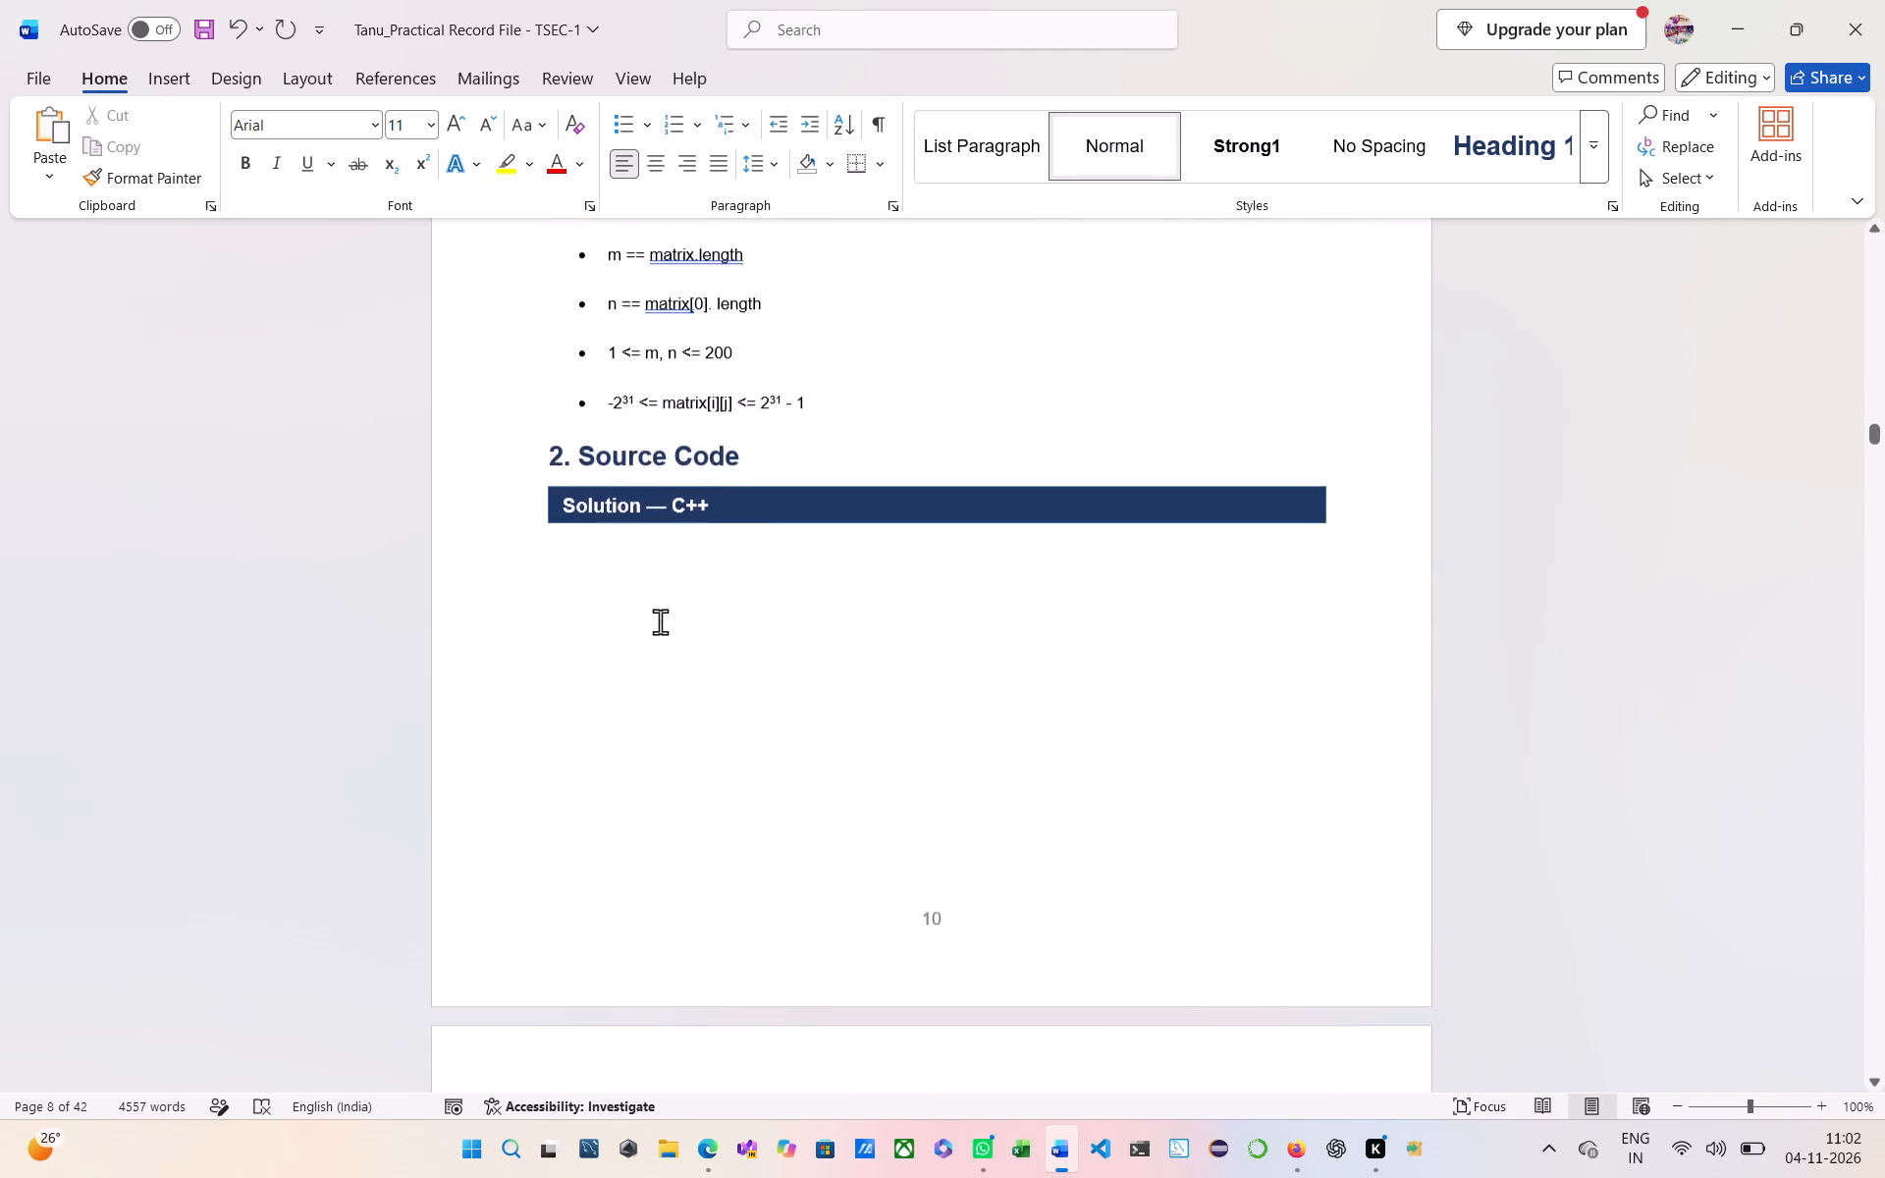
{"action": "scroll", "coordinate": [660, 621], "scroll_direction": "down", "scroll_amount": 3}
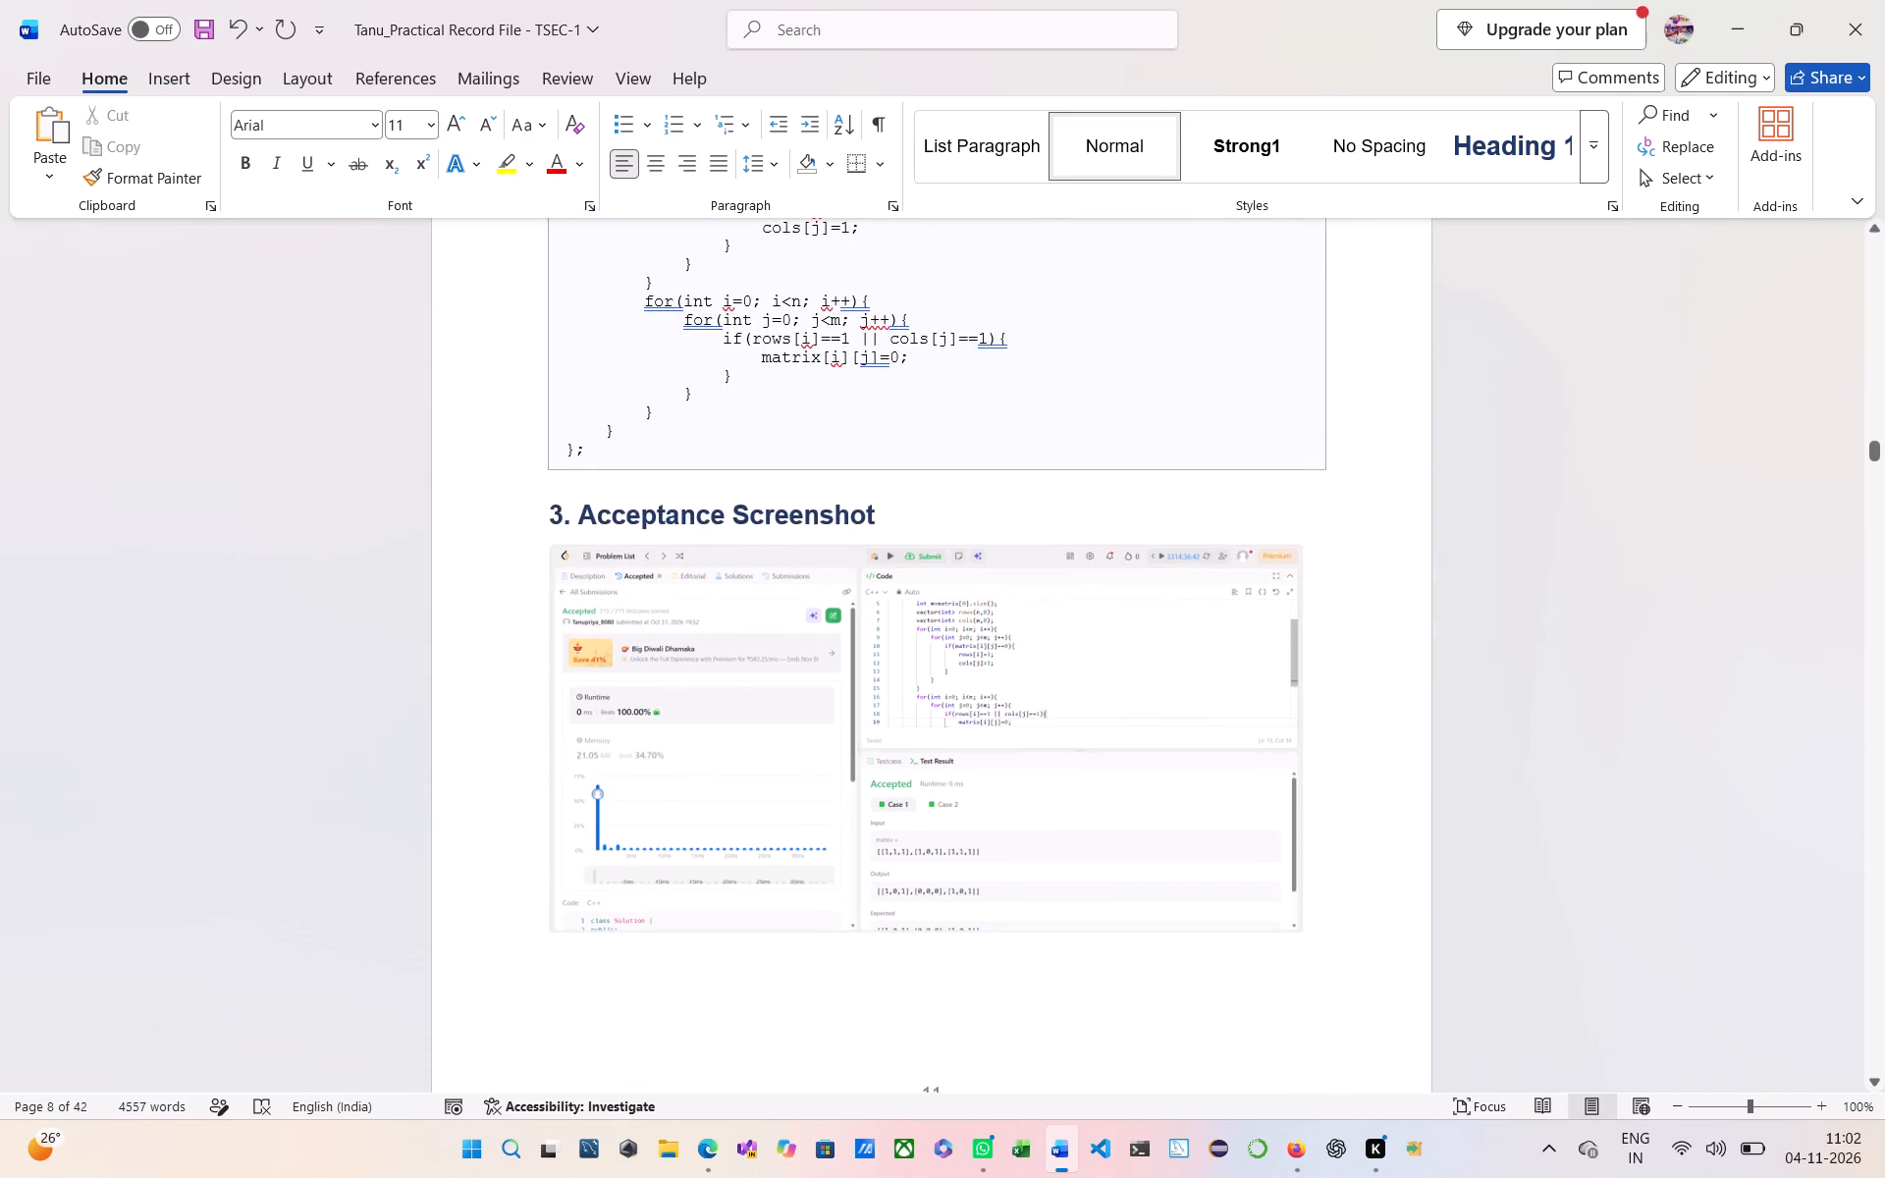
{"action": "scroll", "coordinate": [660, 621], "scroll_direction": "right", "scroll_amount": 1}
{"action": "scroll", "coordinate": [660, 621], "scroll_direction": "up", "scroll_amount": 1}
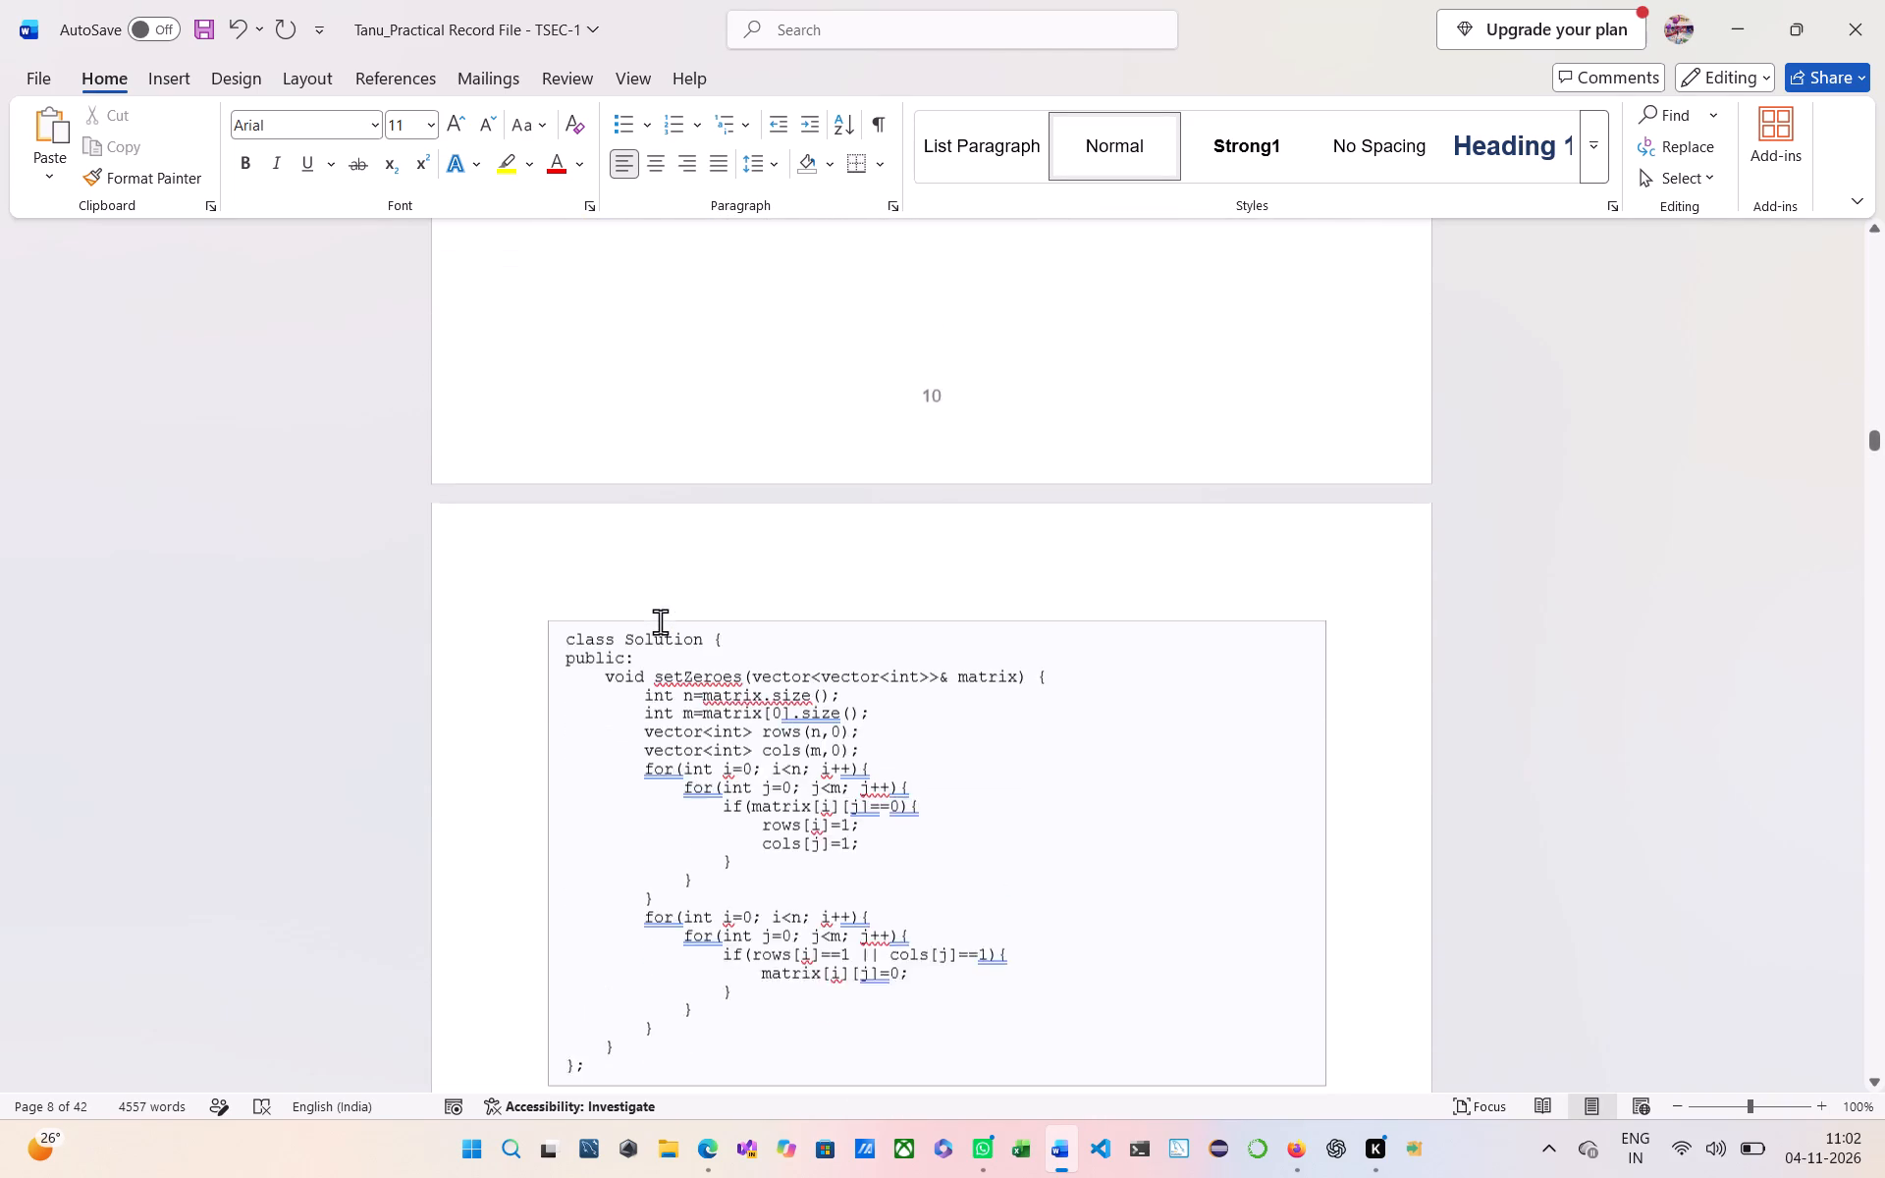
{"action": "scroll", "coordinate": [660, 621], "scroll_direction": "up", "scroll_amount": 3}
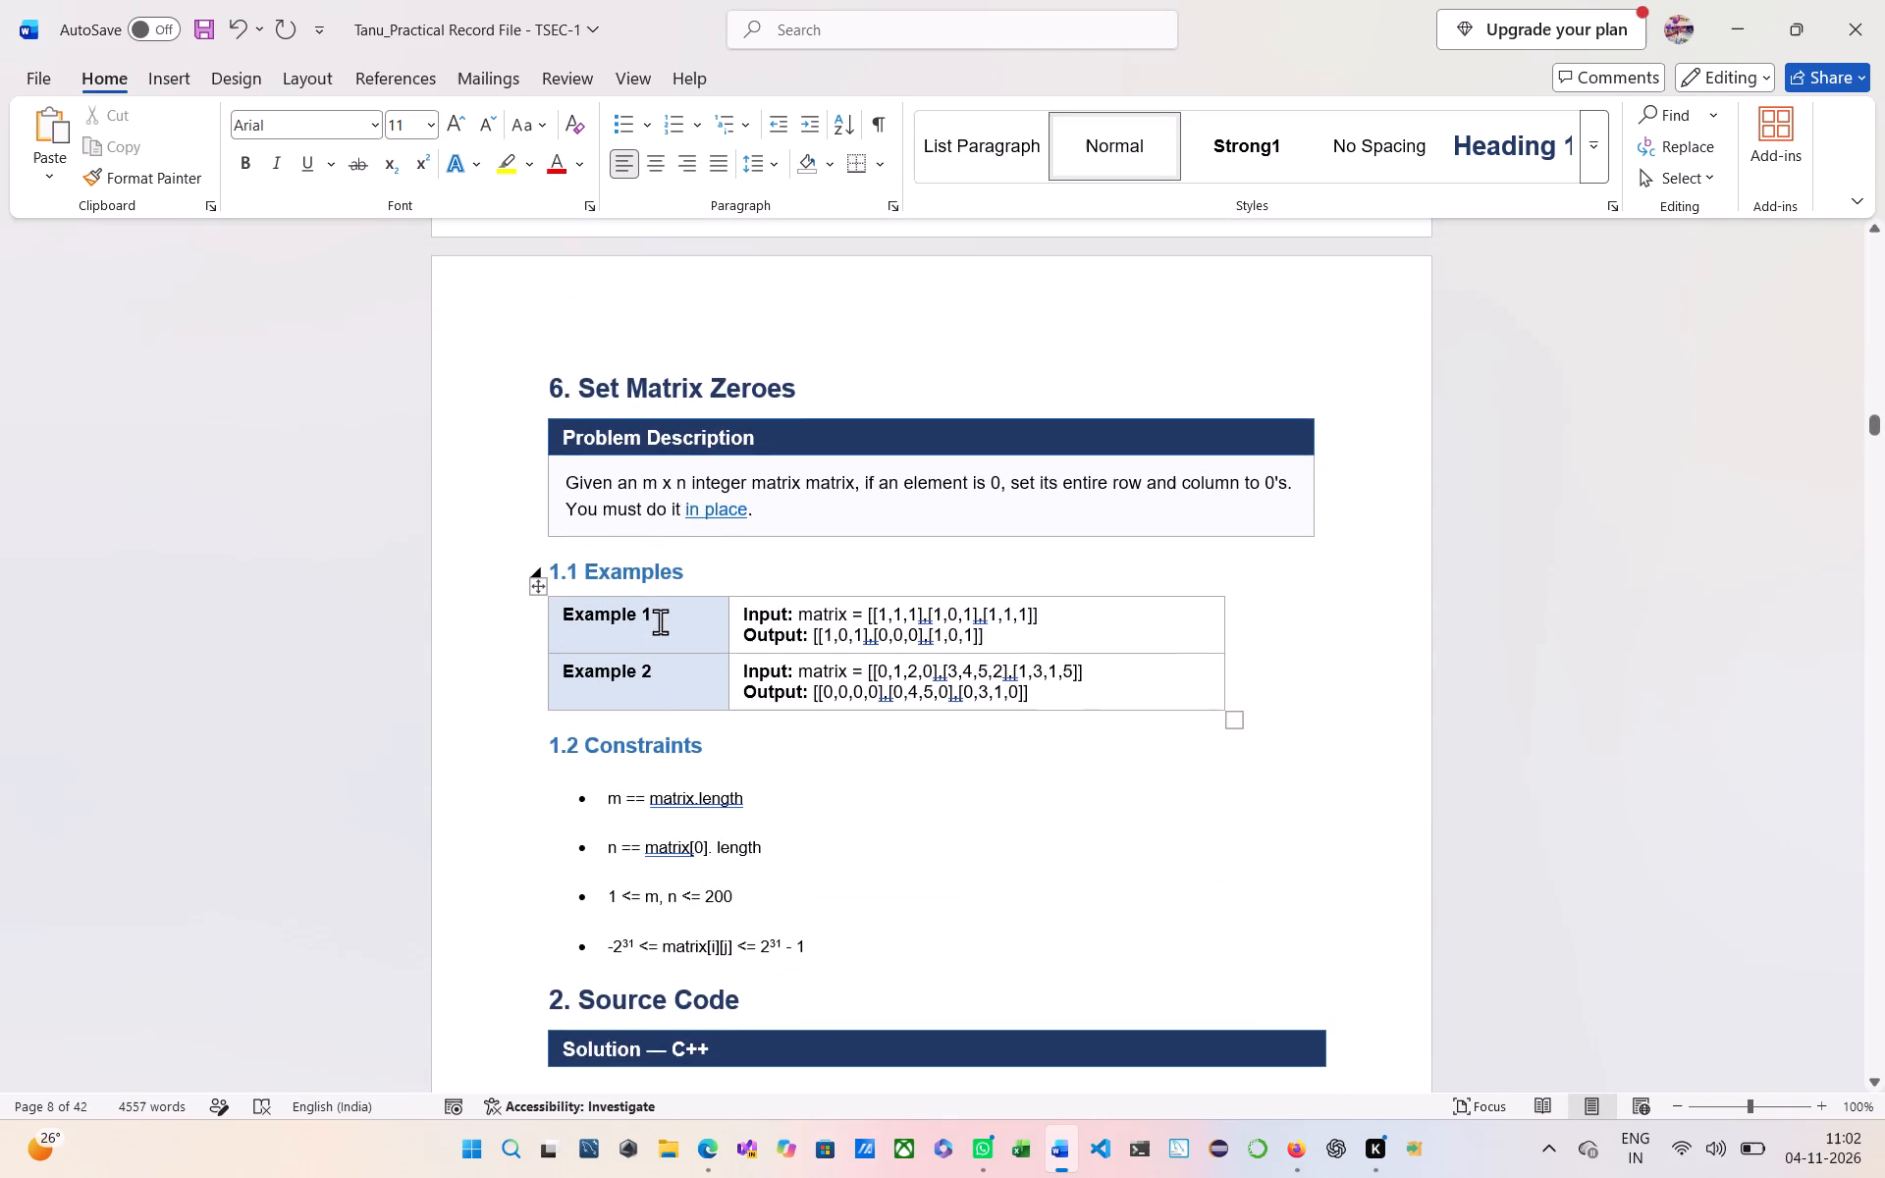
{"action": "scroll", "coordinate": [660, 621], "scroll_direction": "up", "scroll_amount": 2}
Select all four constraint bullets under 1.2 Constraints in the Set Matrix Zeroes section.
{"action": "scroll", "coordinate": [660, 621], "scroll_direction": "down", "scroll_amount": 2}
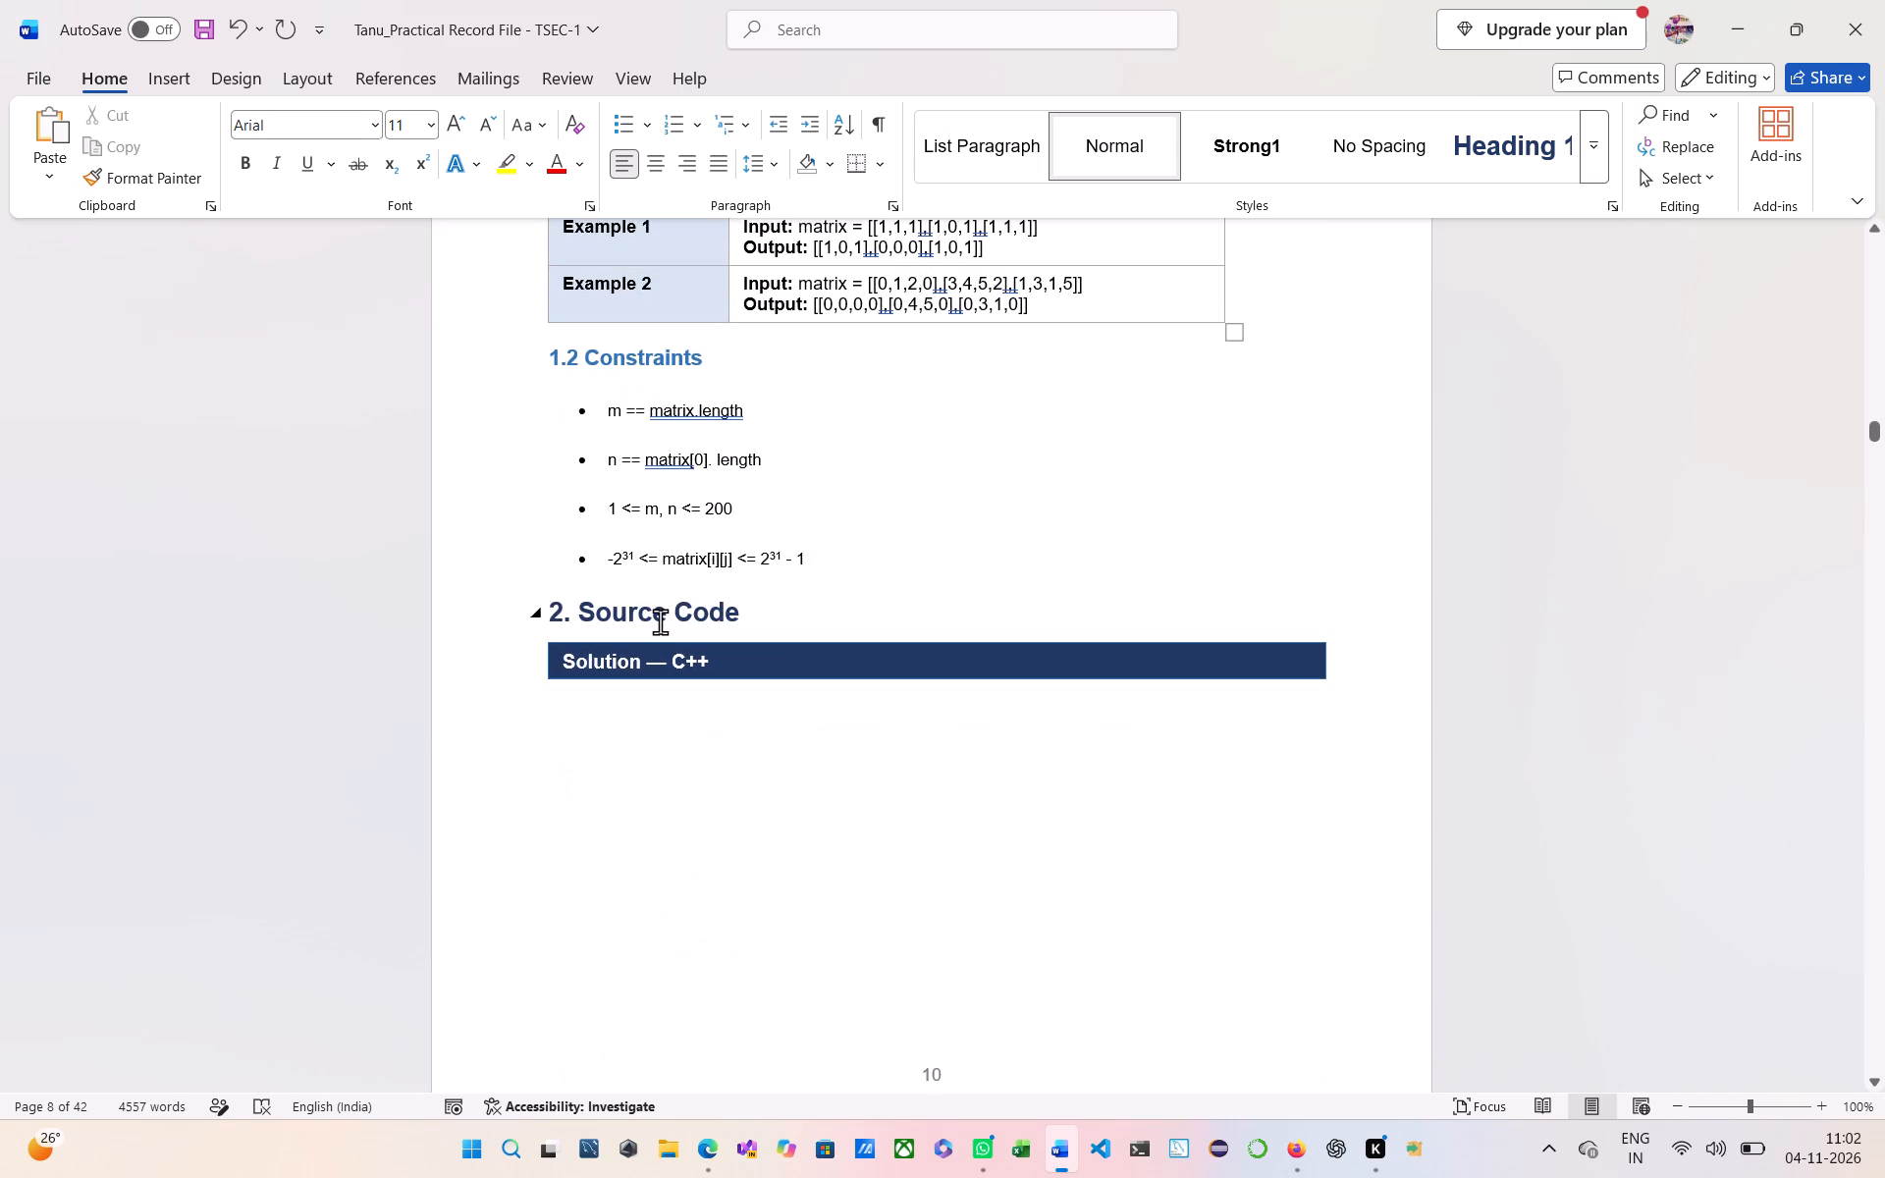
{"action": "left_click_drag", "start_coordinate": [606, 407], "coordinate": [784, 432]}
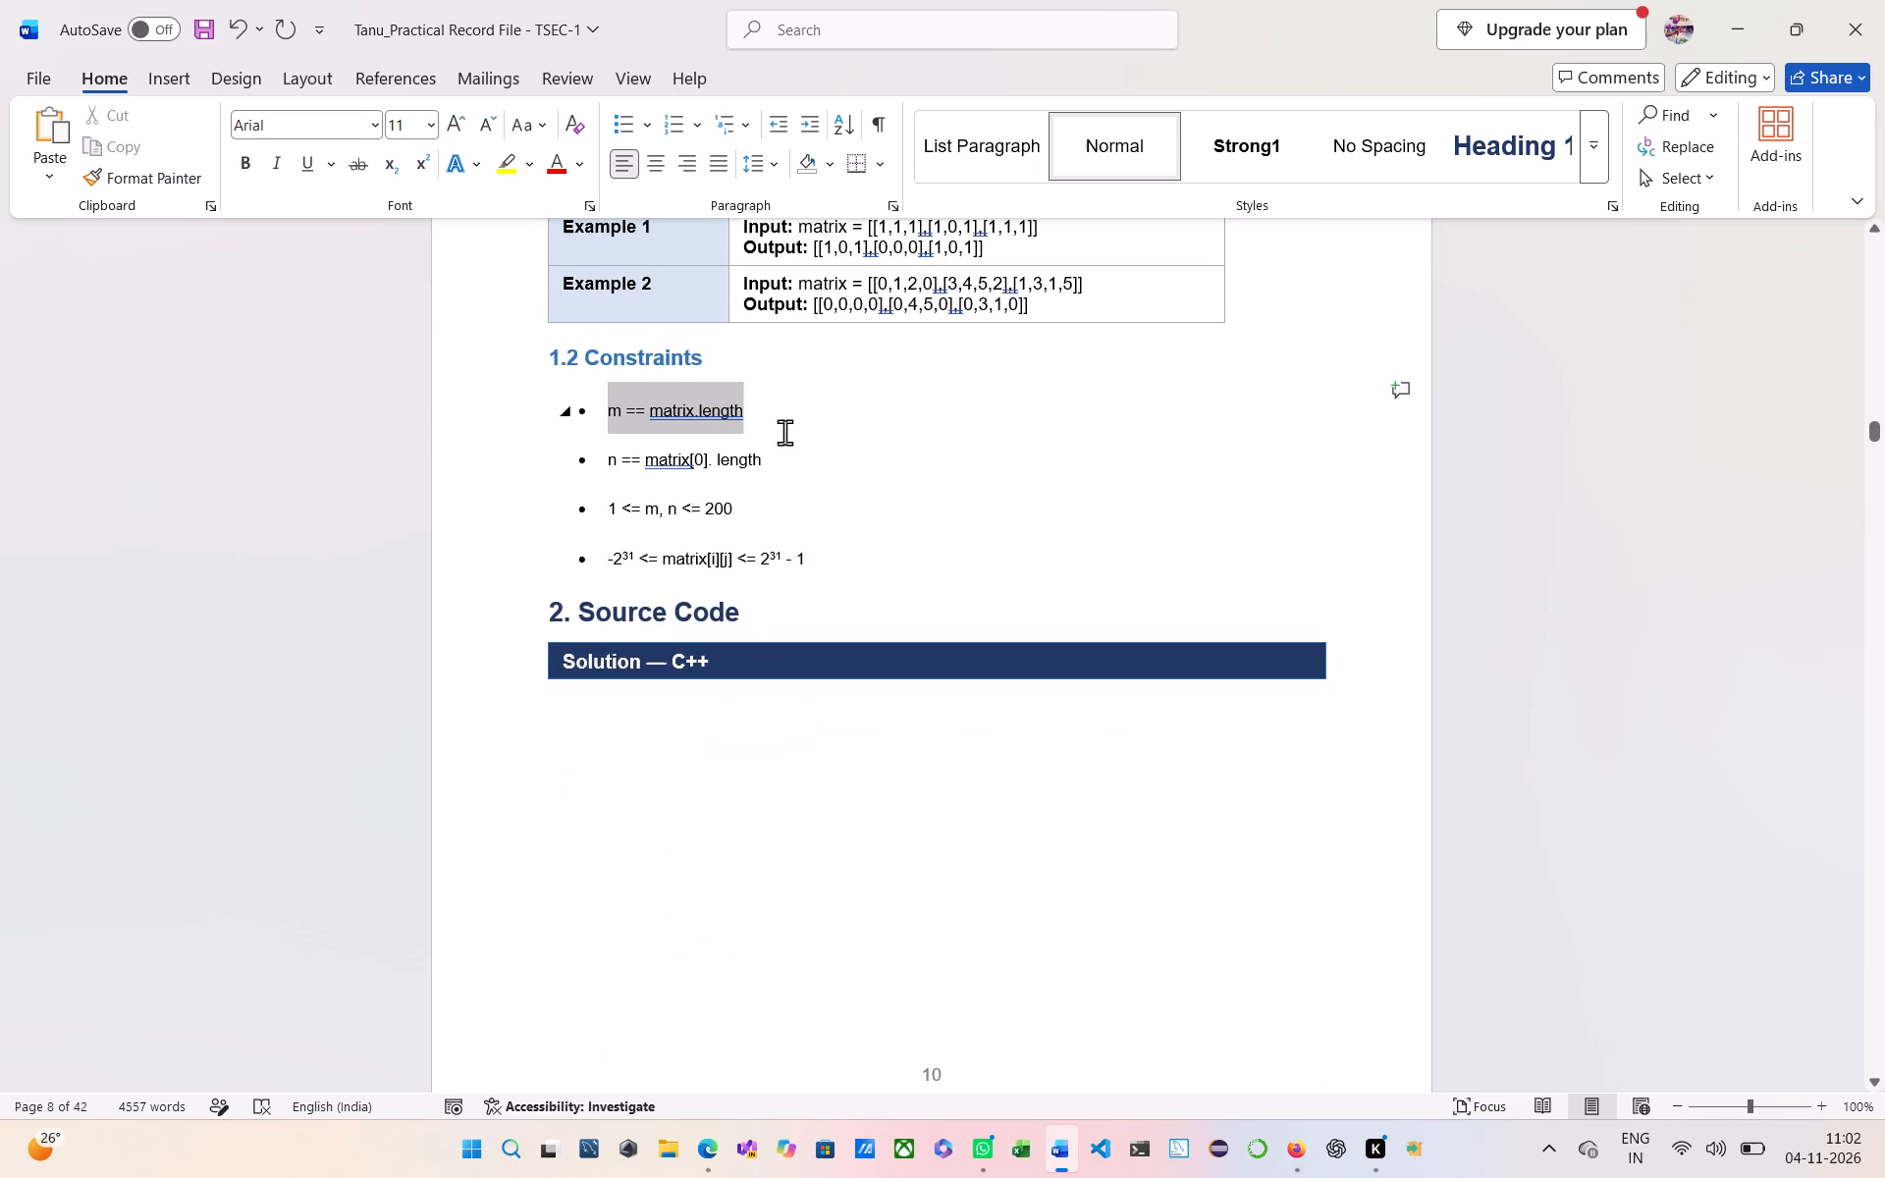
{"action": "left_click_drag", "start_coordinate": [784, 432], "coordinate": [804, 575]}
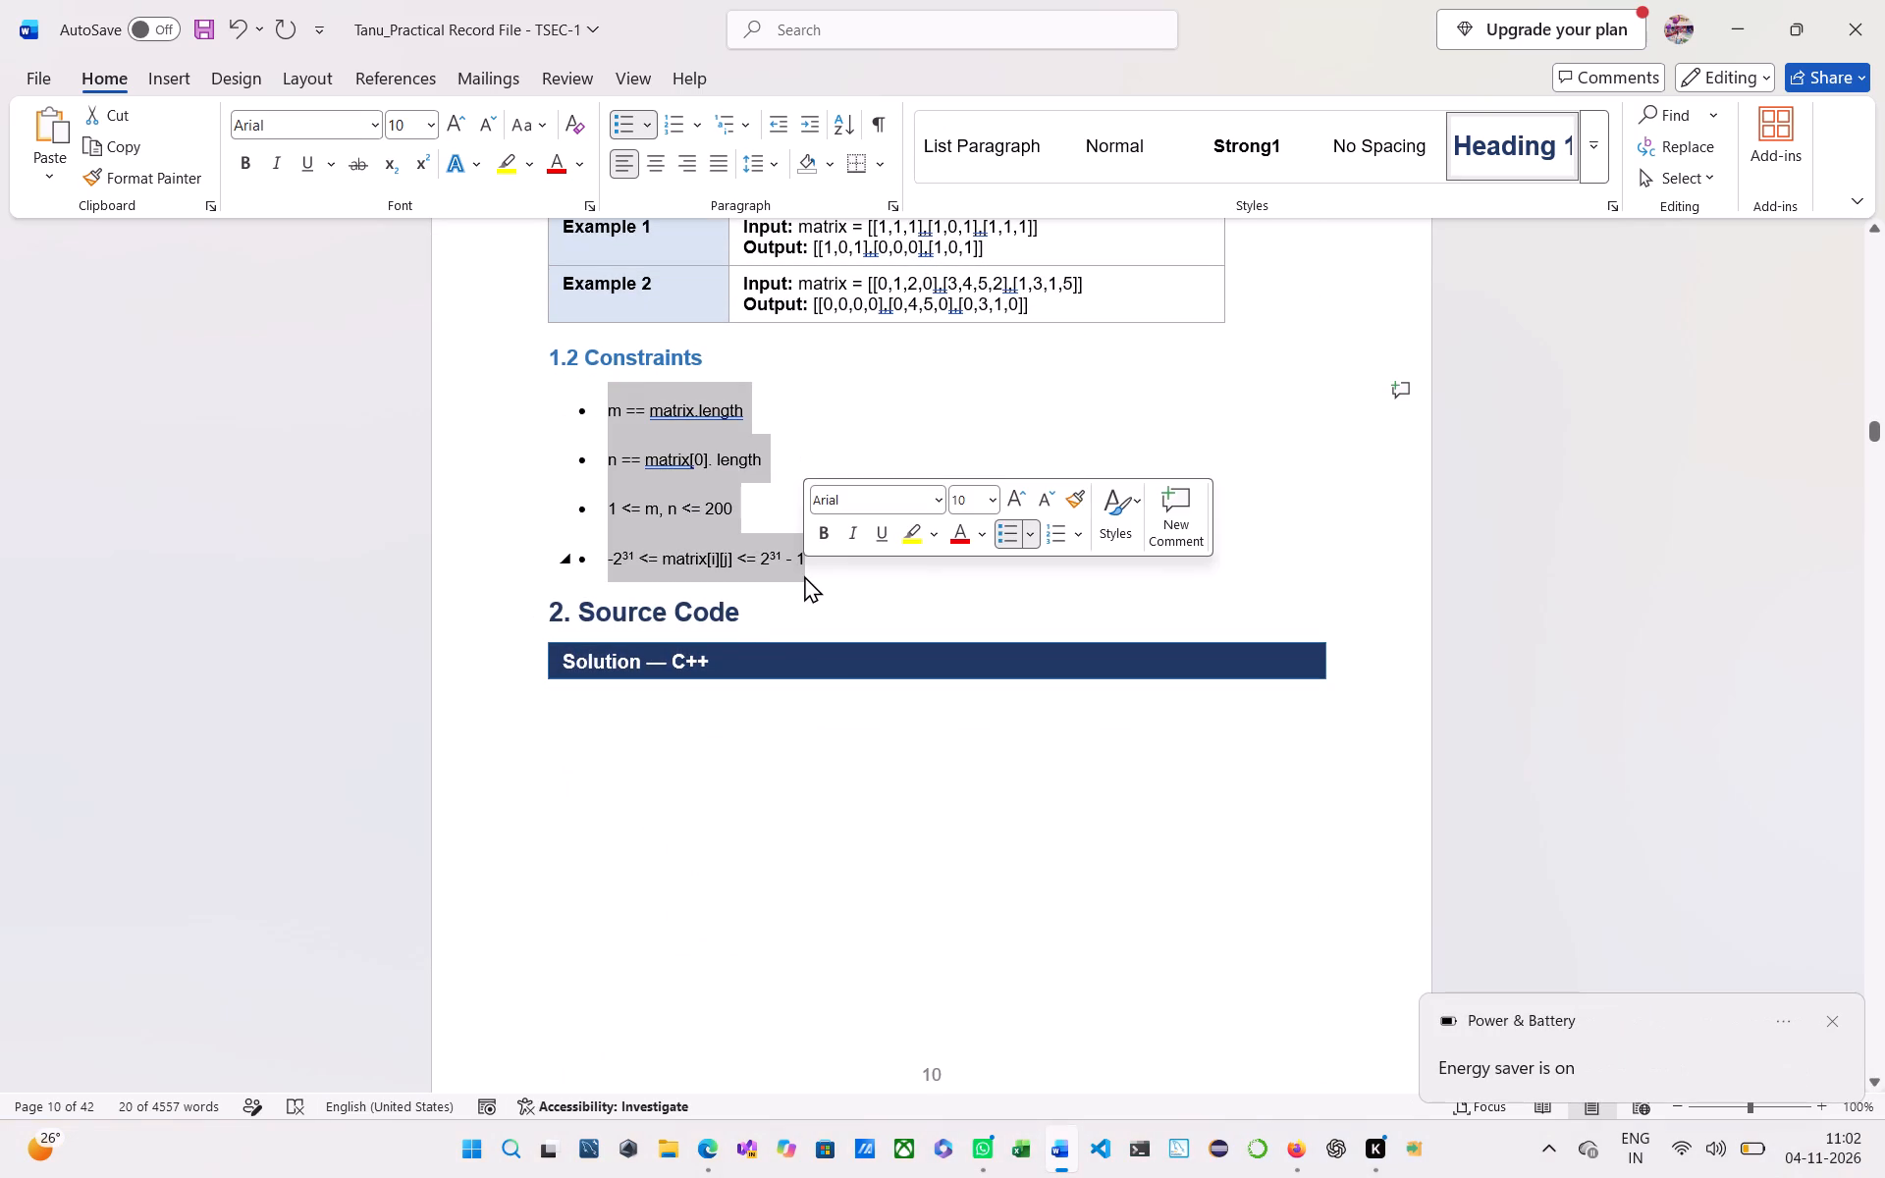
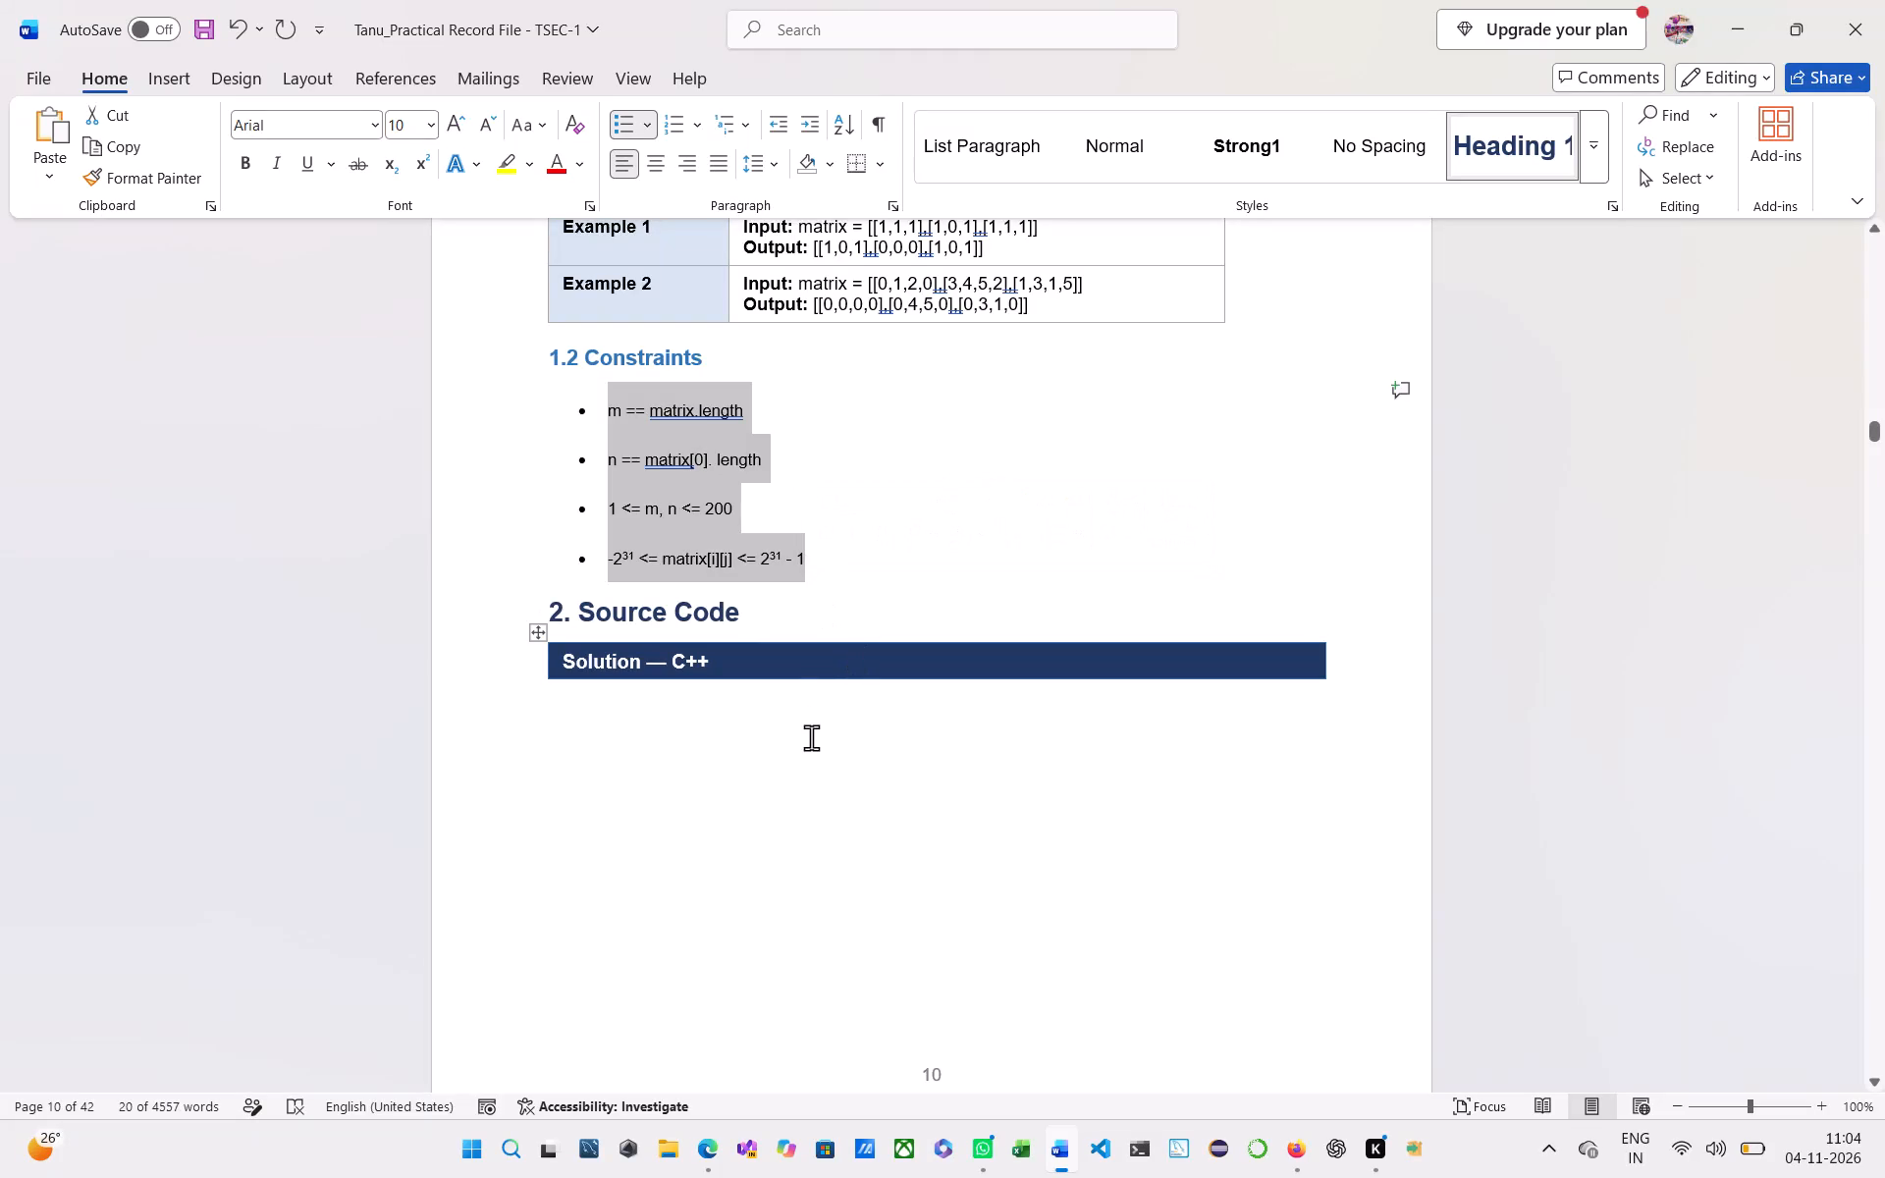
Apply the No Spacing style to the selected Set Matrix Zeroes constraints and format them as a bulleted list.
{"action": "left_click", "coordinate": [1111, 148]}
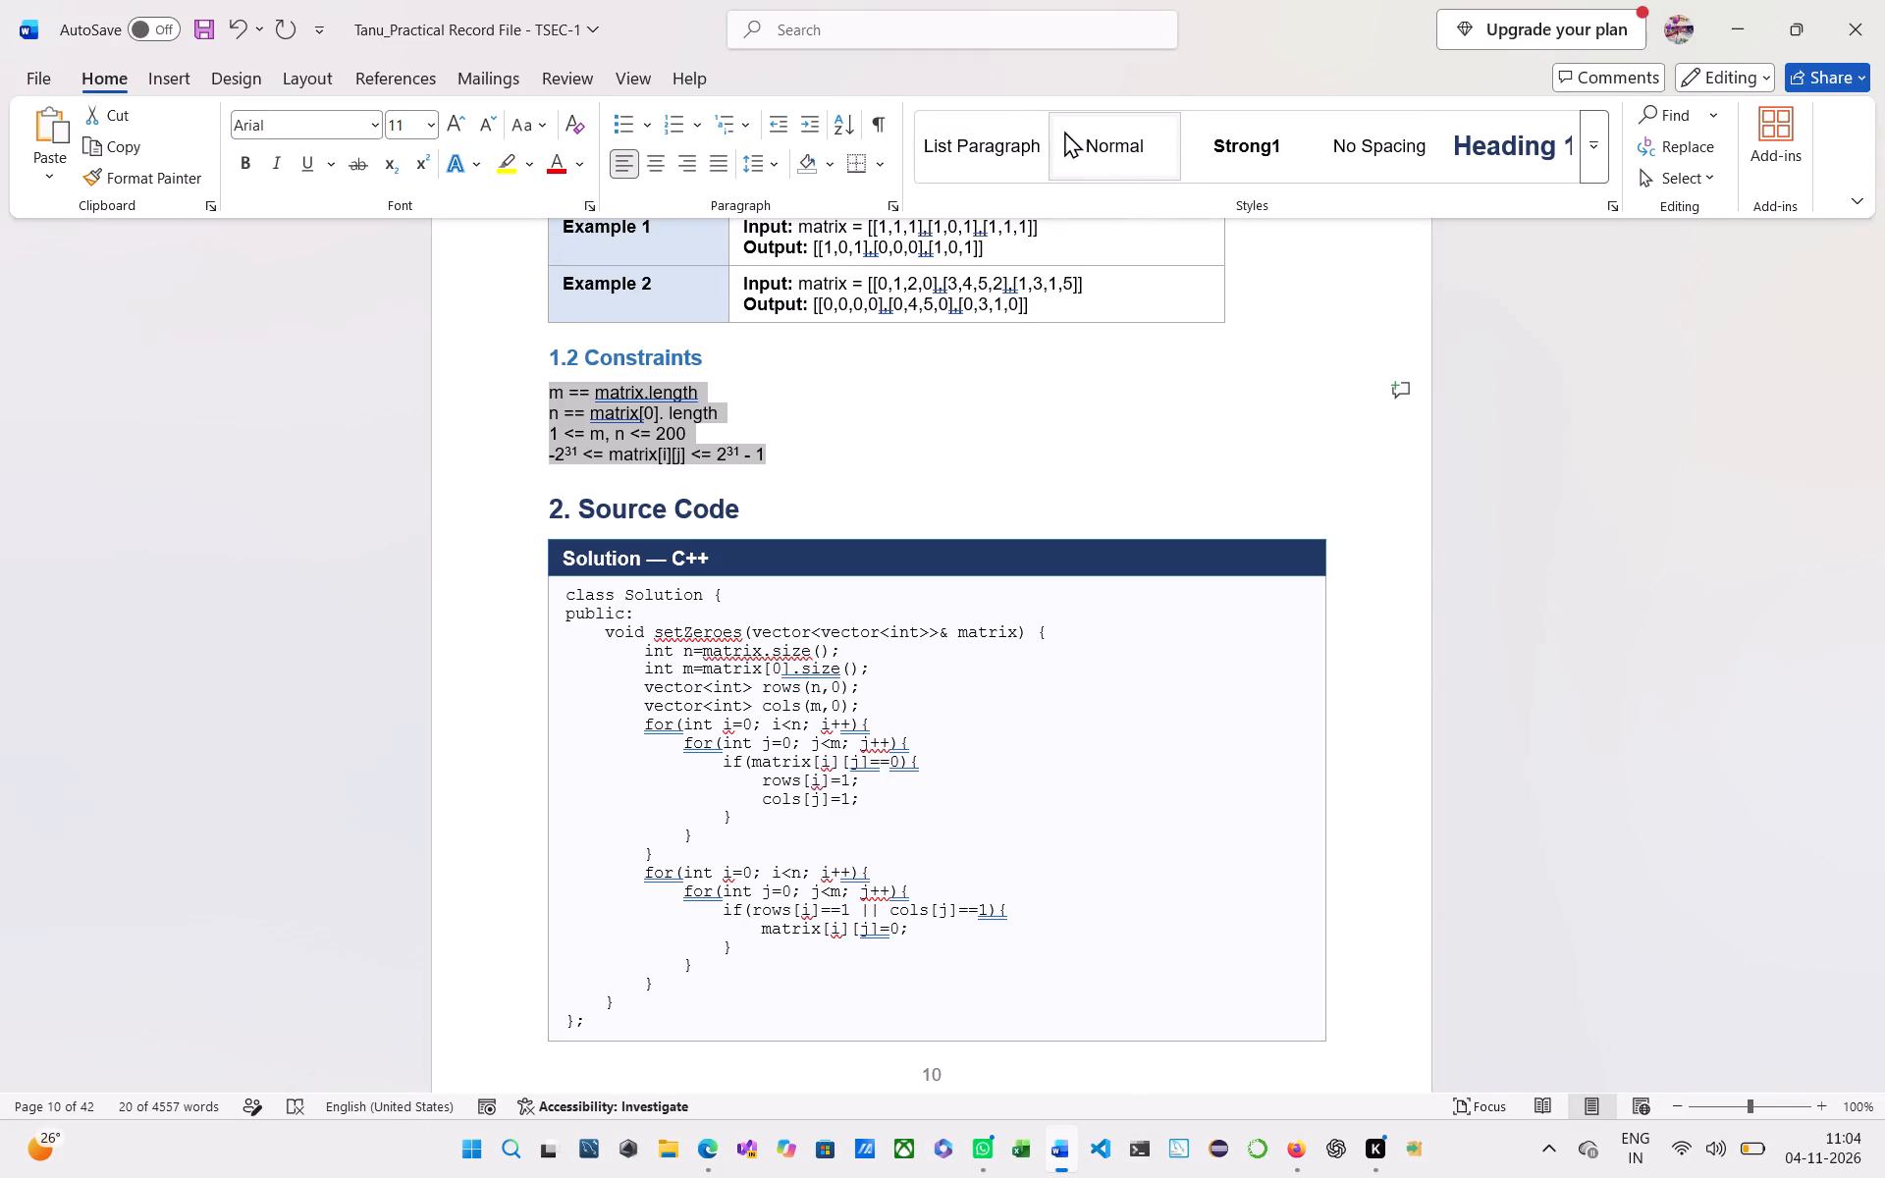
{"action": "left_click", "coordinate": [999, 129]}
{"action": "left_click", "coordinate": [967, 159]}
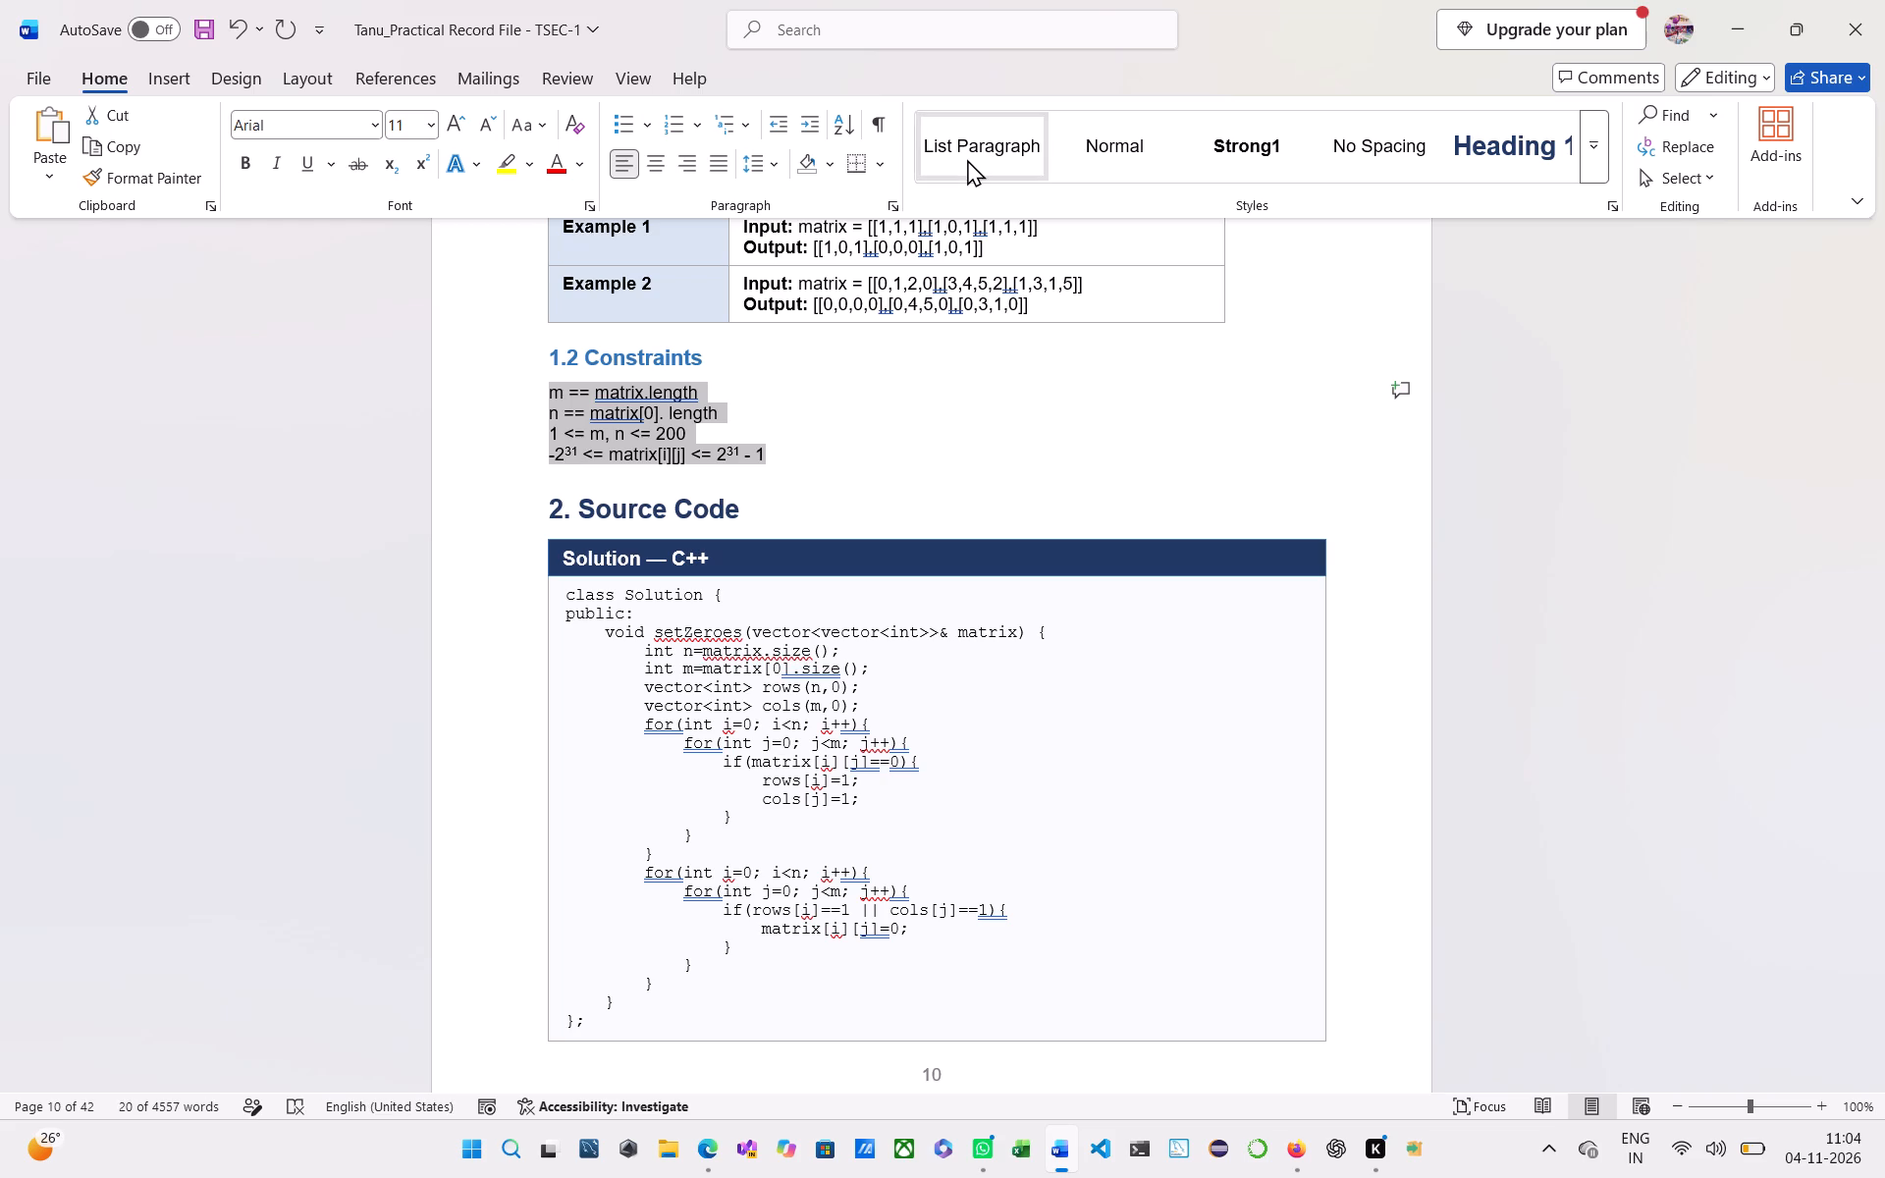
{"action": "left_click", "coordinate": [1247, 143]}
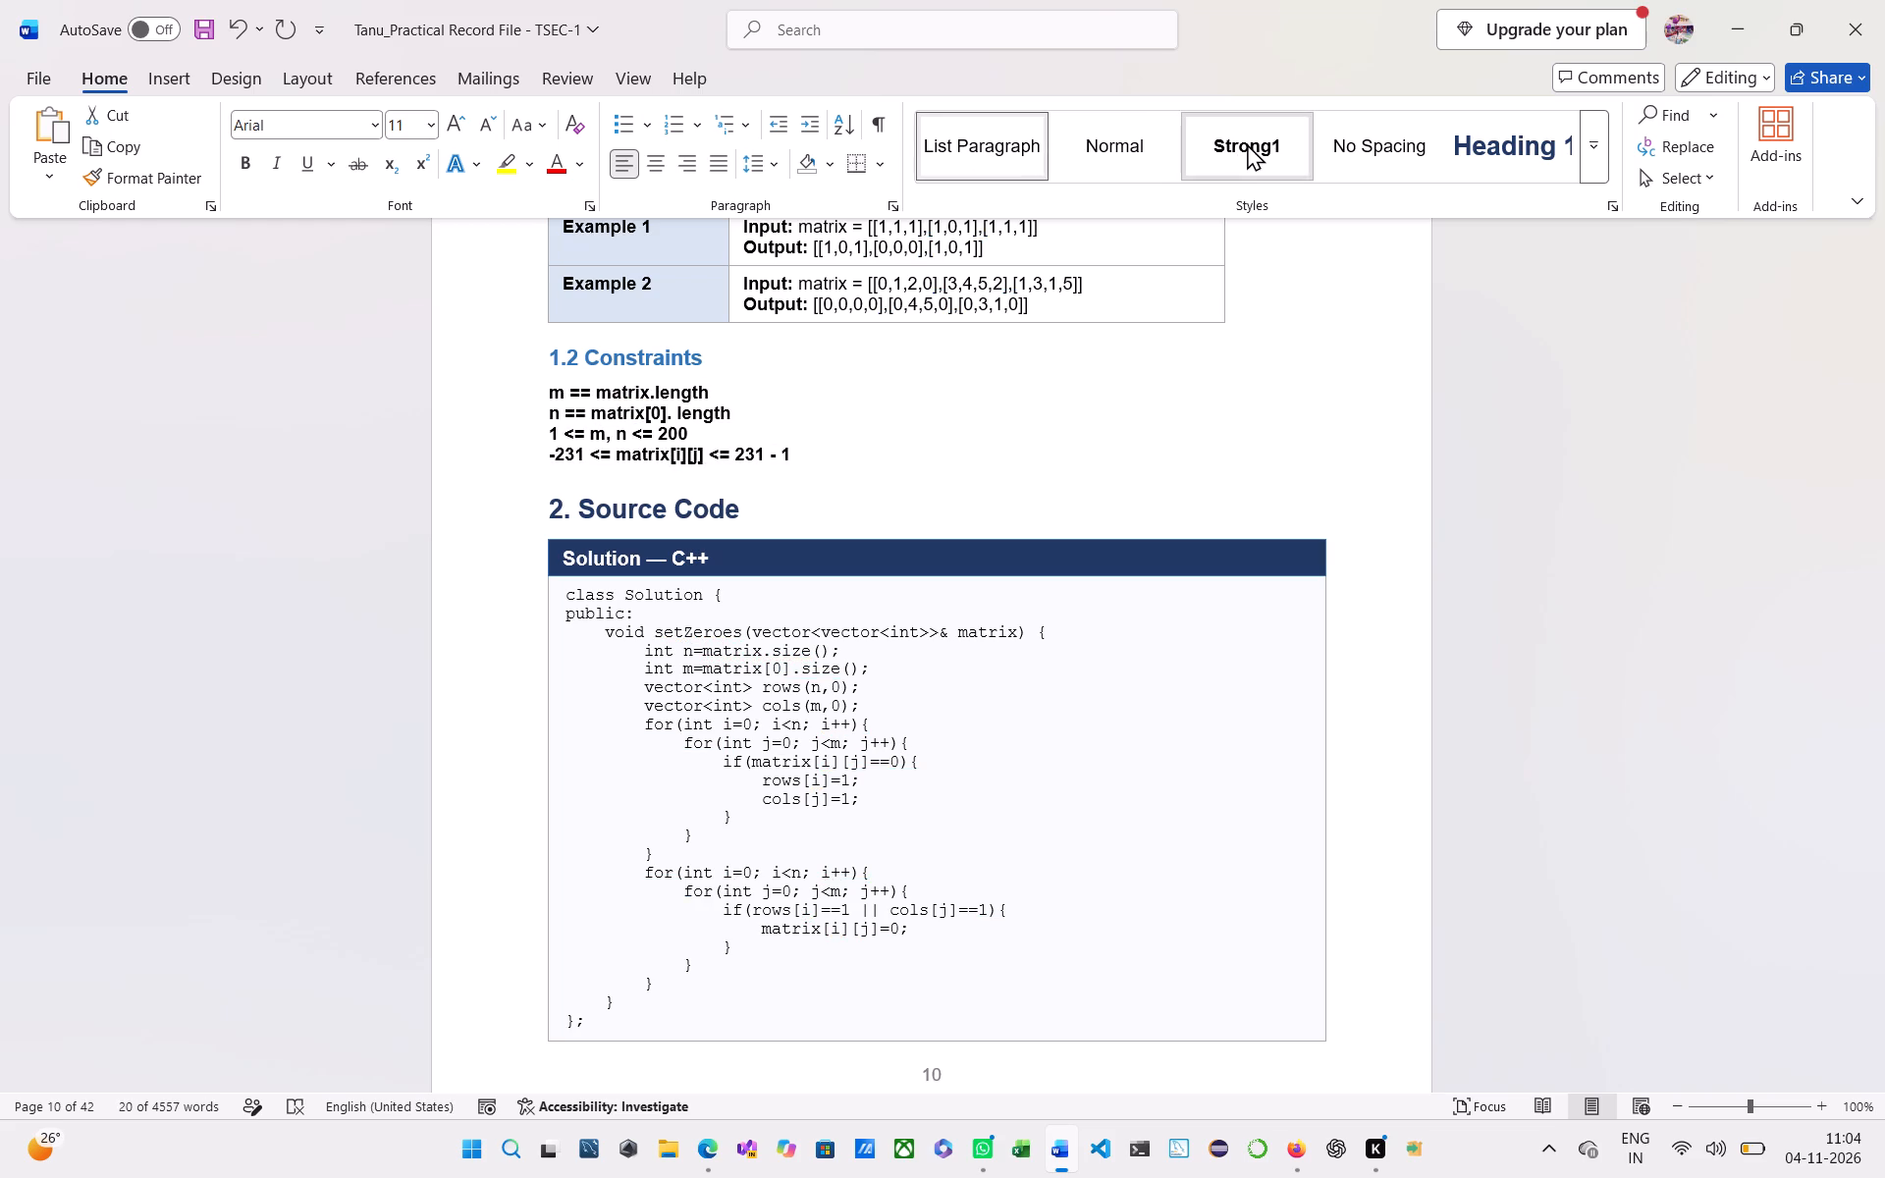
{"action": "left_click", "coordinate": [1369, 153]}
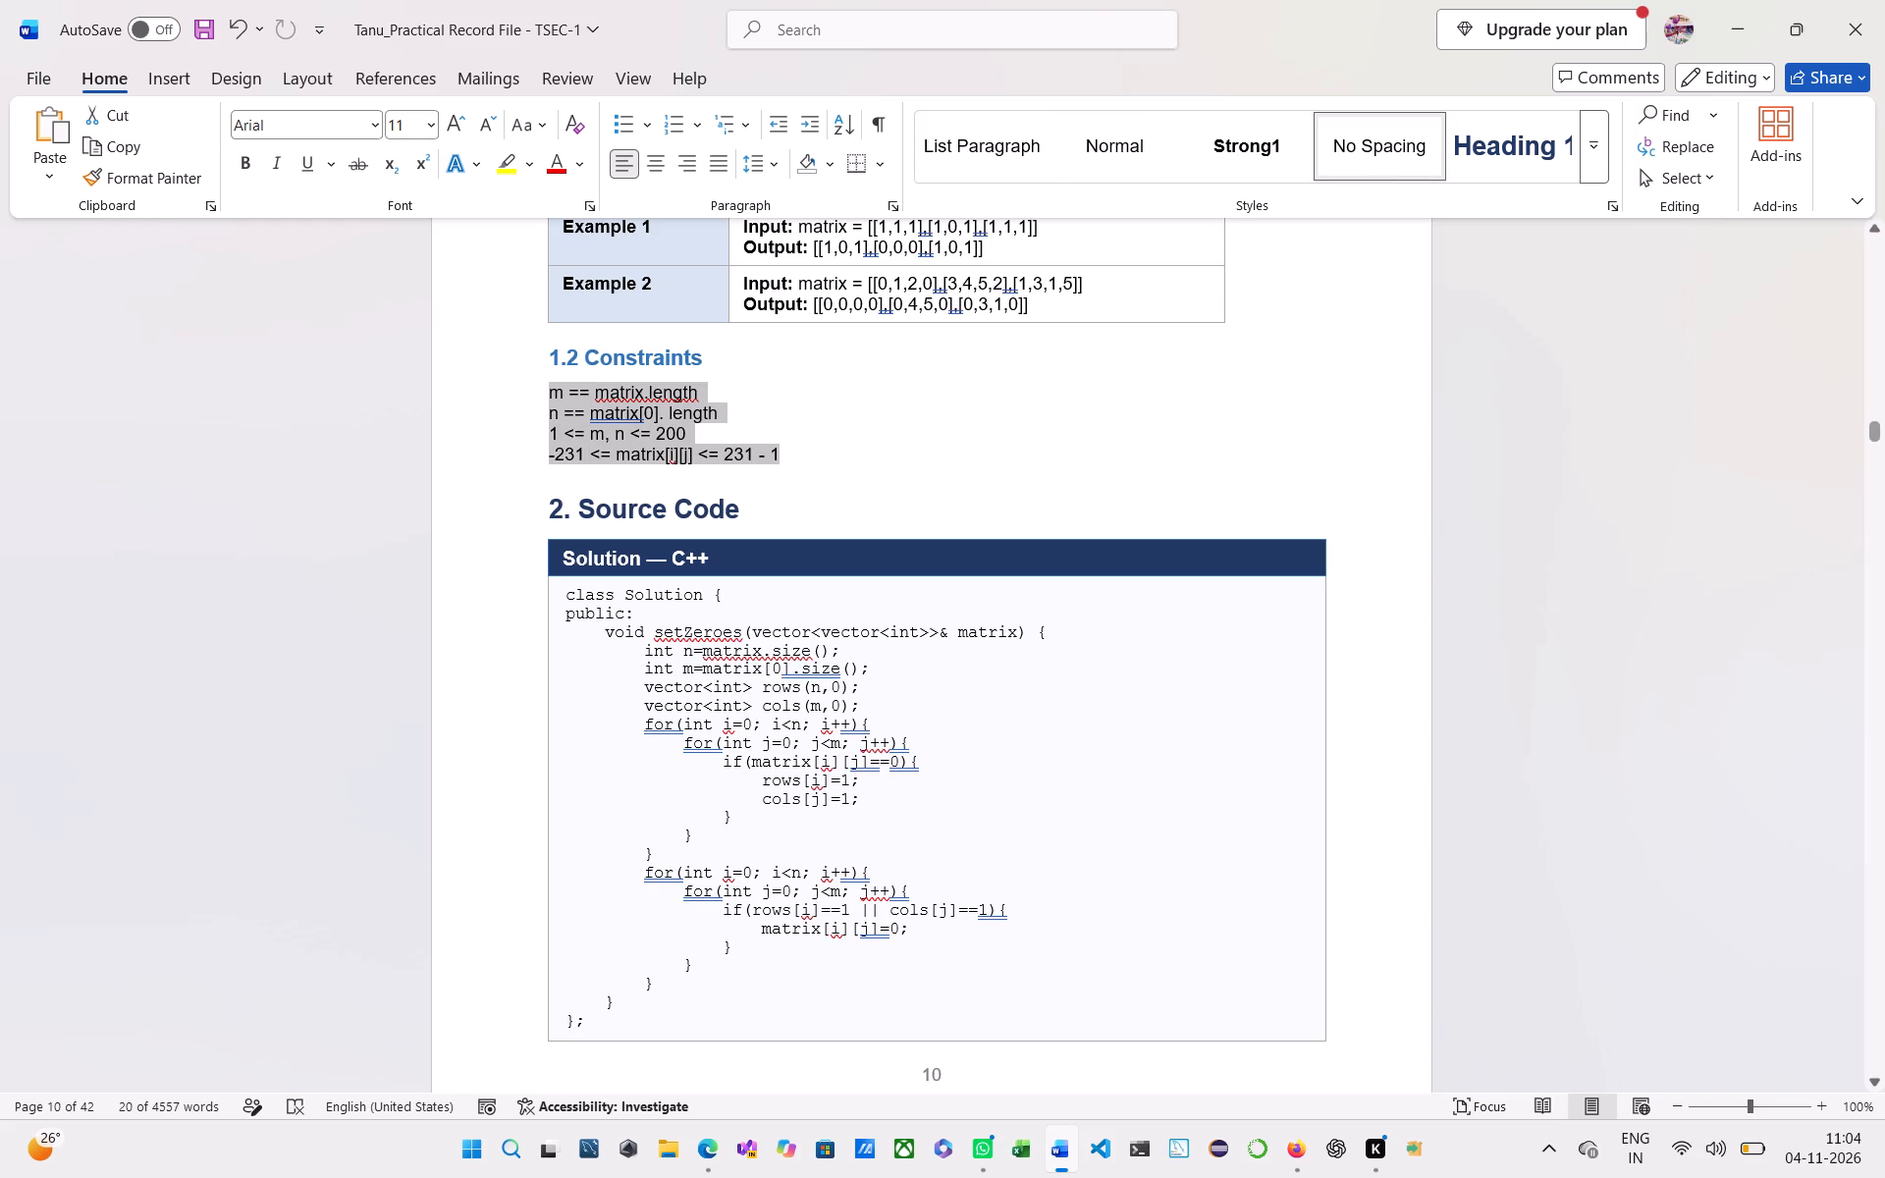
{"action": "left_click", "coordinate": [623, 121]}
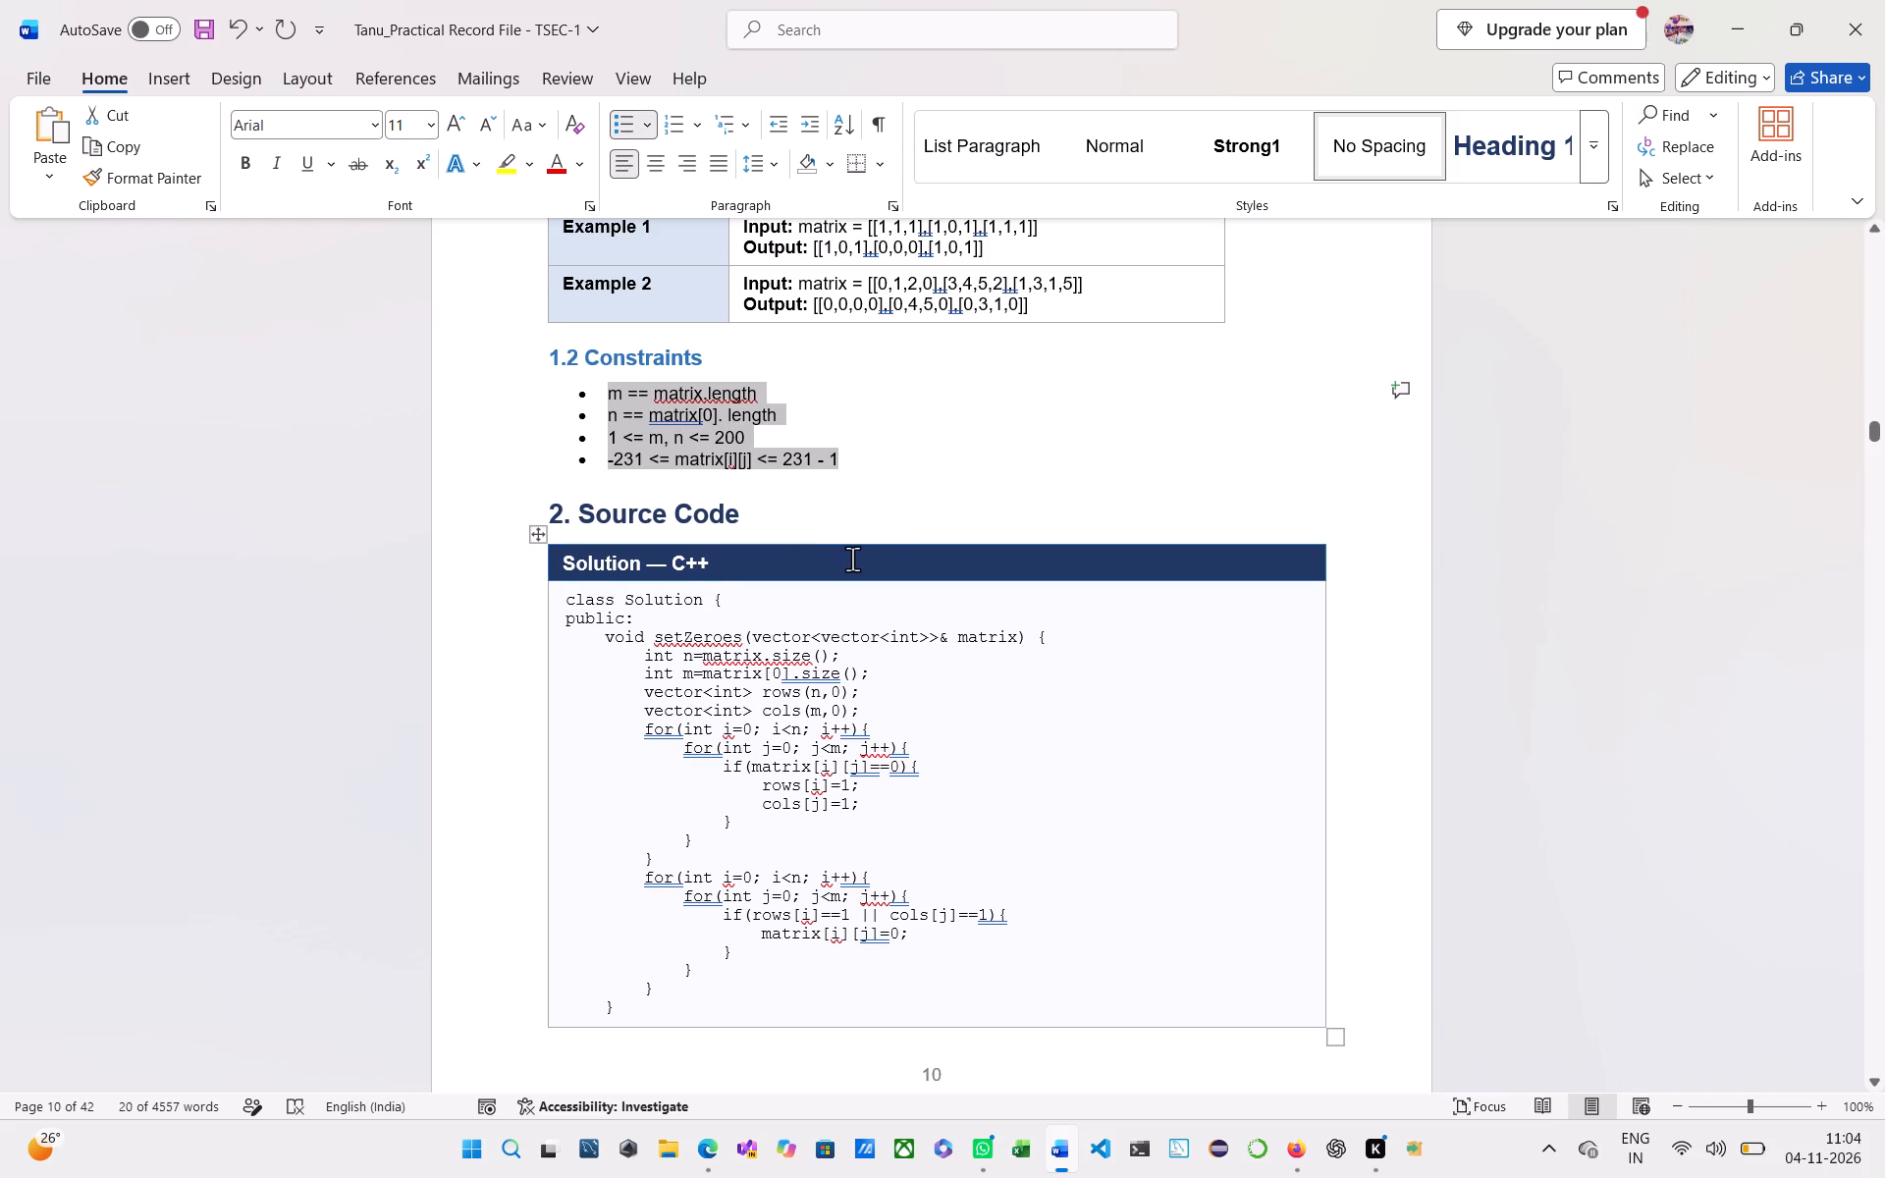
{"action": "left_click", "coordinate": [898, 508]}
Shrink the Set Matrix Zeroes source code box on page 11 so its bottom border sits just below the closing brace.
{"action": "scroll", "coordinate": [898, 508], "scroll_direction": "down", "scroll_amount": 3}
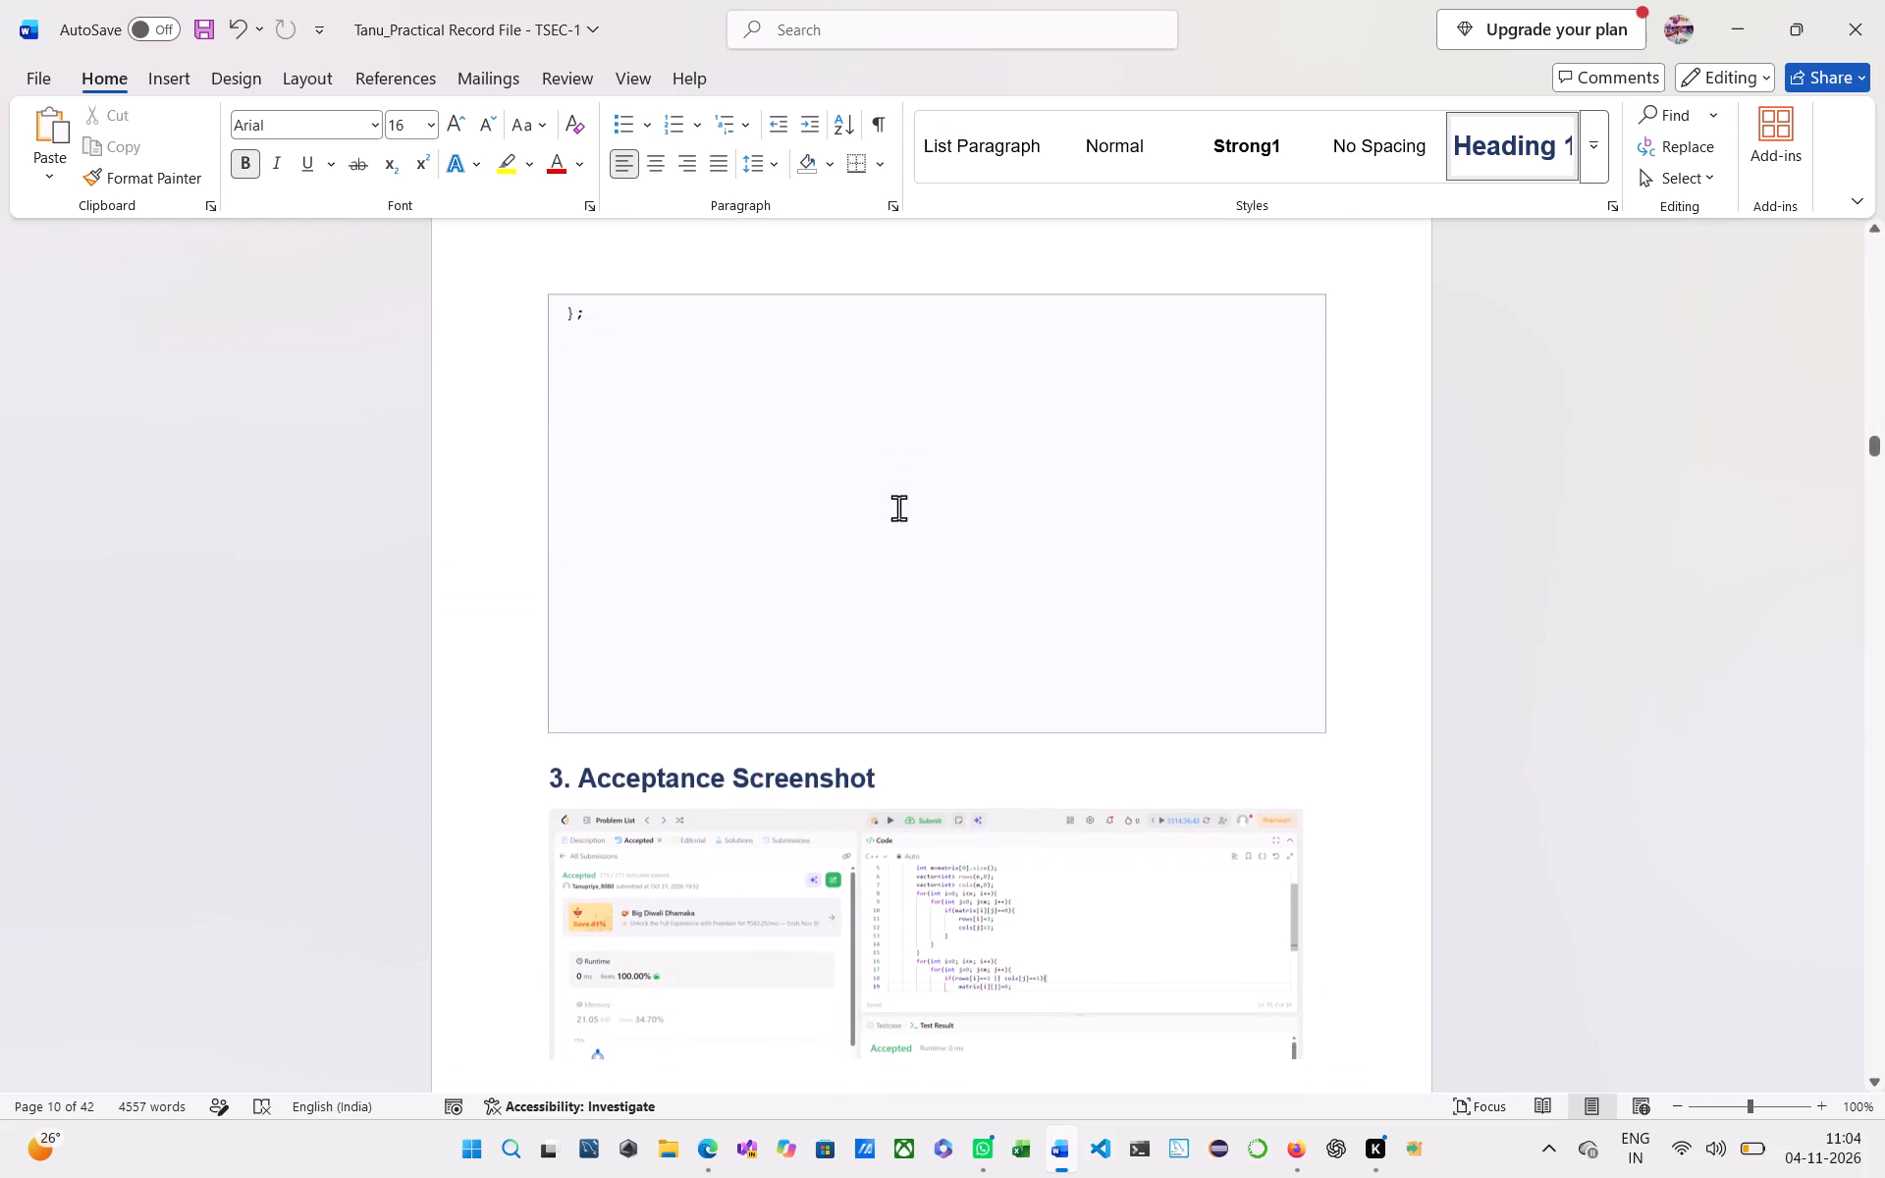
{"action": "scroll", "coordinate": [898, 508], "scroll_direction": "down", "scroll_amount": 1}
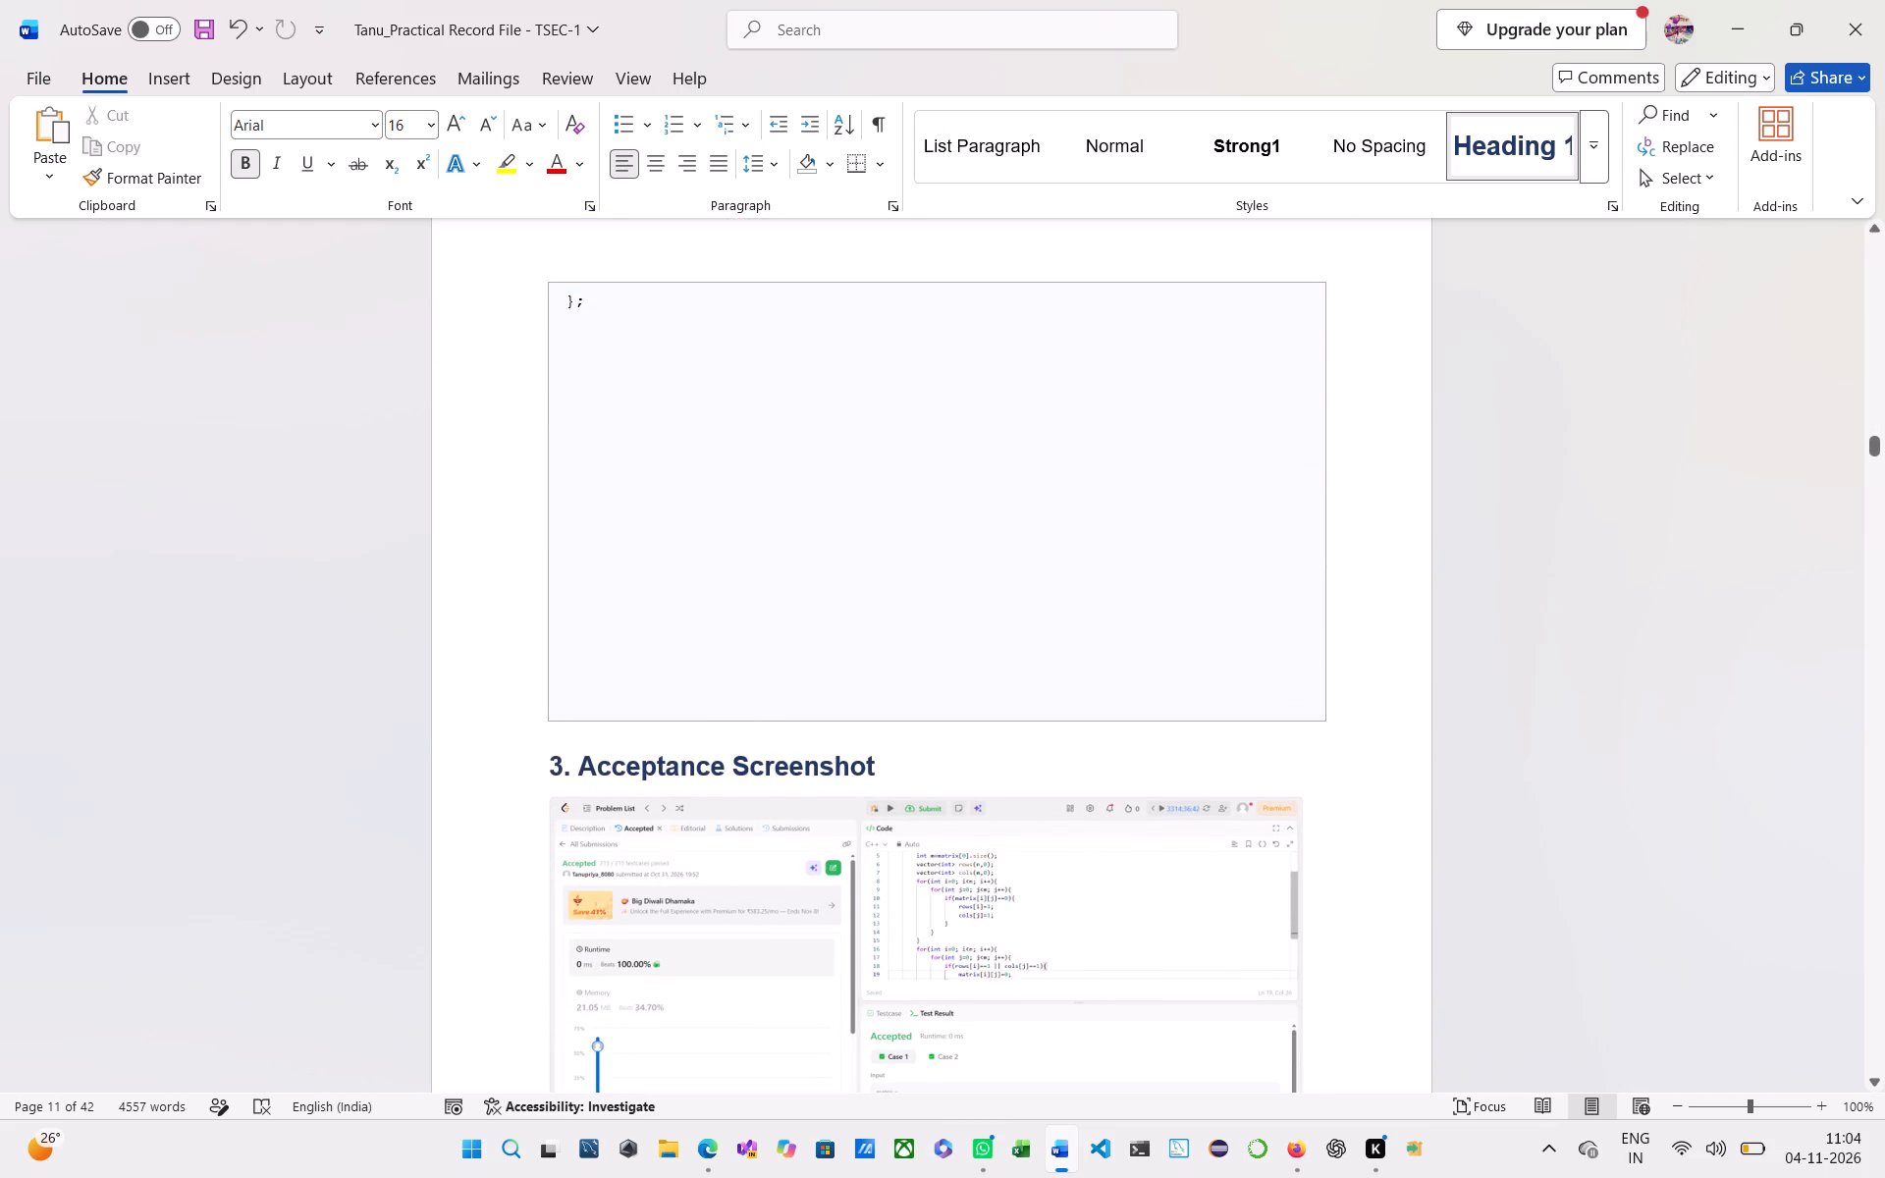
{"action": "left_click_drag", "start_coordinate": [777, 719], "coordinate": [822, 319]}
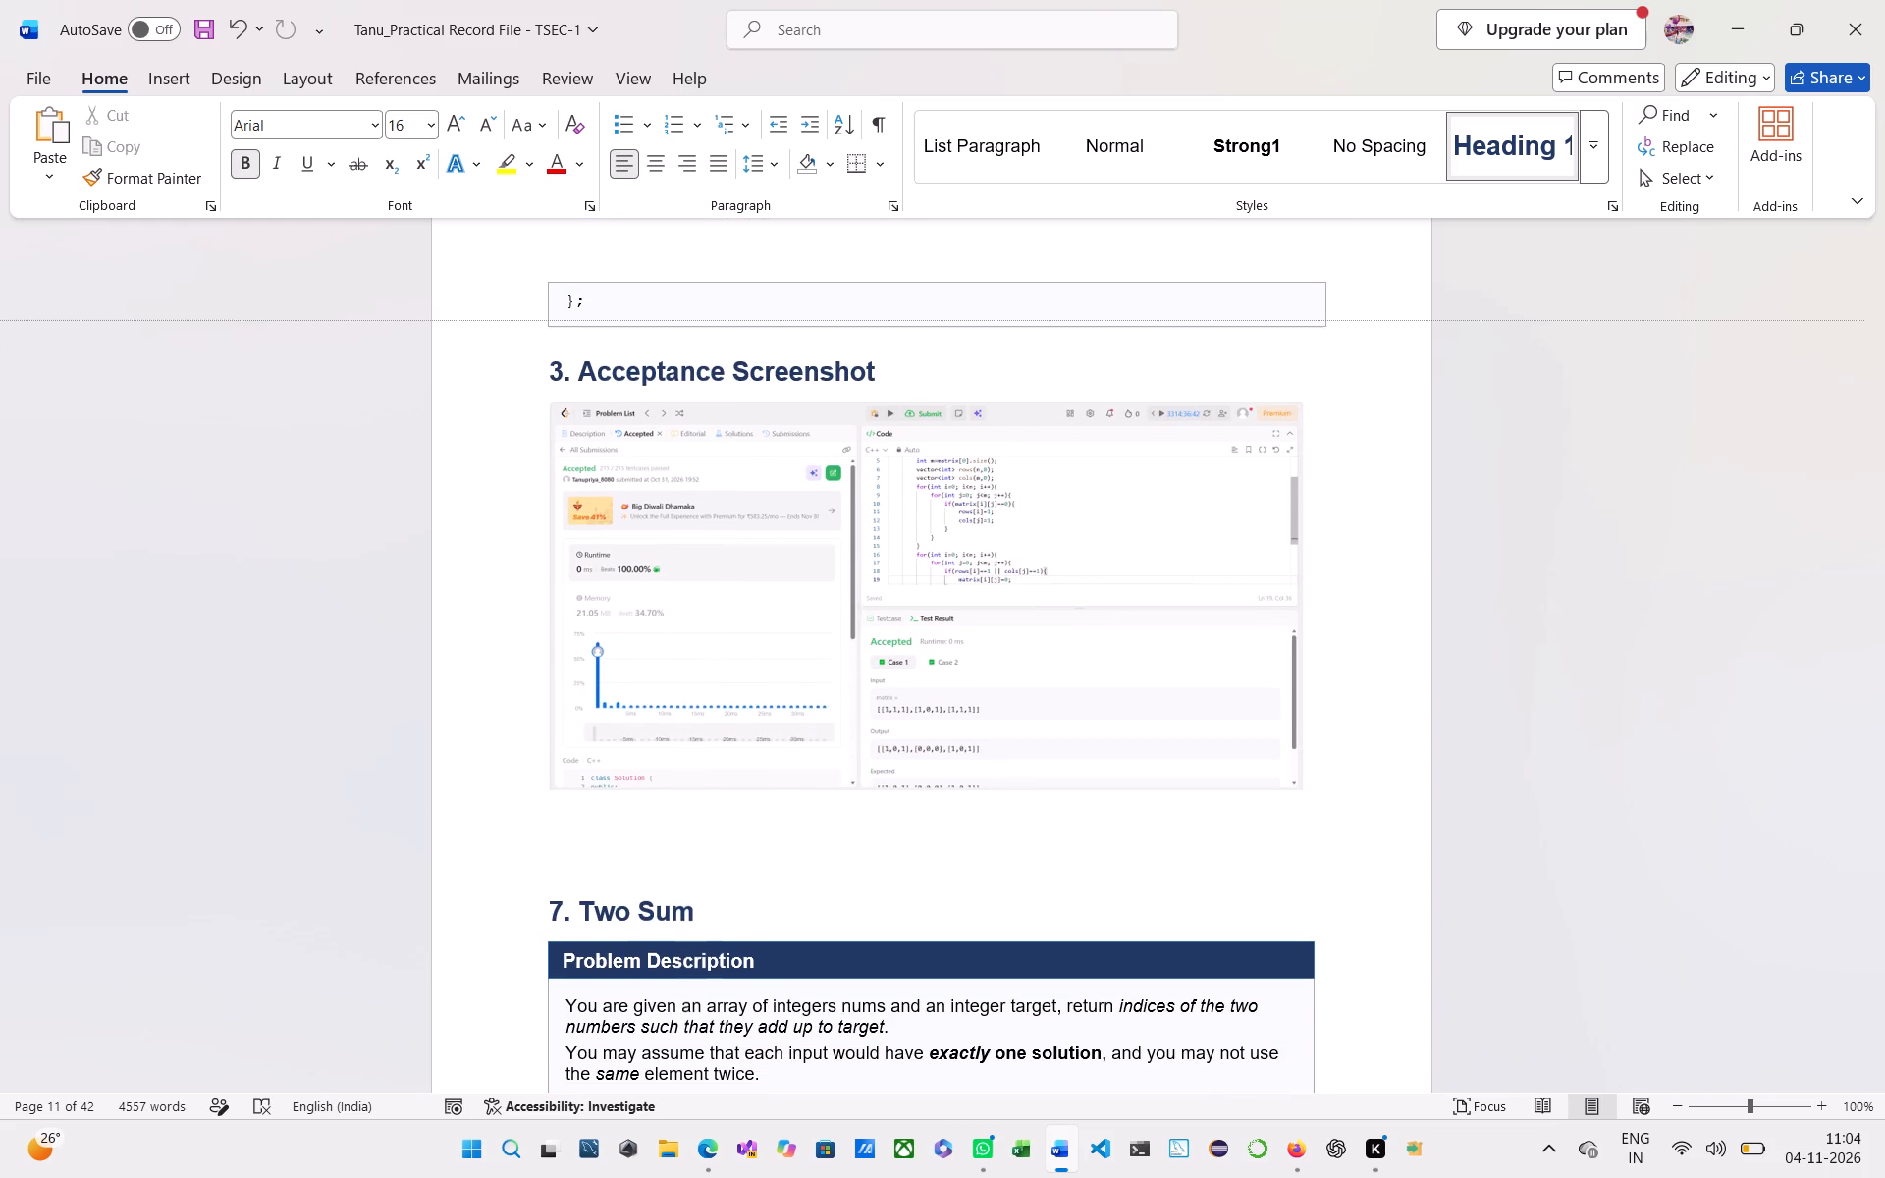
{"action": "left_click_drag", "start_coordinate": [822, 319], "coordinate": [850, 267]}
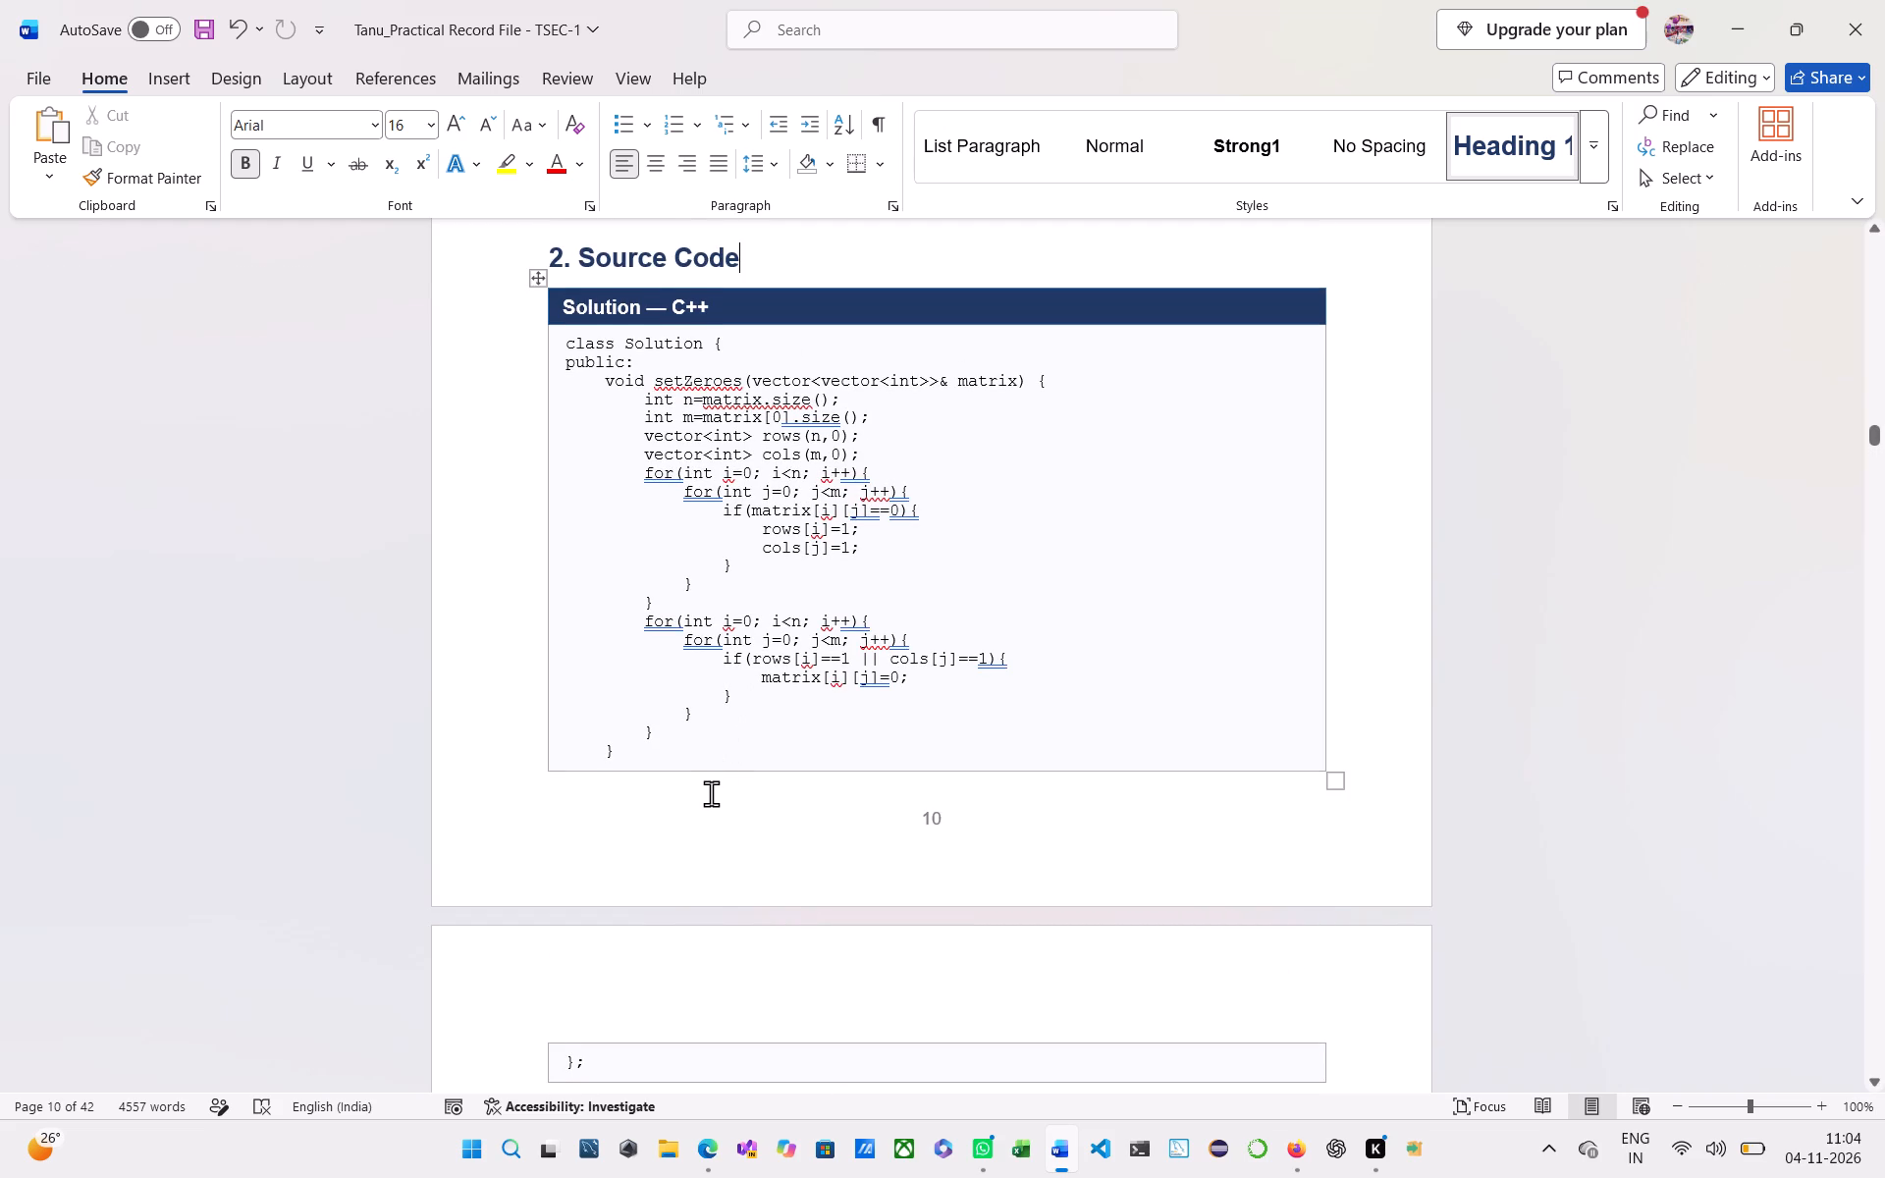
Delete the blank lines between the Set Matrix Zeroes acceptance screenshot and the "7. Two Sum" heading.
{"action": "scroll", "coordinate": [711, 793], "scroll_direction": "down", "scroll_amount": 2}
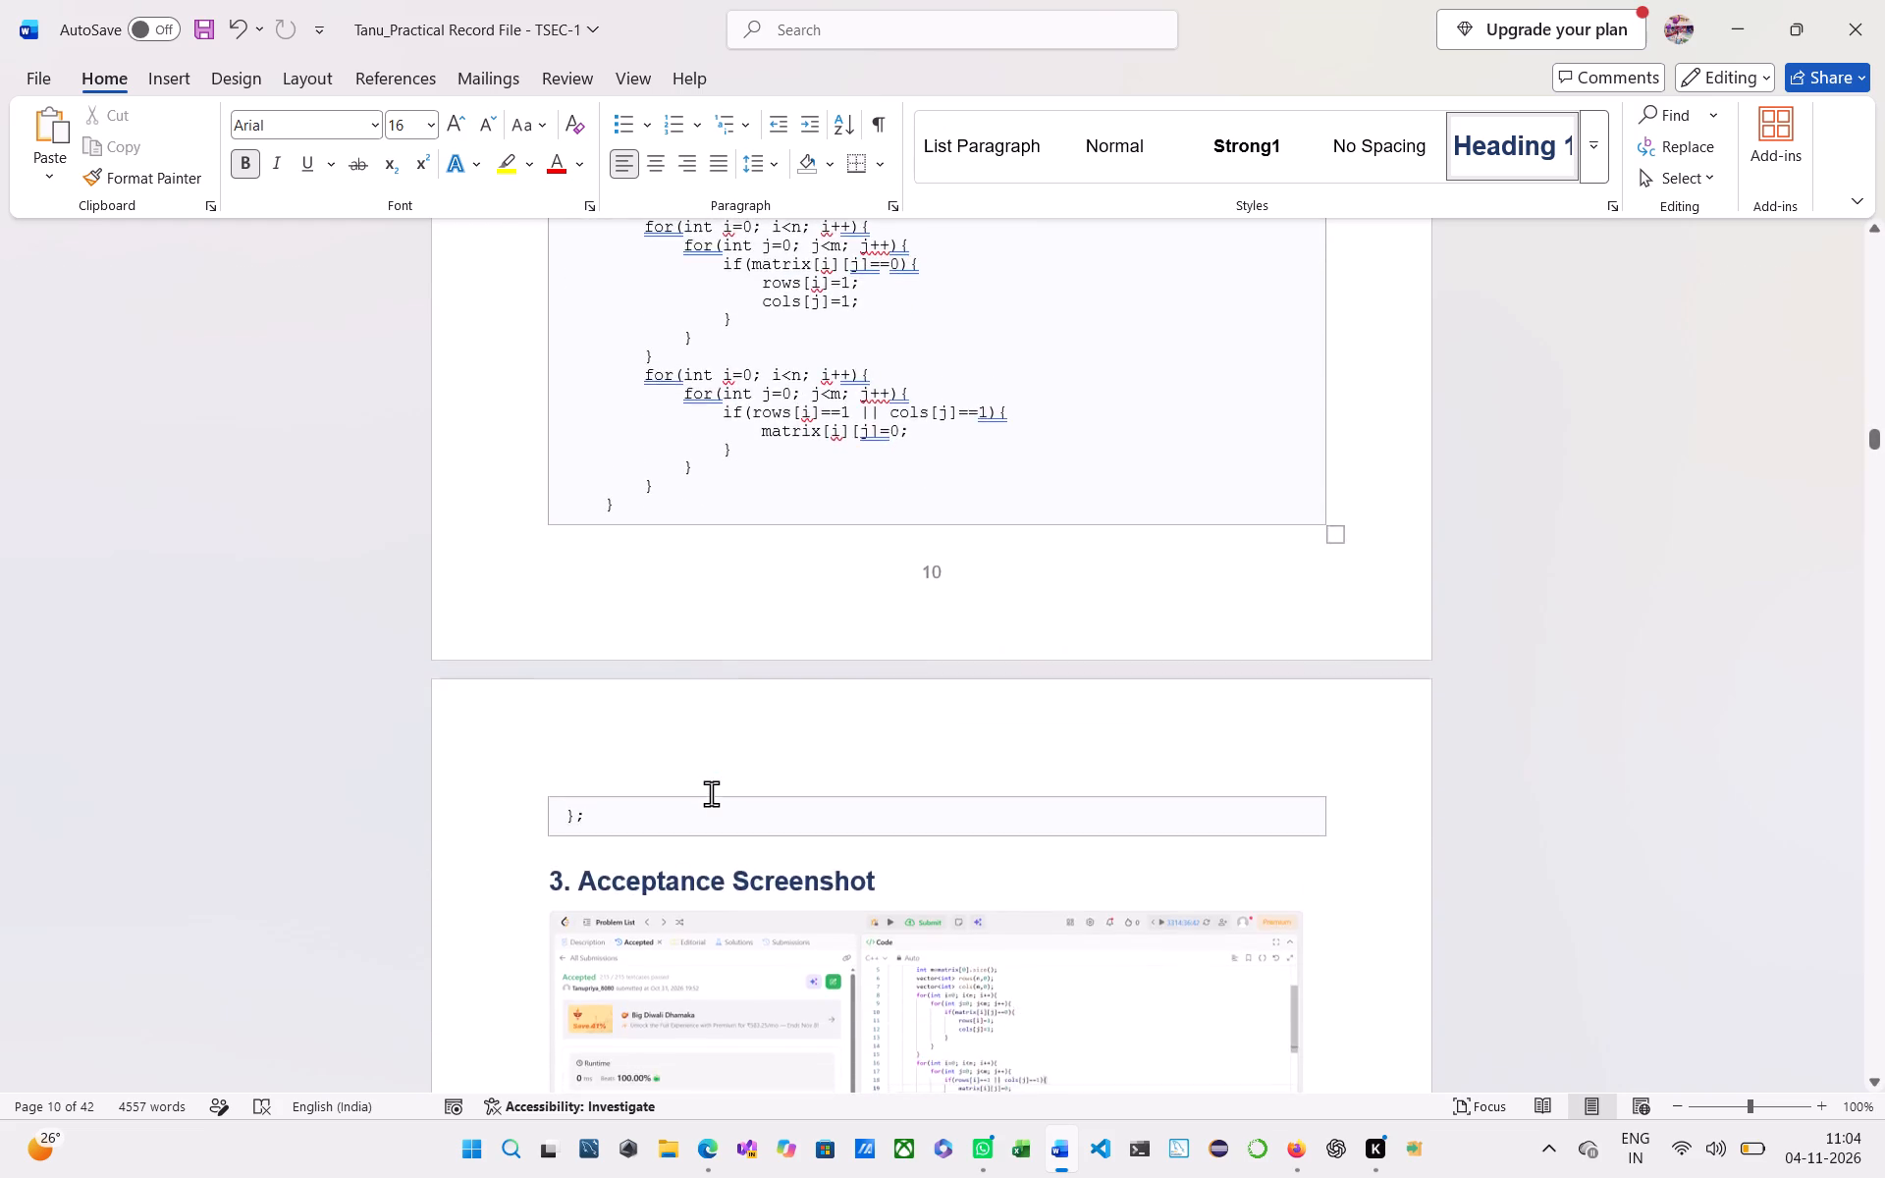
{"action": "scroll", "coordinate": [711, 793], "scroll_direction": "down", "scroll_amount": 2}
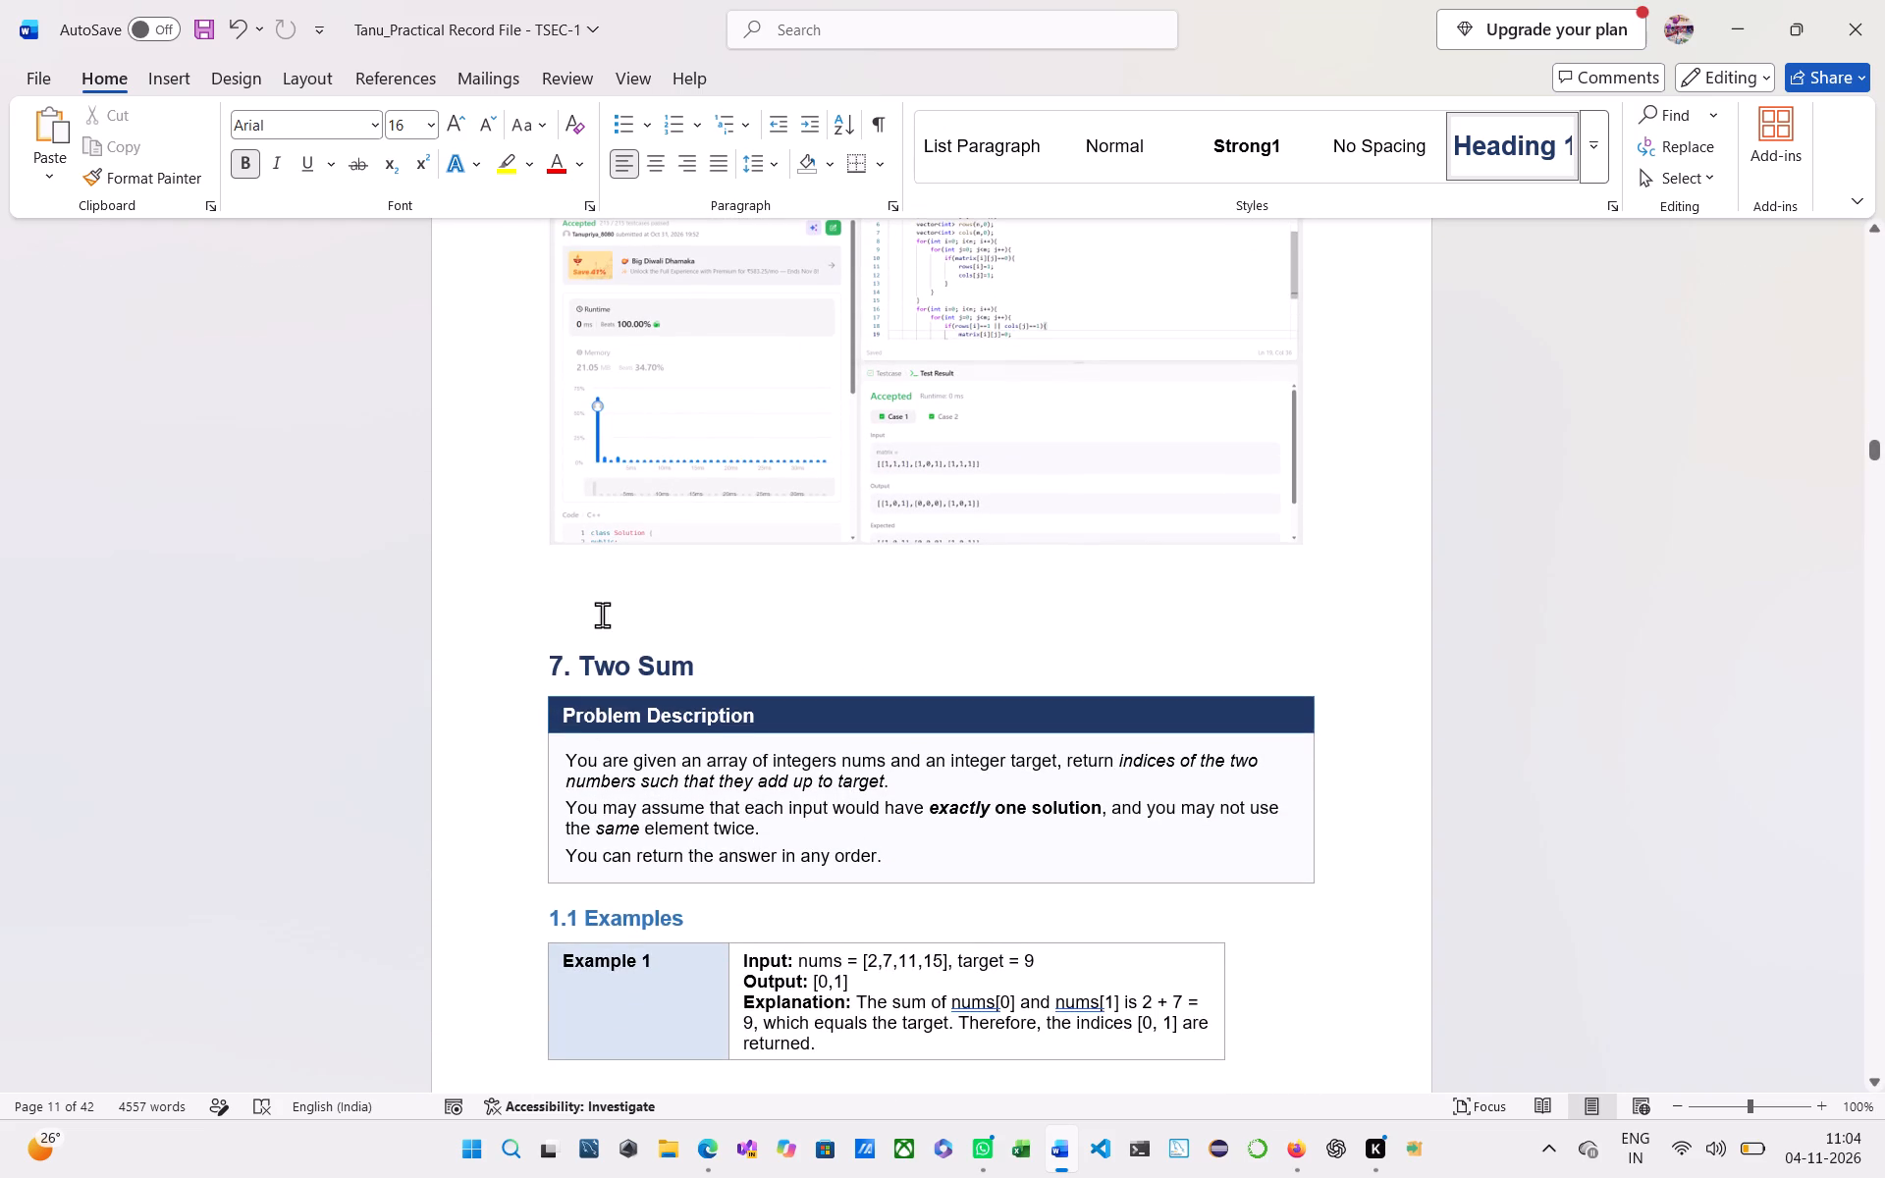
{"action": "left_click", "coordinate": [575, 630]}
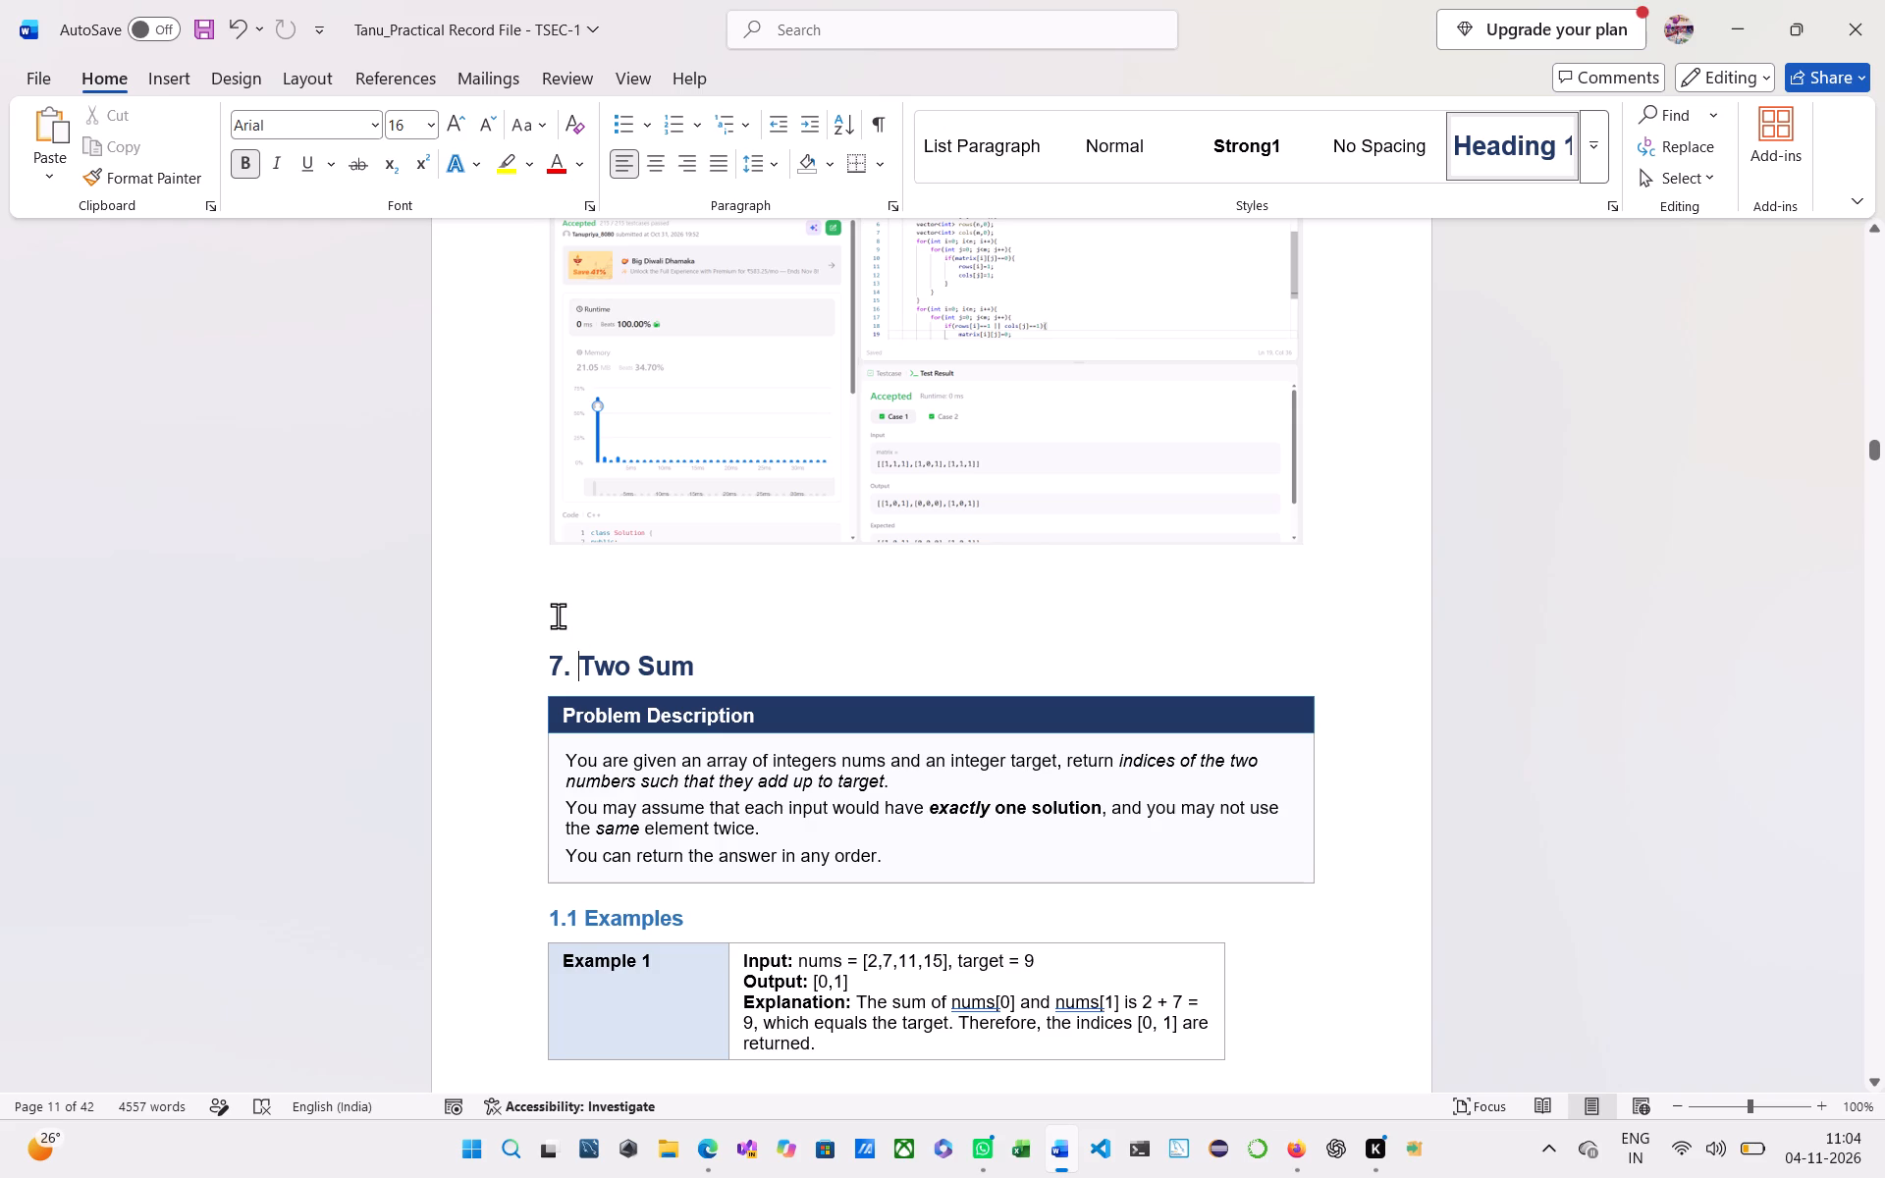
{"action": "left_click", "coordinate": [558, 616]}
{"action": "left_click", "coordinate": [558, 616]}
{"action": "key", "text": "BackSpace"}
{"action": "key", "text": "BackSpace"}
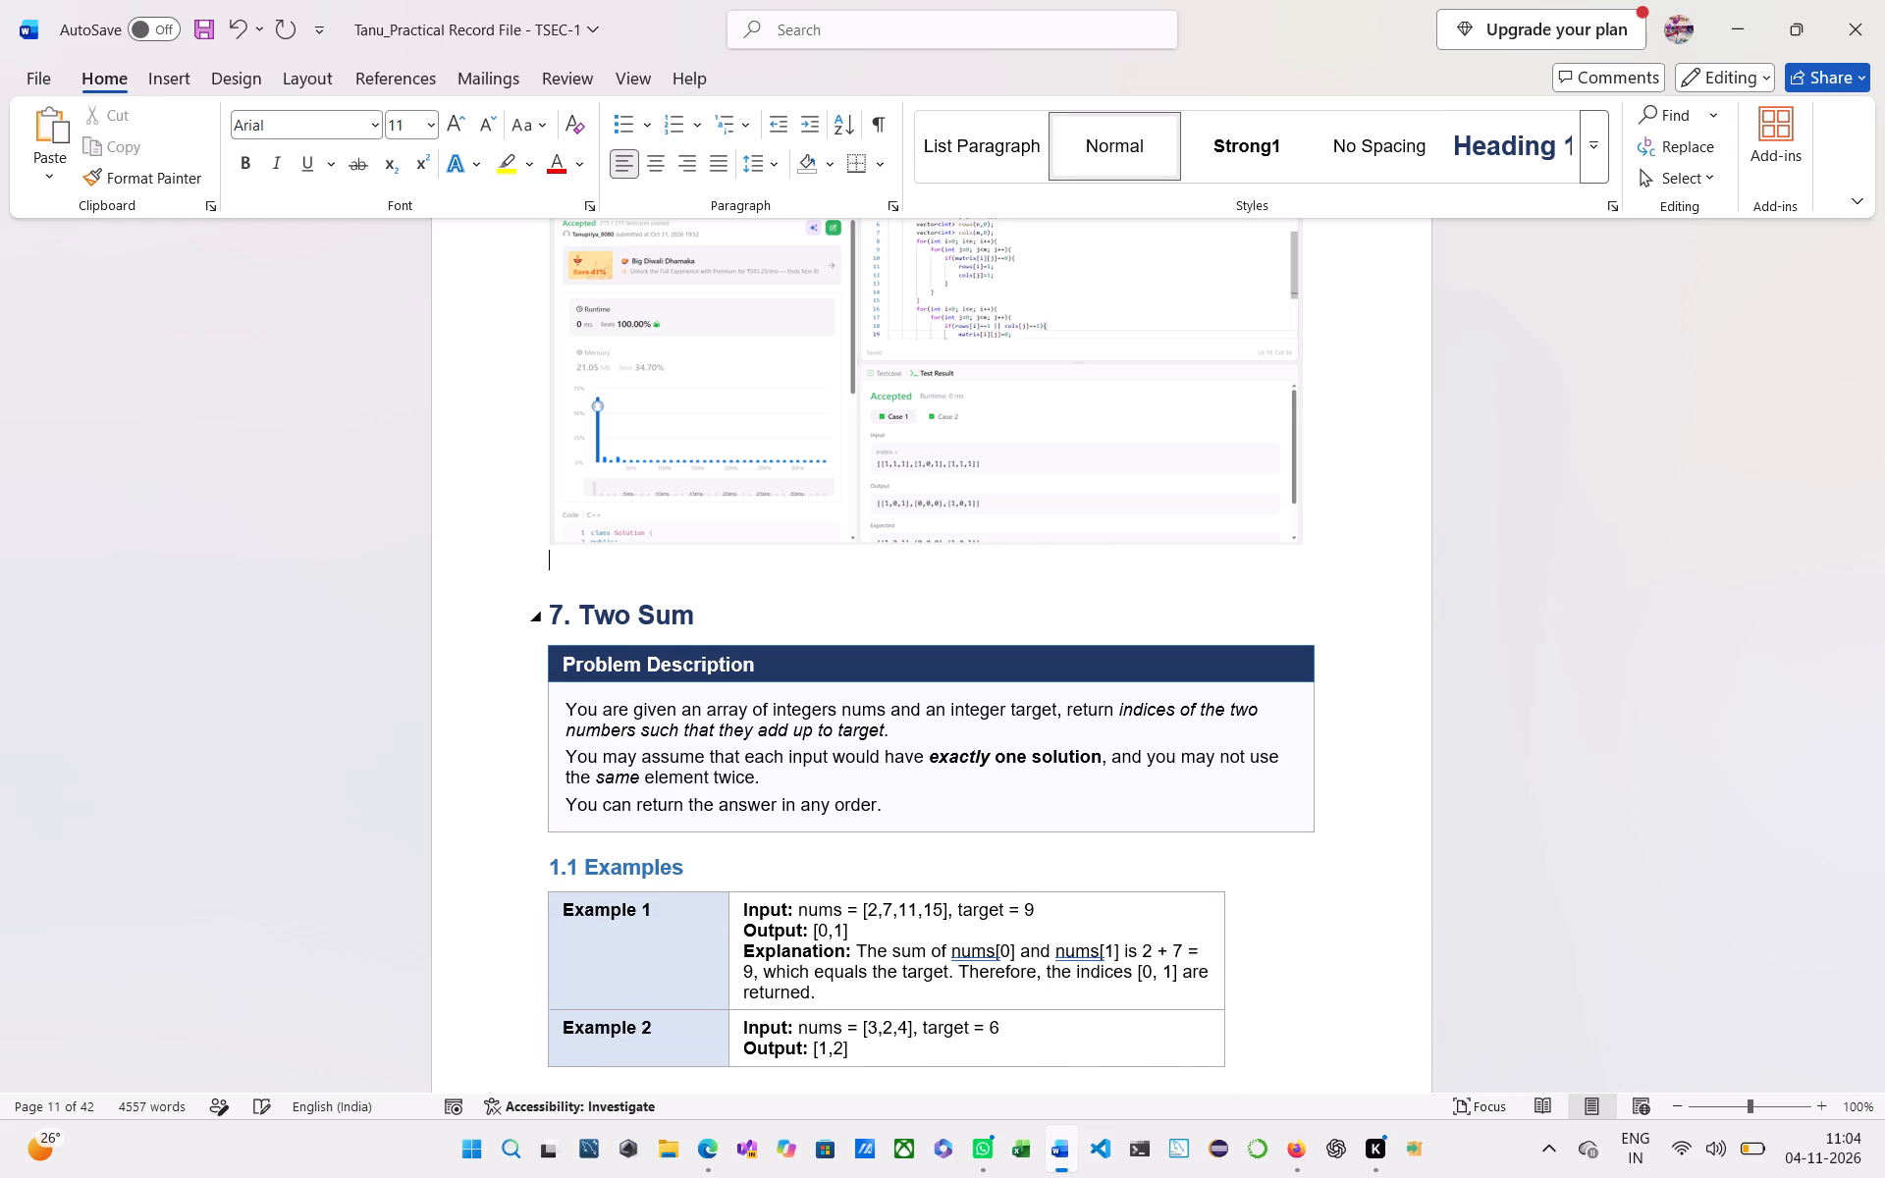
{"action": "key", "text": "BackSpace"}
Insert blank lines after the last Group Anagrams constraint to push the "2. Source Code" heading and code table onto page 14.
{"action": "scroll", "coordinate": [558, 616], "scroll_direction": "down", "scroll_amount": 4}
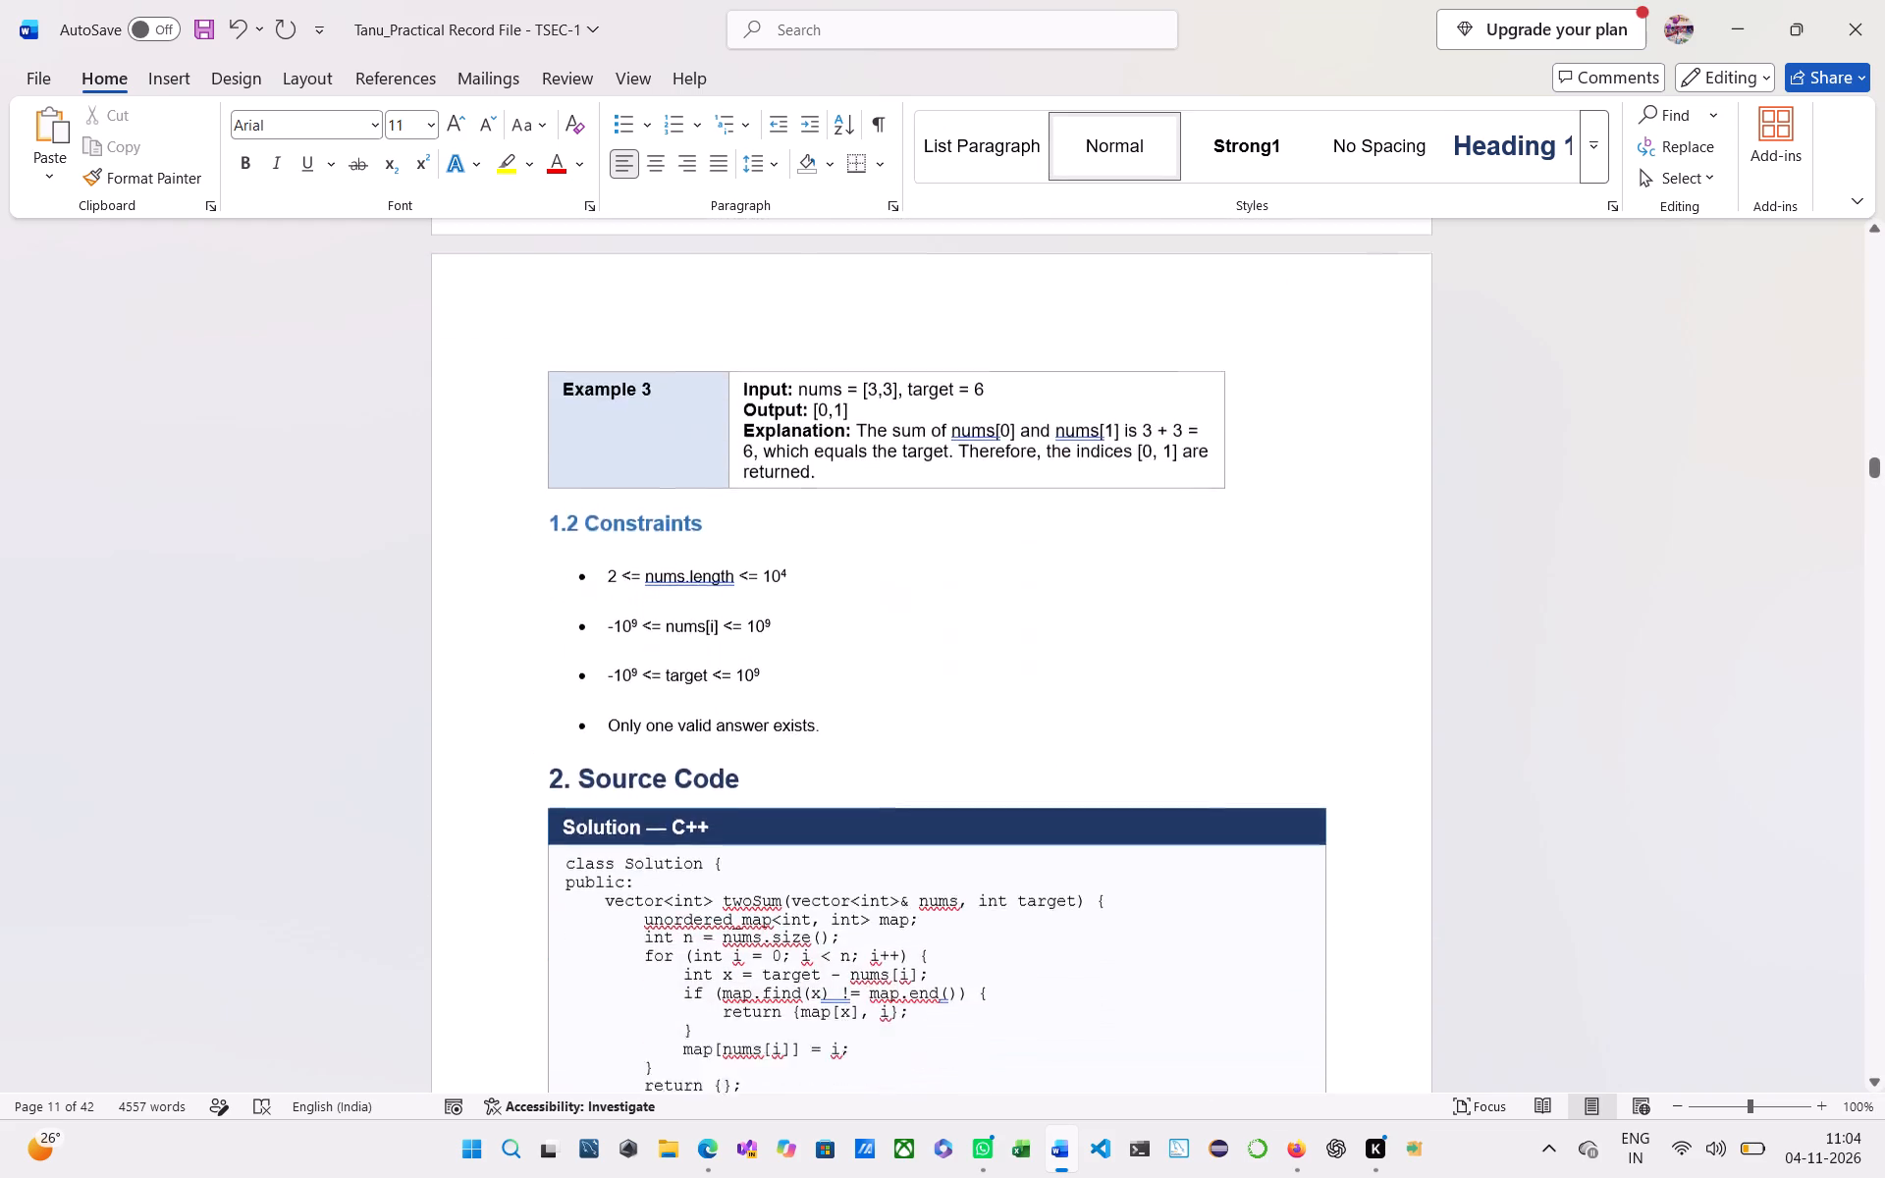
{"action": "scroll", "coordinate": [558, 616], "scroll_direction": "down", "scroll_amount": 6}
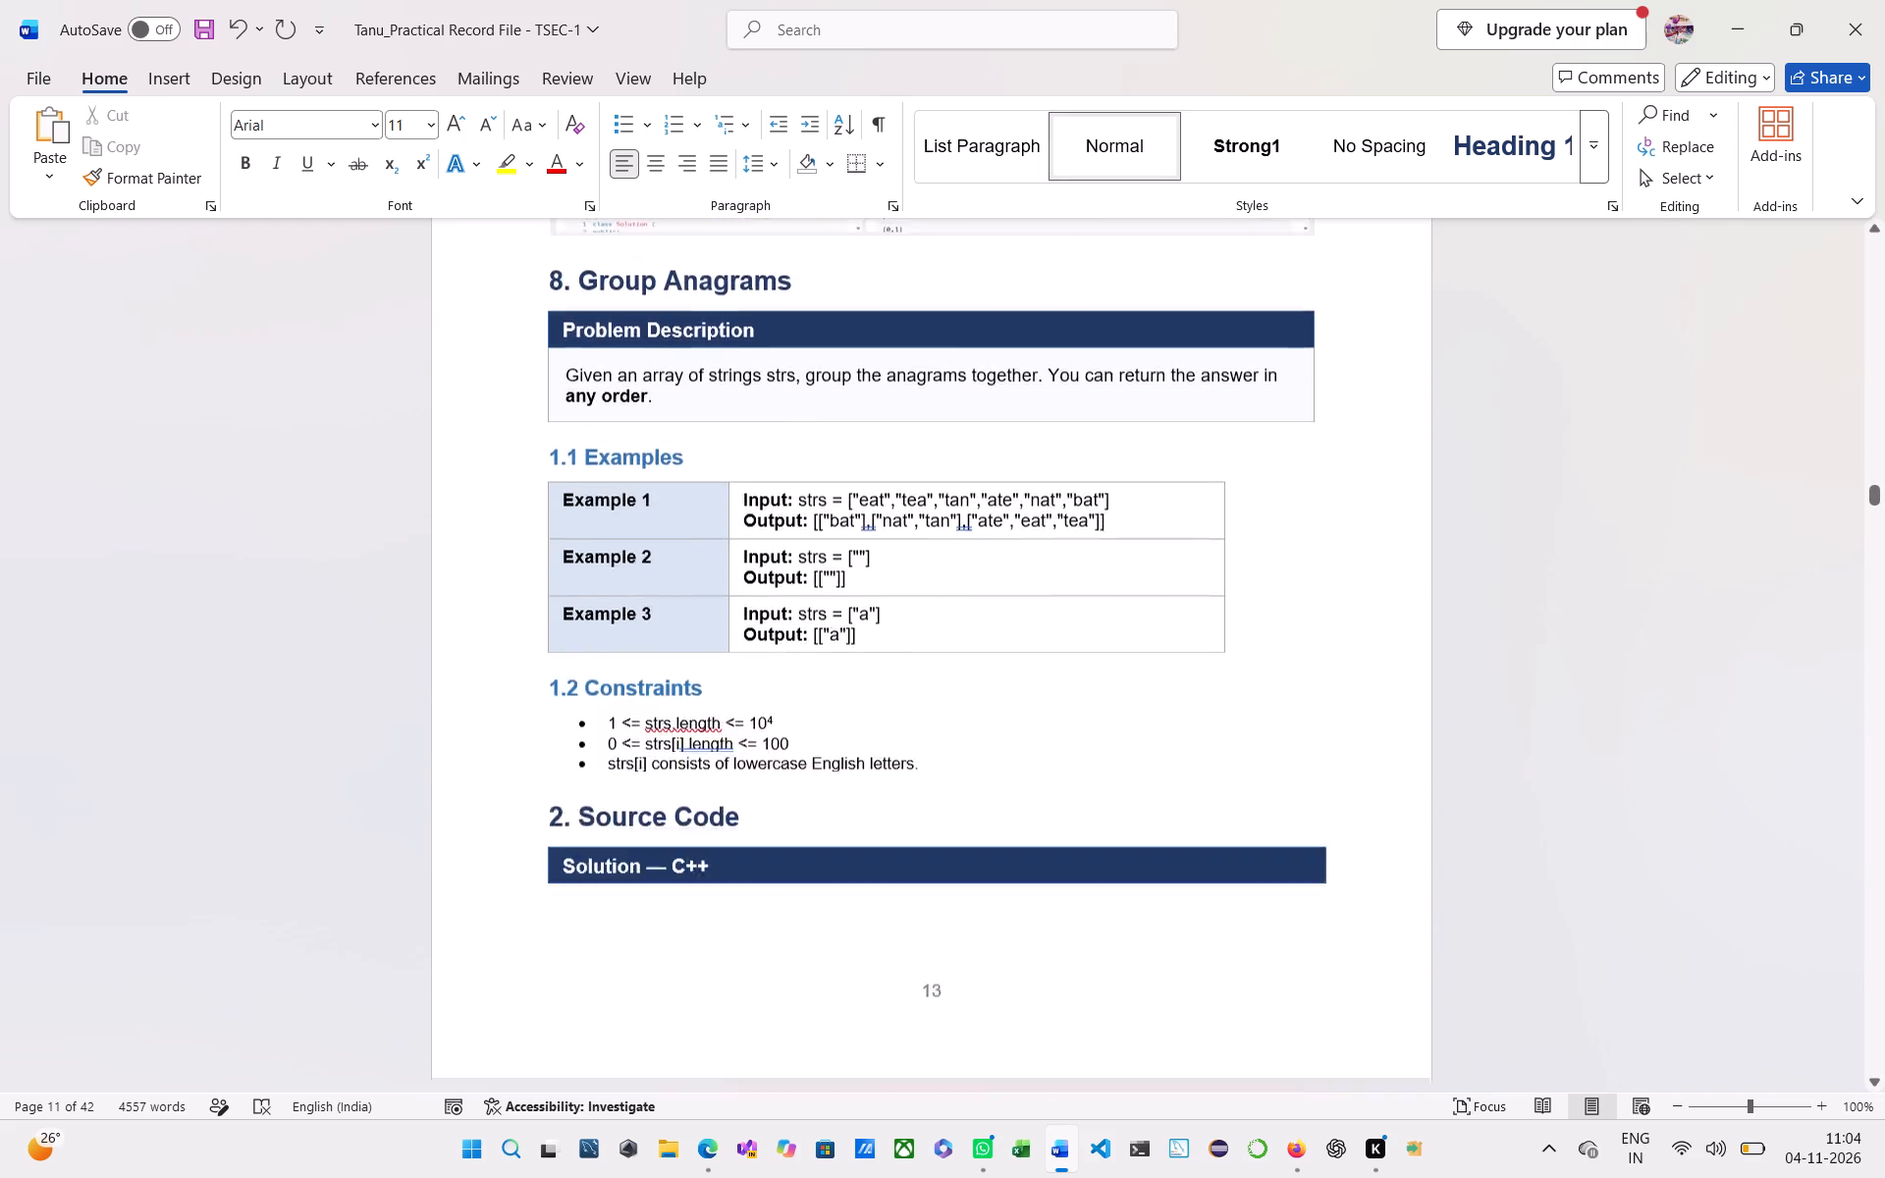
{"action": "scroll", "coordinate": [558, 616], "scroll_direction": "down", "scroll_amount": 1}
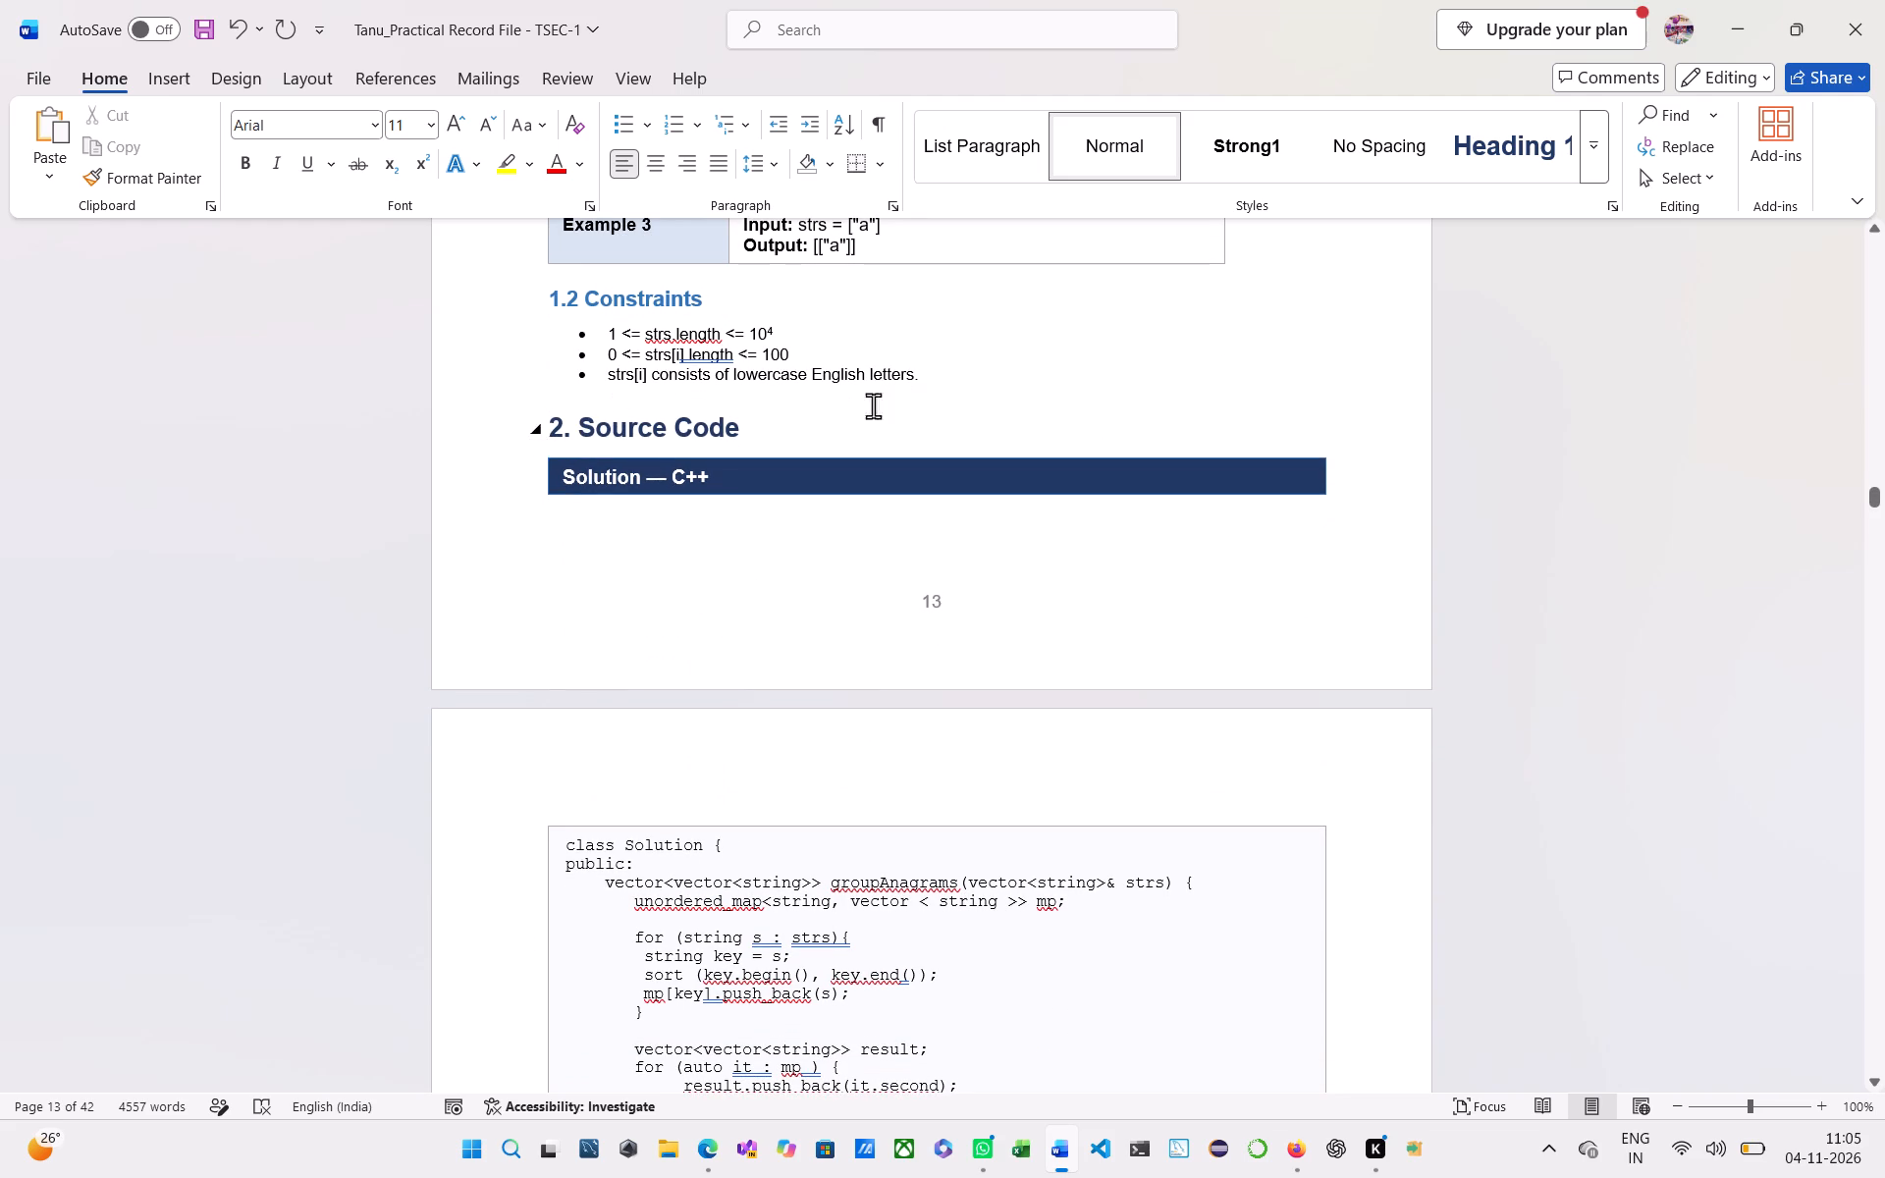
{"action": "left_click", "coordinate": [964, 379]}
{"action": "key", "text": "Return"}
{"action": "key", "text": "Return"}
{"action": "key", "text": "Return"}
{"action": "key", "text": "Return"}
{"action": "key", "text": "Return"}
{"action": "key", "text": "Return"}
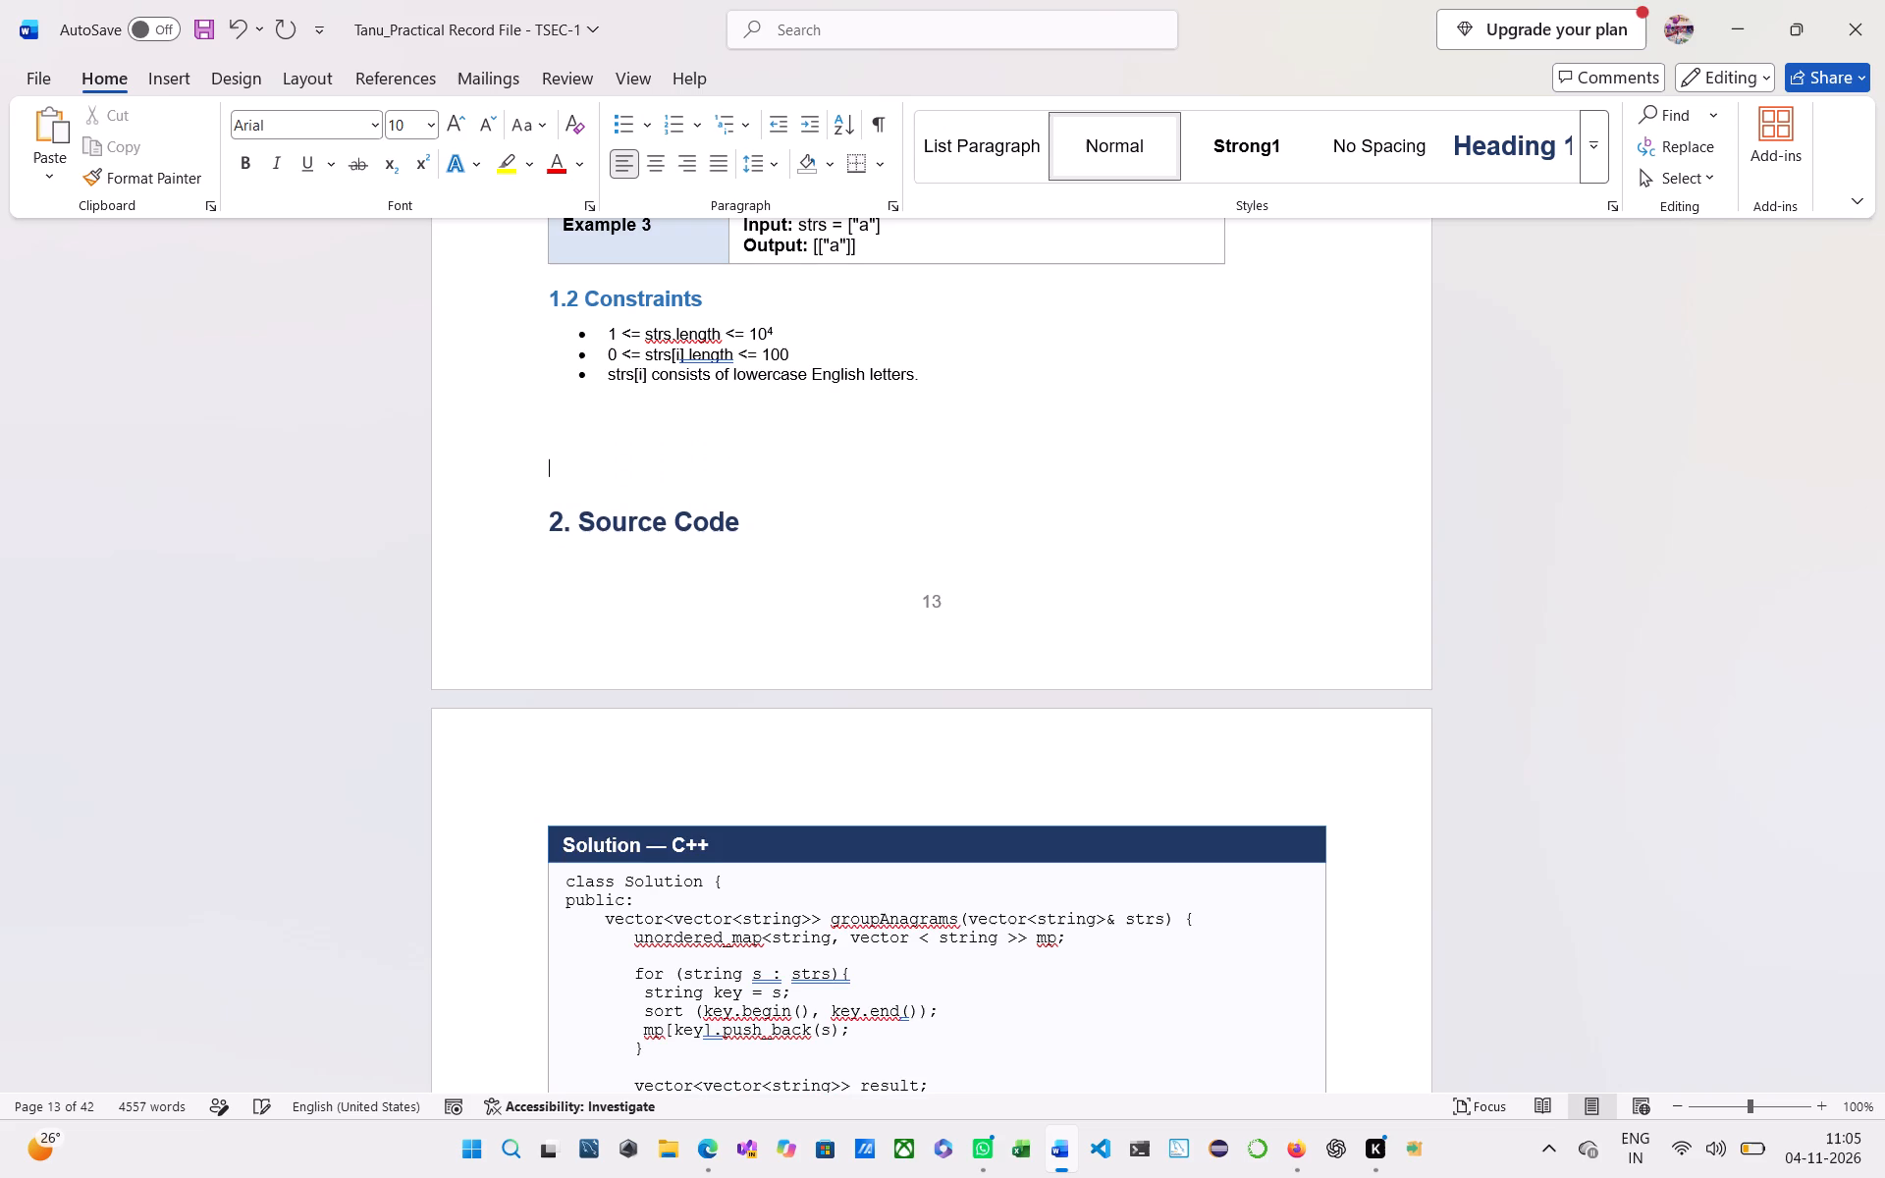
{"action": "key", "text": "Return"}
{"action": "key", "text": "Return"}
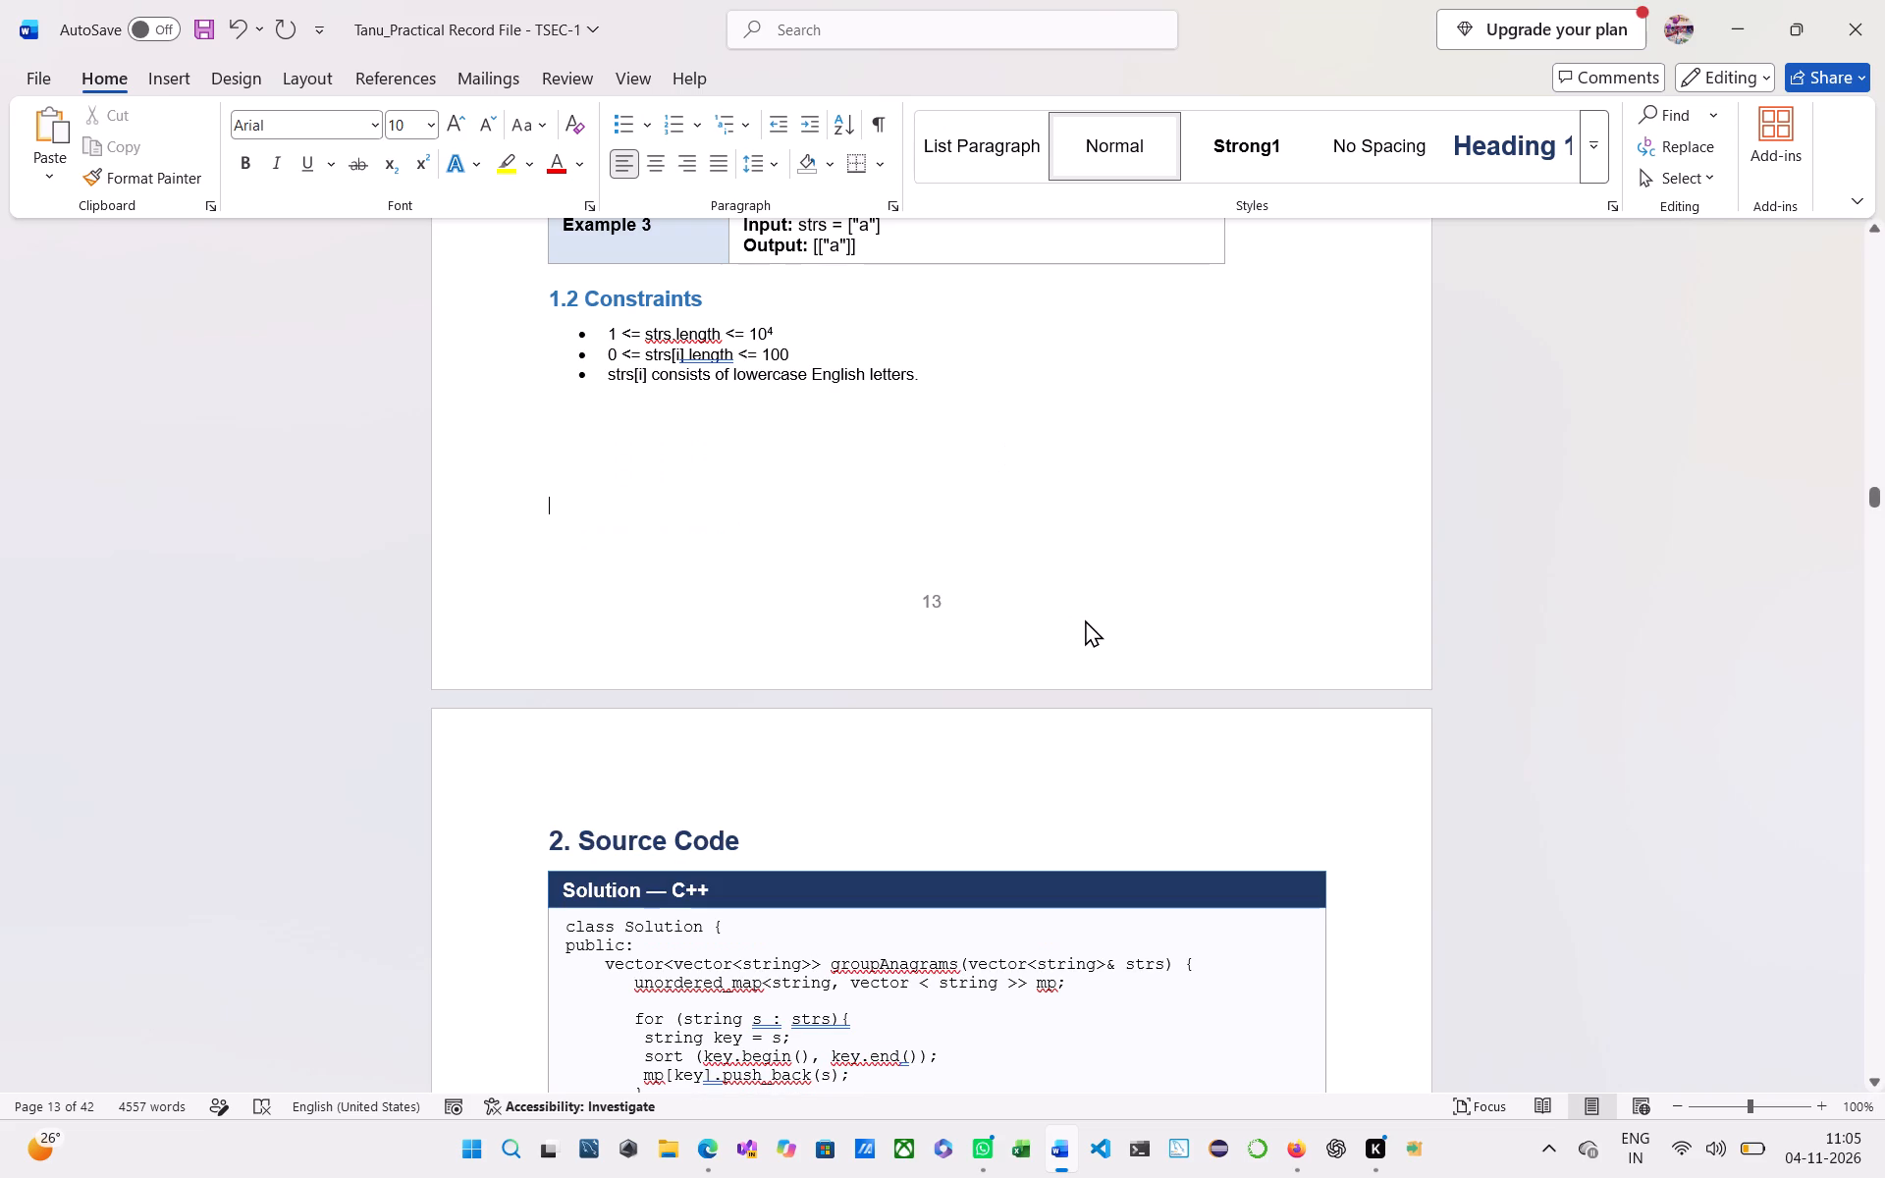
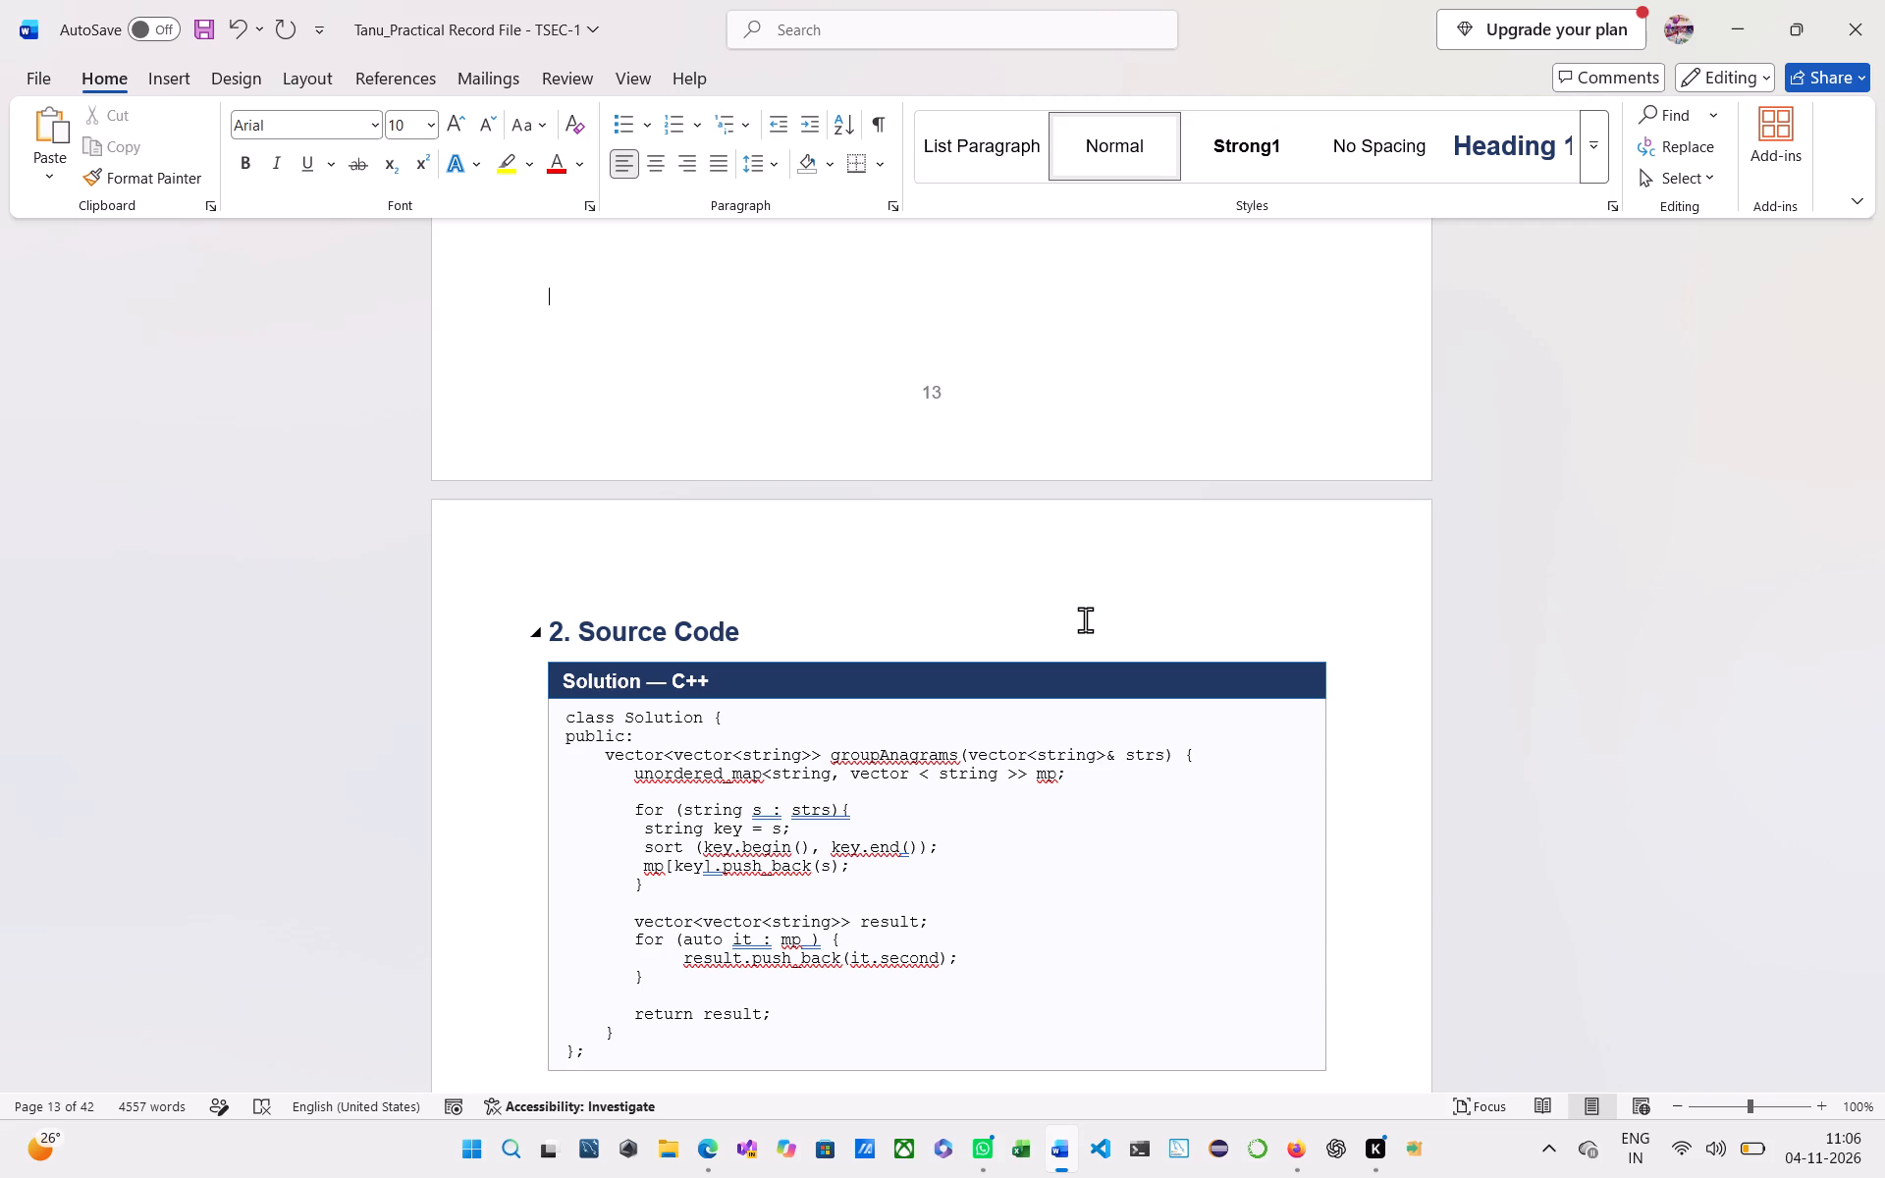
Delete the extra blank lines between the Group Anagrams code table and "3. Acceptance Screenshot" to bring the screenshot onto page 14.
{"action": "scroll", "coordinate": [1085, 619], "scroll_direction": "down", "scroll_amount": 3}
{"action": "left_click", "coordinate": [589, 660]}
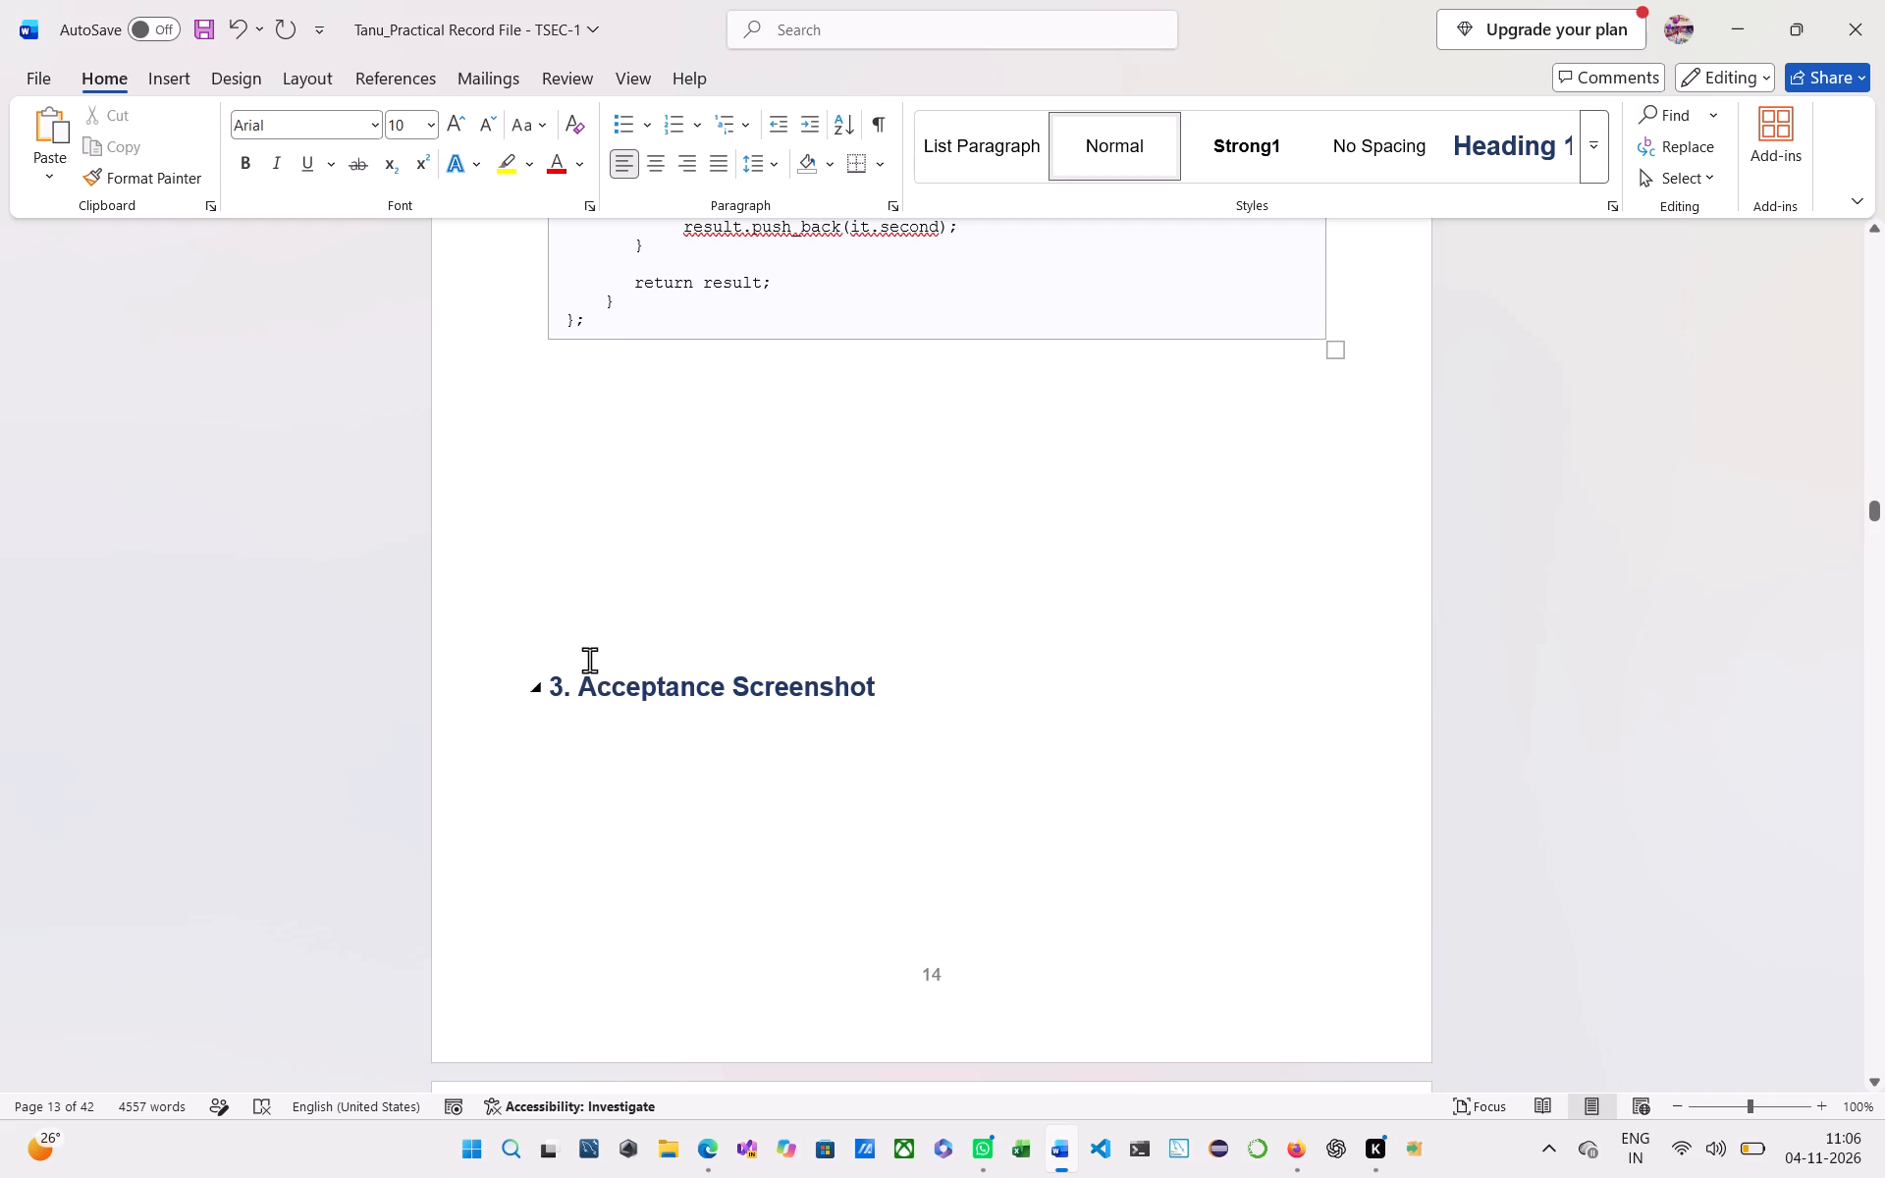
{"action": "left_click", "coordinate": [583, 612]}
{"action": "key", "text": "BackSpace"}
{"action": "key", "text": "BackSpace"}
{"action": "key", "text": "BackSpace"}
{"action": "key", "text": "BackSpace"}
{"action": "key", "text": "BackSpace"}
{"action": "key", "text": "BackSpace"}
{"action": "key", "text": "BackSpace"}
{"action": "key", "text": "BackSpace"}
{"action": "key", "text": "BackSpace"}
{"action": "key", "text": "BackSpace"}
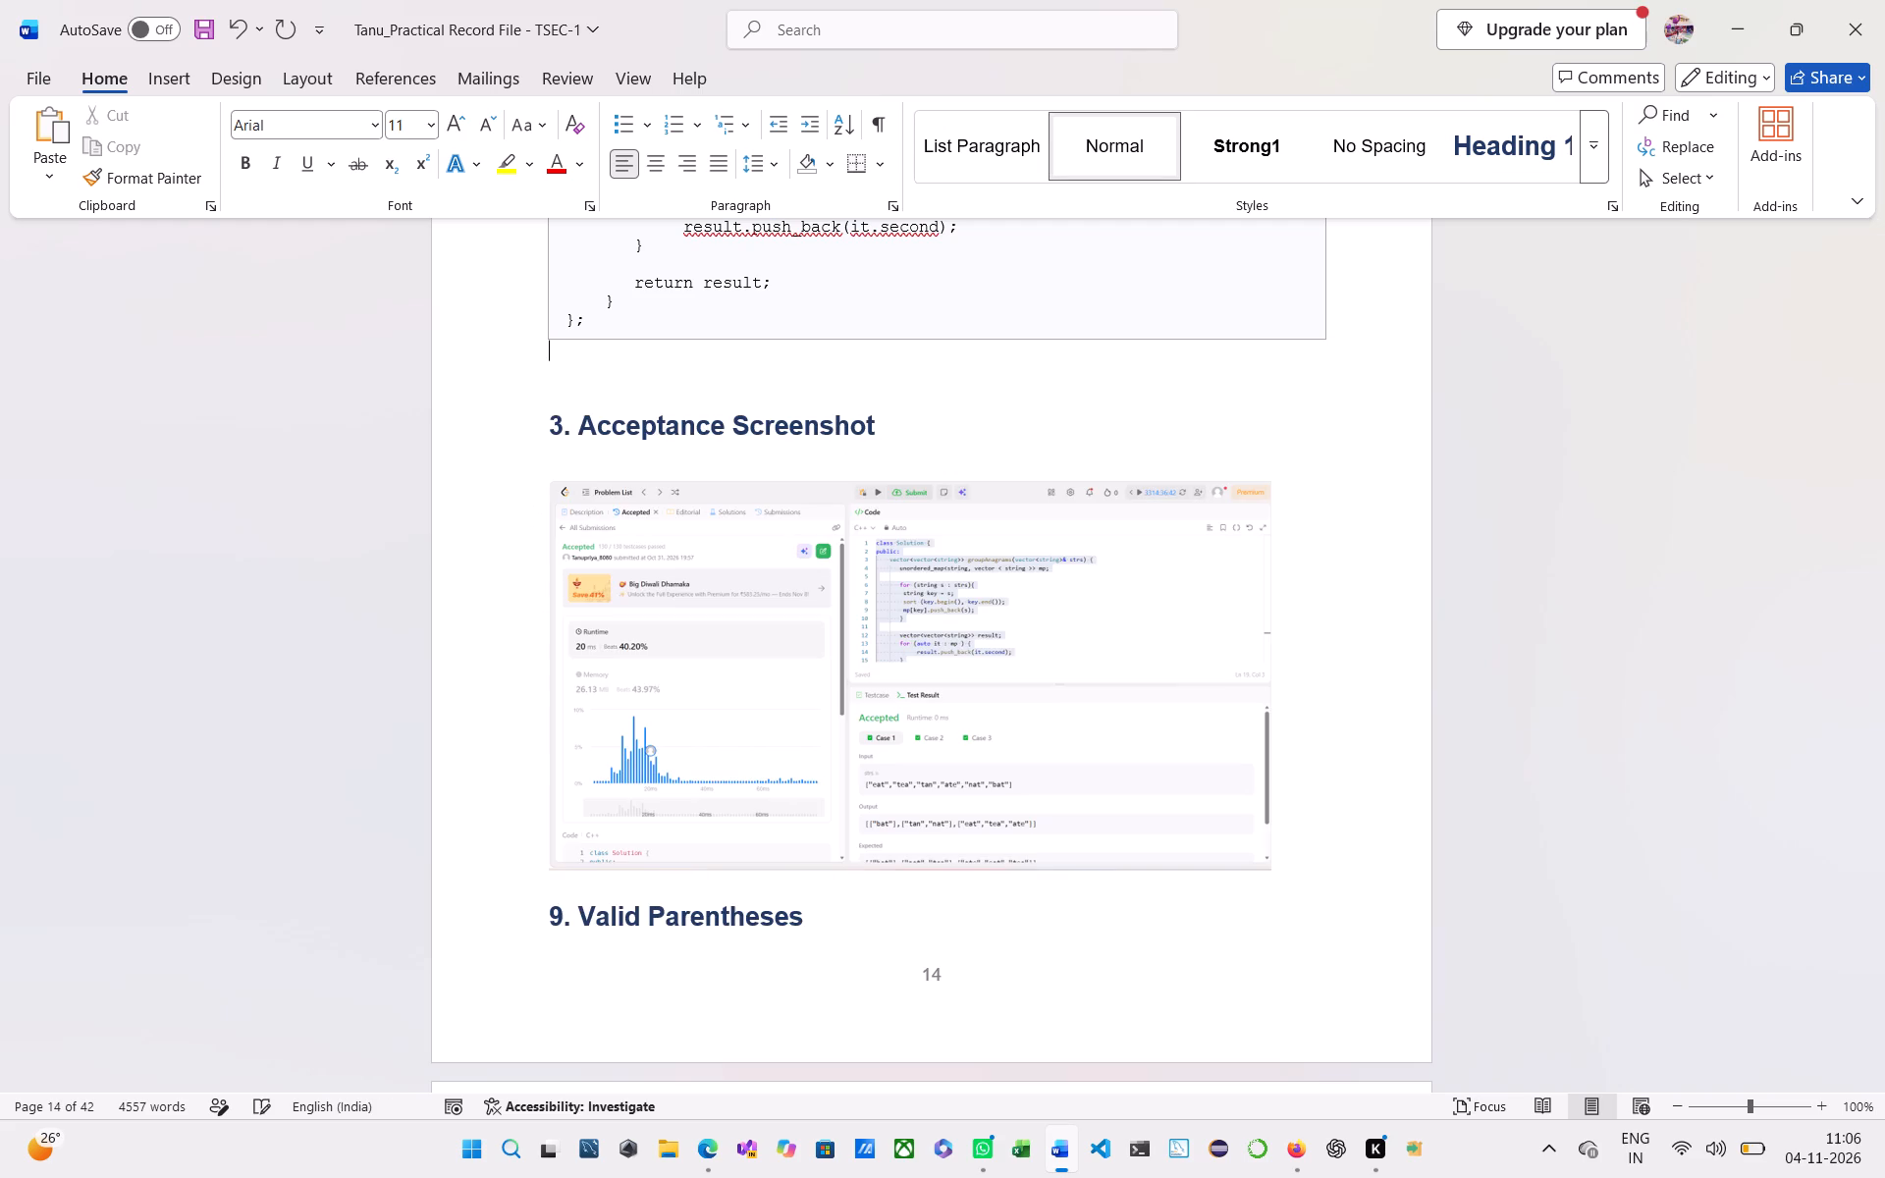
{"action": "key", "text": "Down"}
{"action": "key", "text": "BackSpace"}
{"action": "key", "text": "Down"}
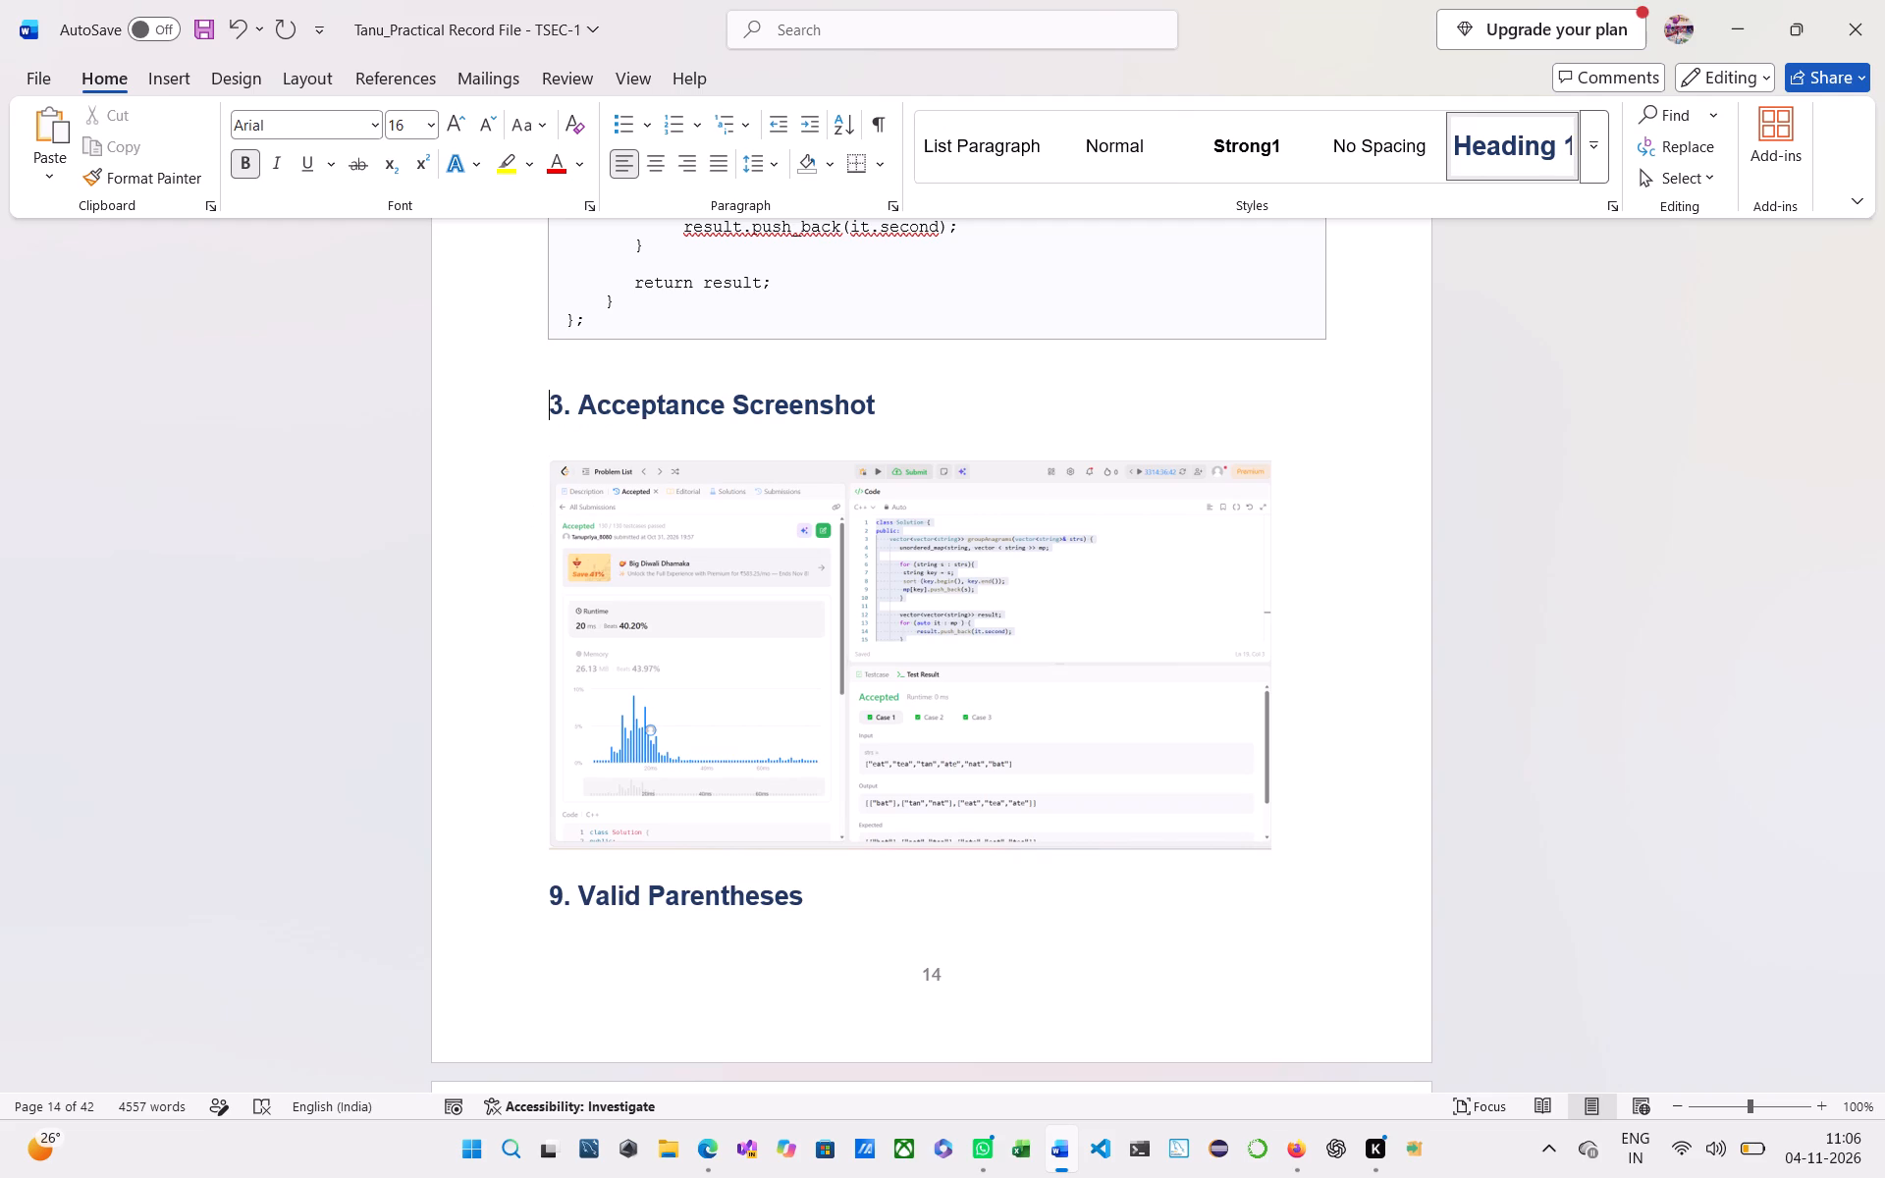
{"action": "key", "text": "Up"}
{"action": "key", "text": "BackSpace"}
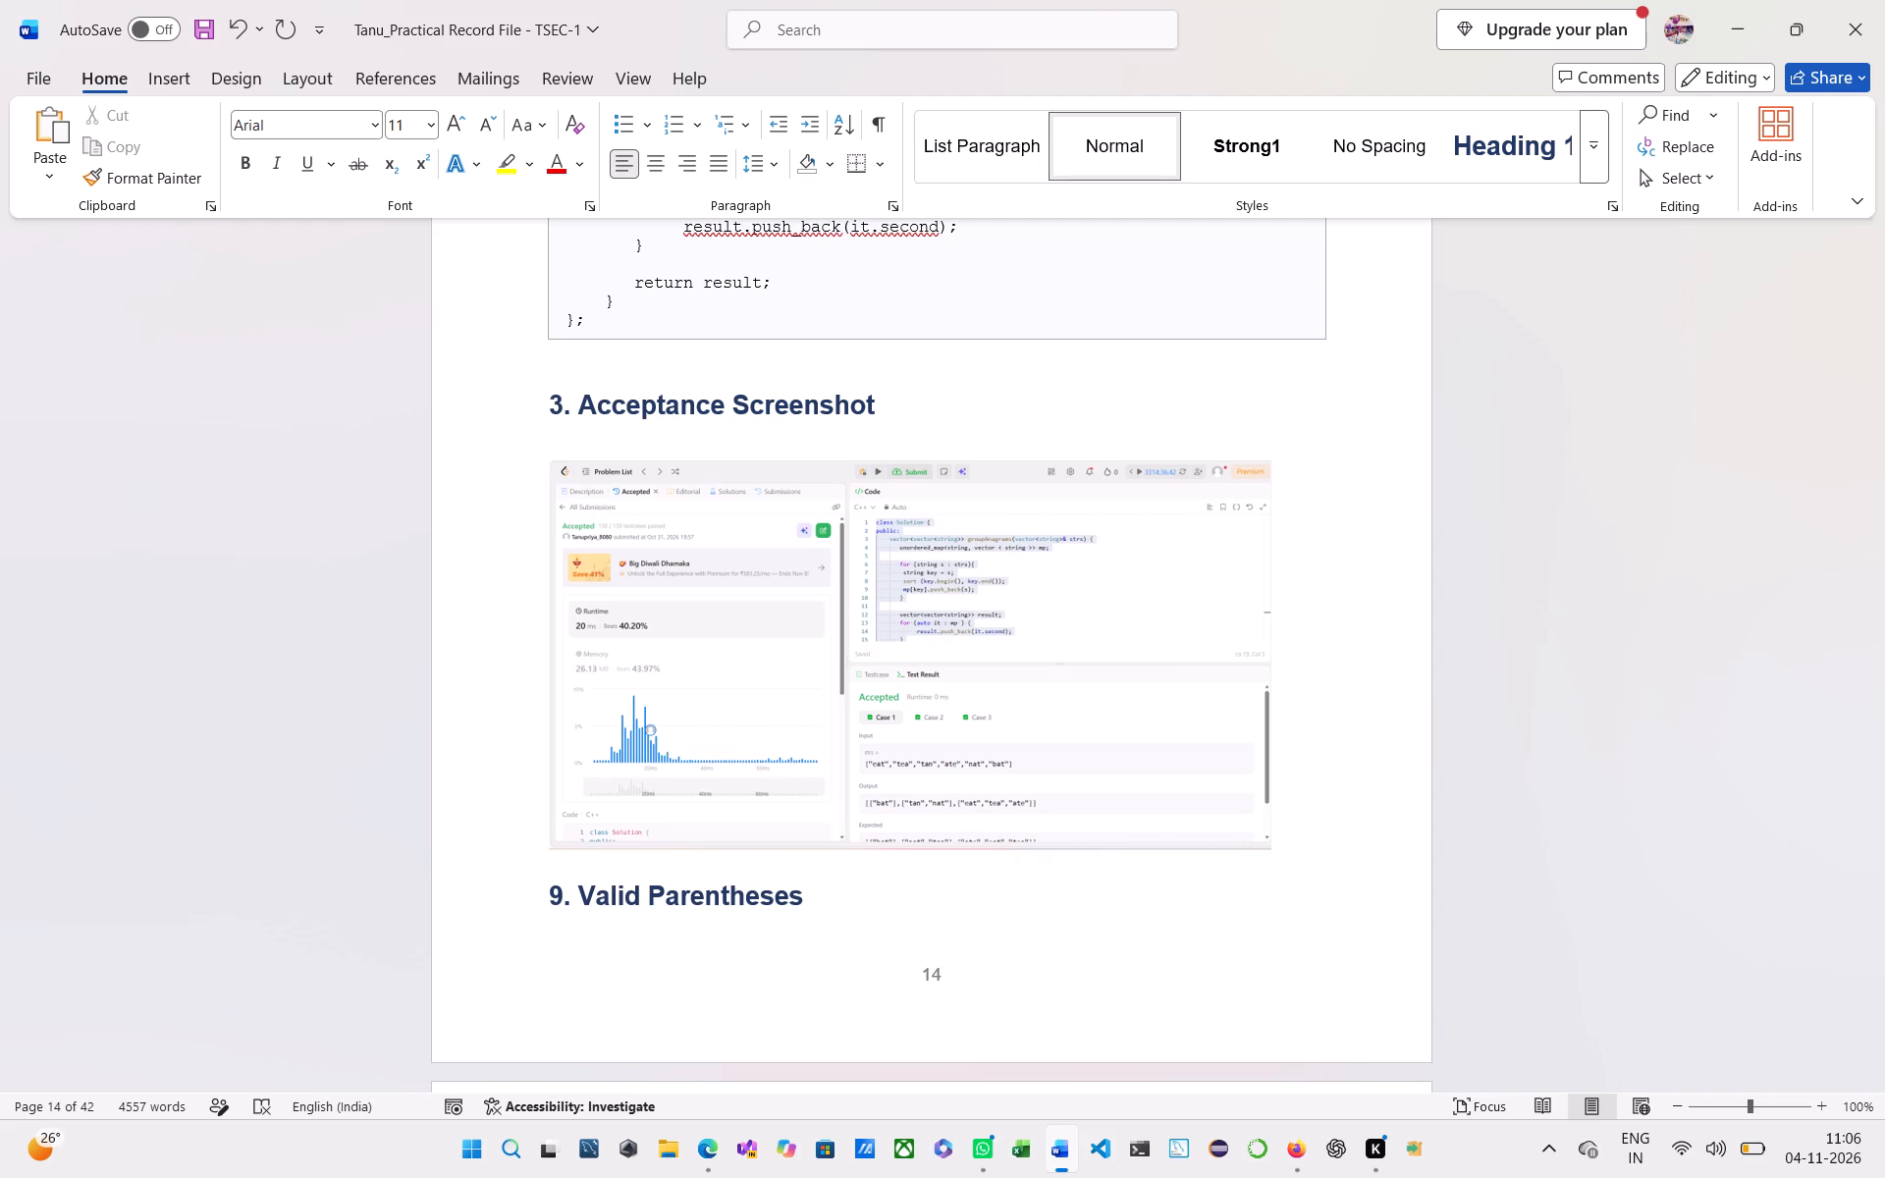
{"action": "left_click", "coordinate": [559, 369]}
Insert two blank lines after the Group Anagrams acceptance screenshot to push the "9. Valid Parentheses" heading onto page 15.
{"action": "scroll", "coordinate": [658, 547], "scroll_direction": "down", "scroll_amount": 2}
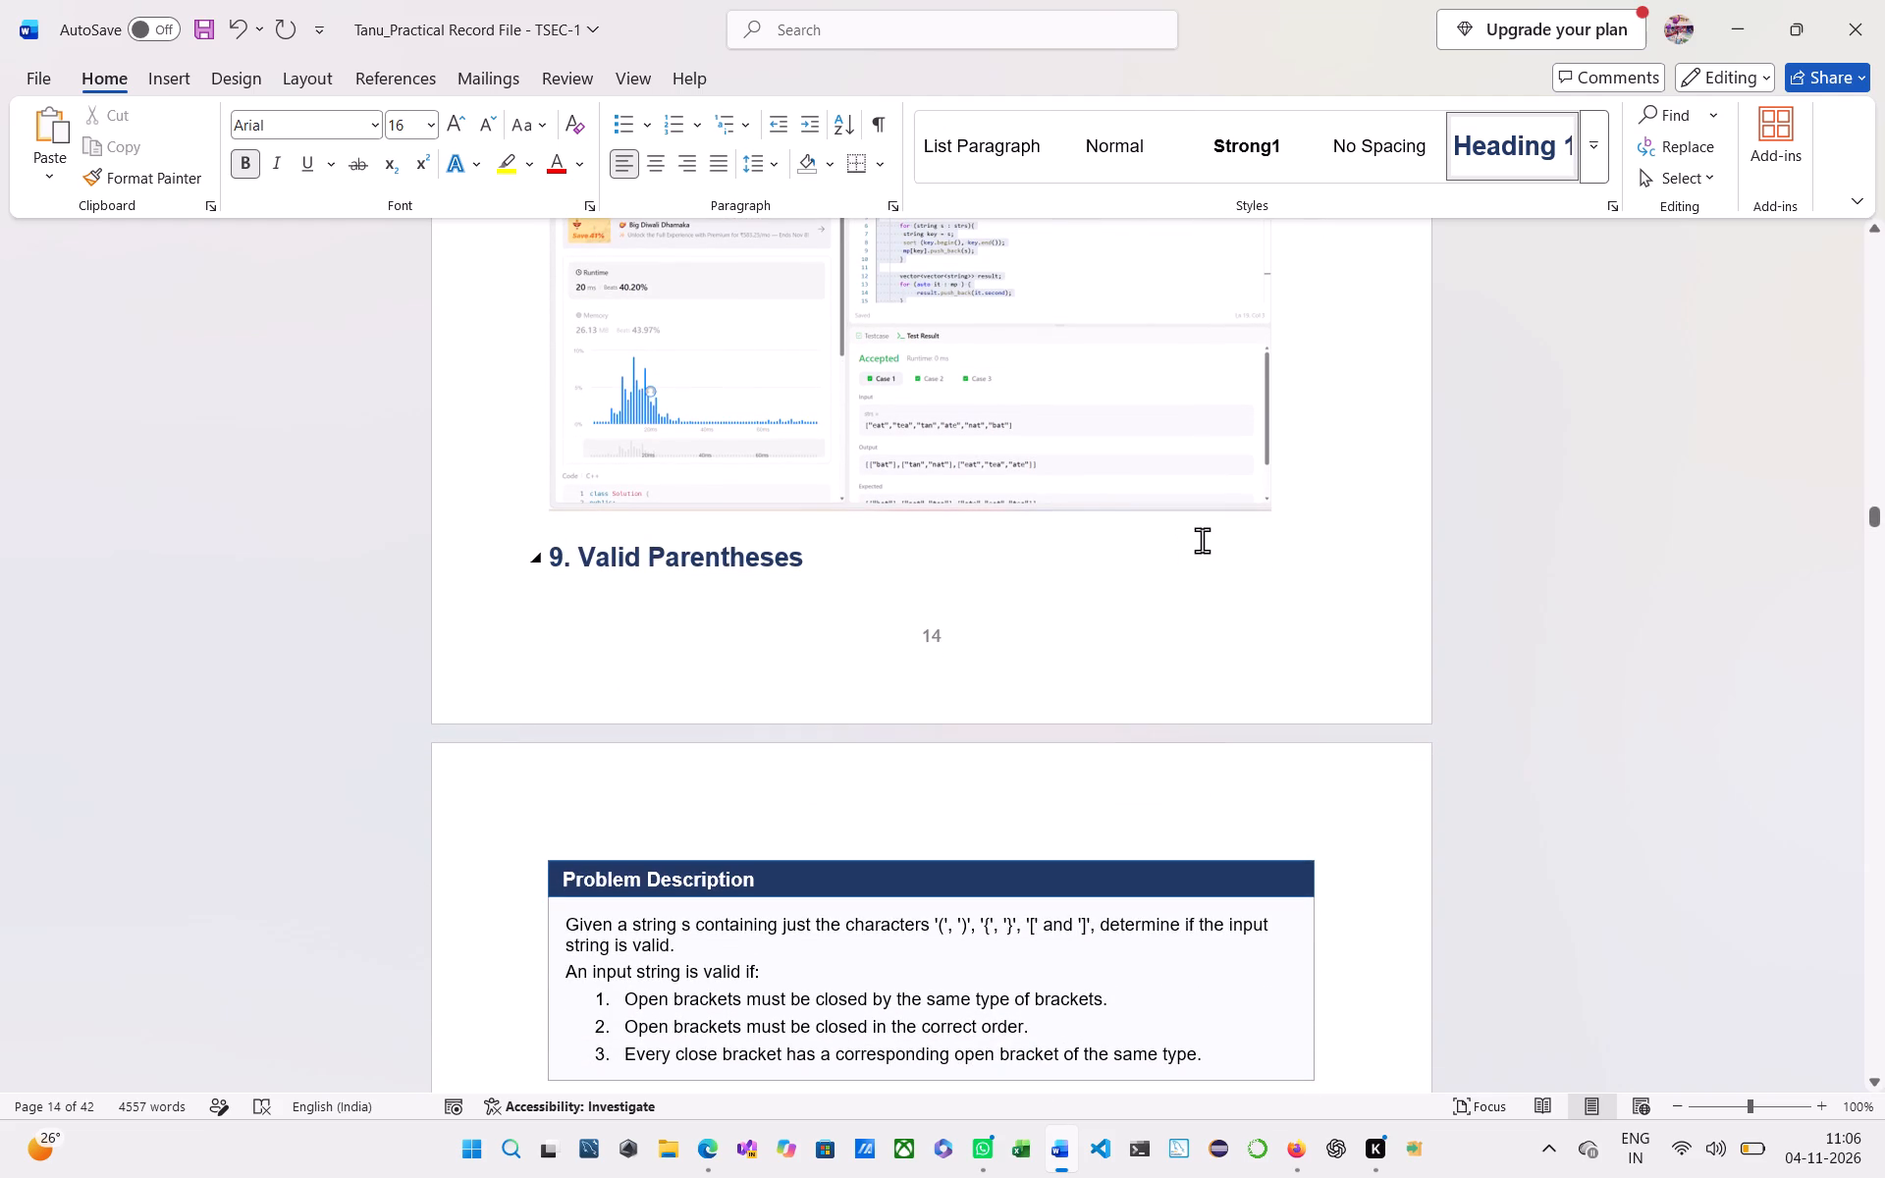
{"action": "left_click", "coordinate": [1294, 502]}
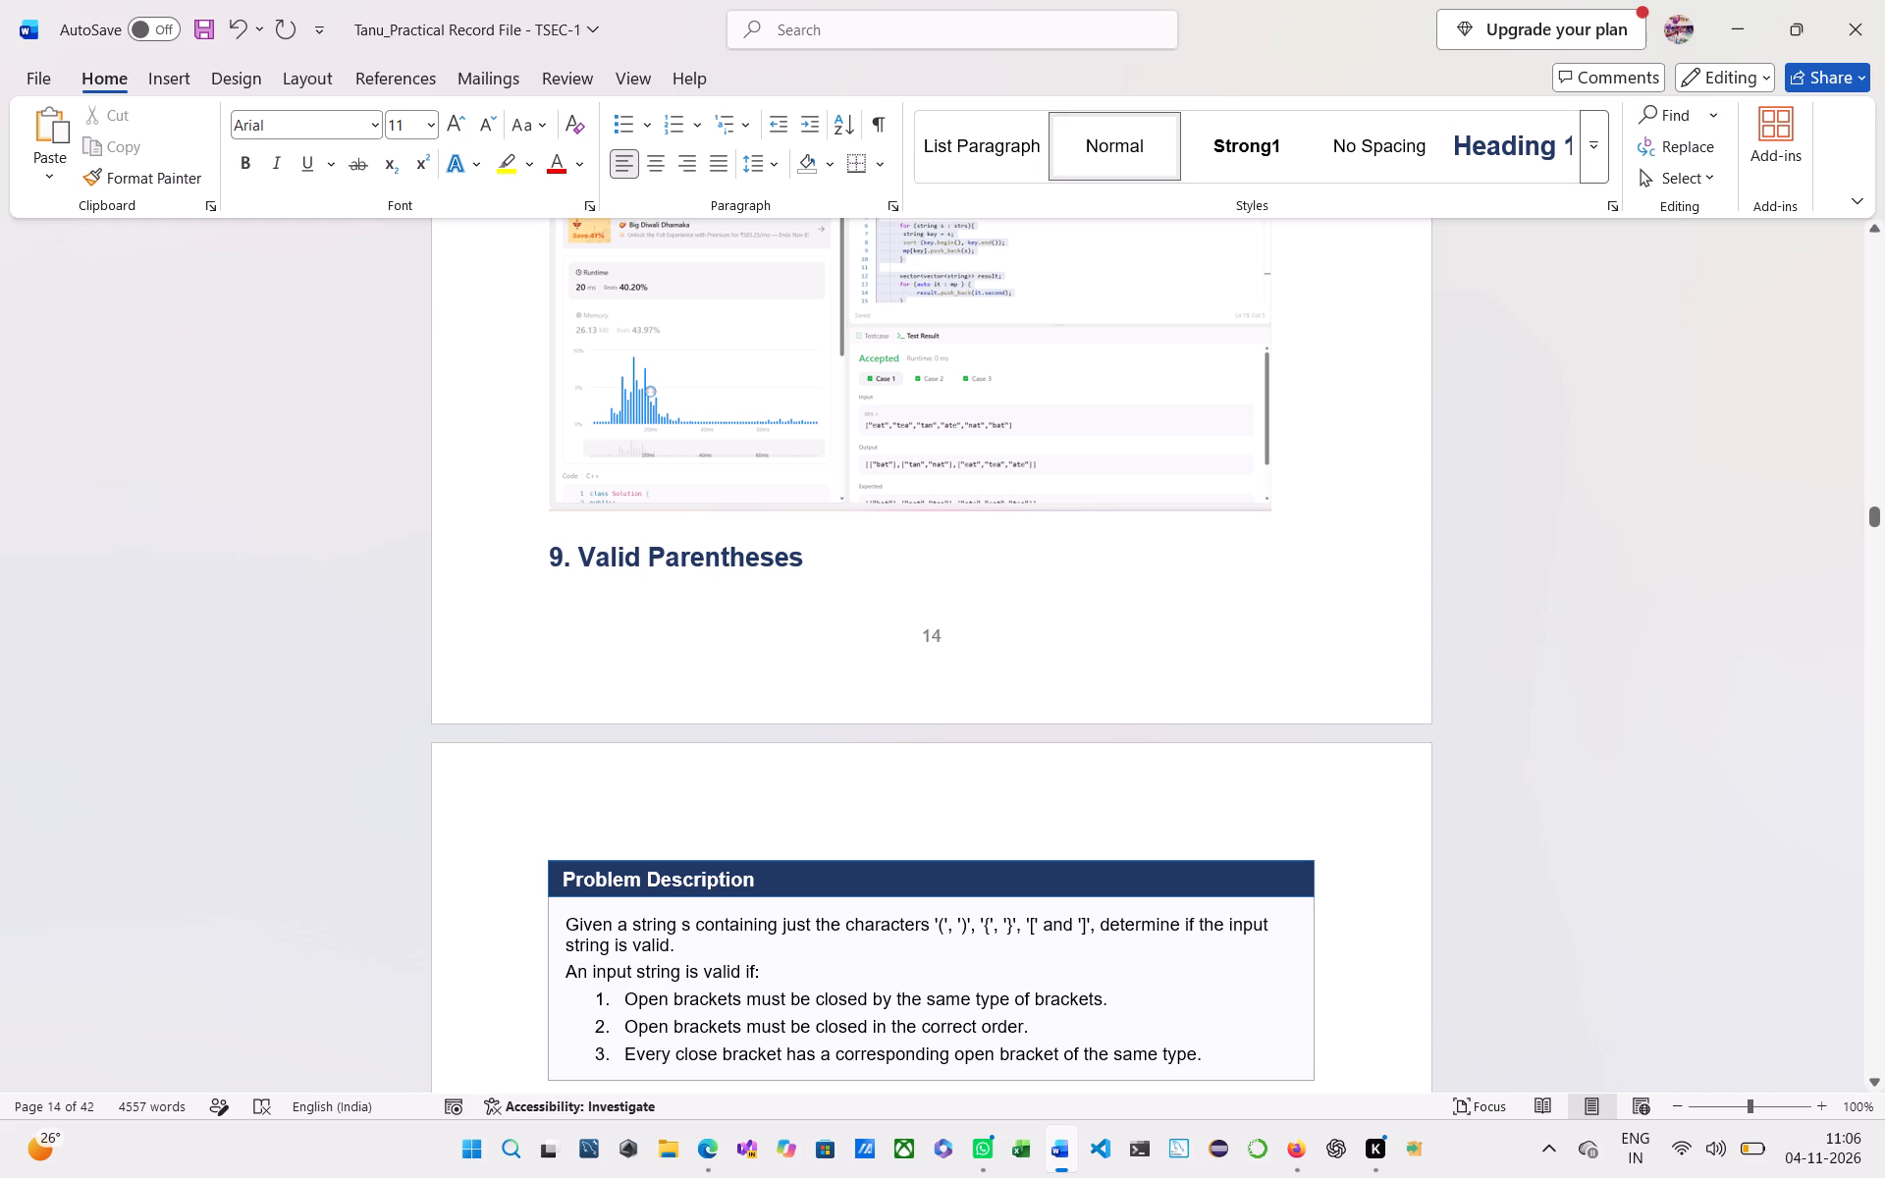
{"action": "key", "text": "Return"}
{"action": "key", "text": "Return"}
Insert blank lines after the last Valid Parentheses constraint to push the "2. Source Code" heading and code table onto page 16.
{"action": "scroll", "coordinate": [1294, 502], "scroll_direction": "down", "scroll_amount": 2}
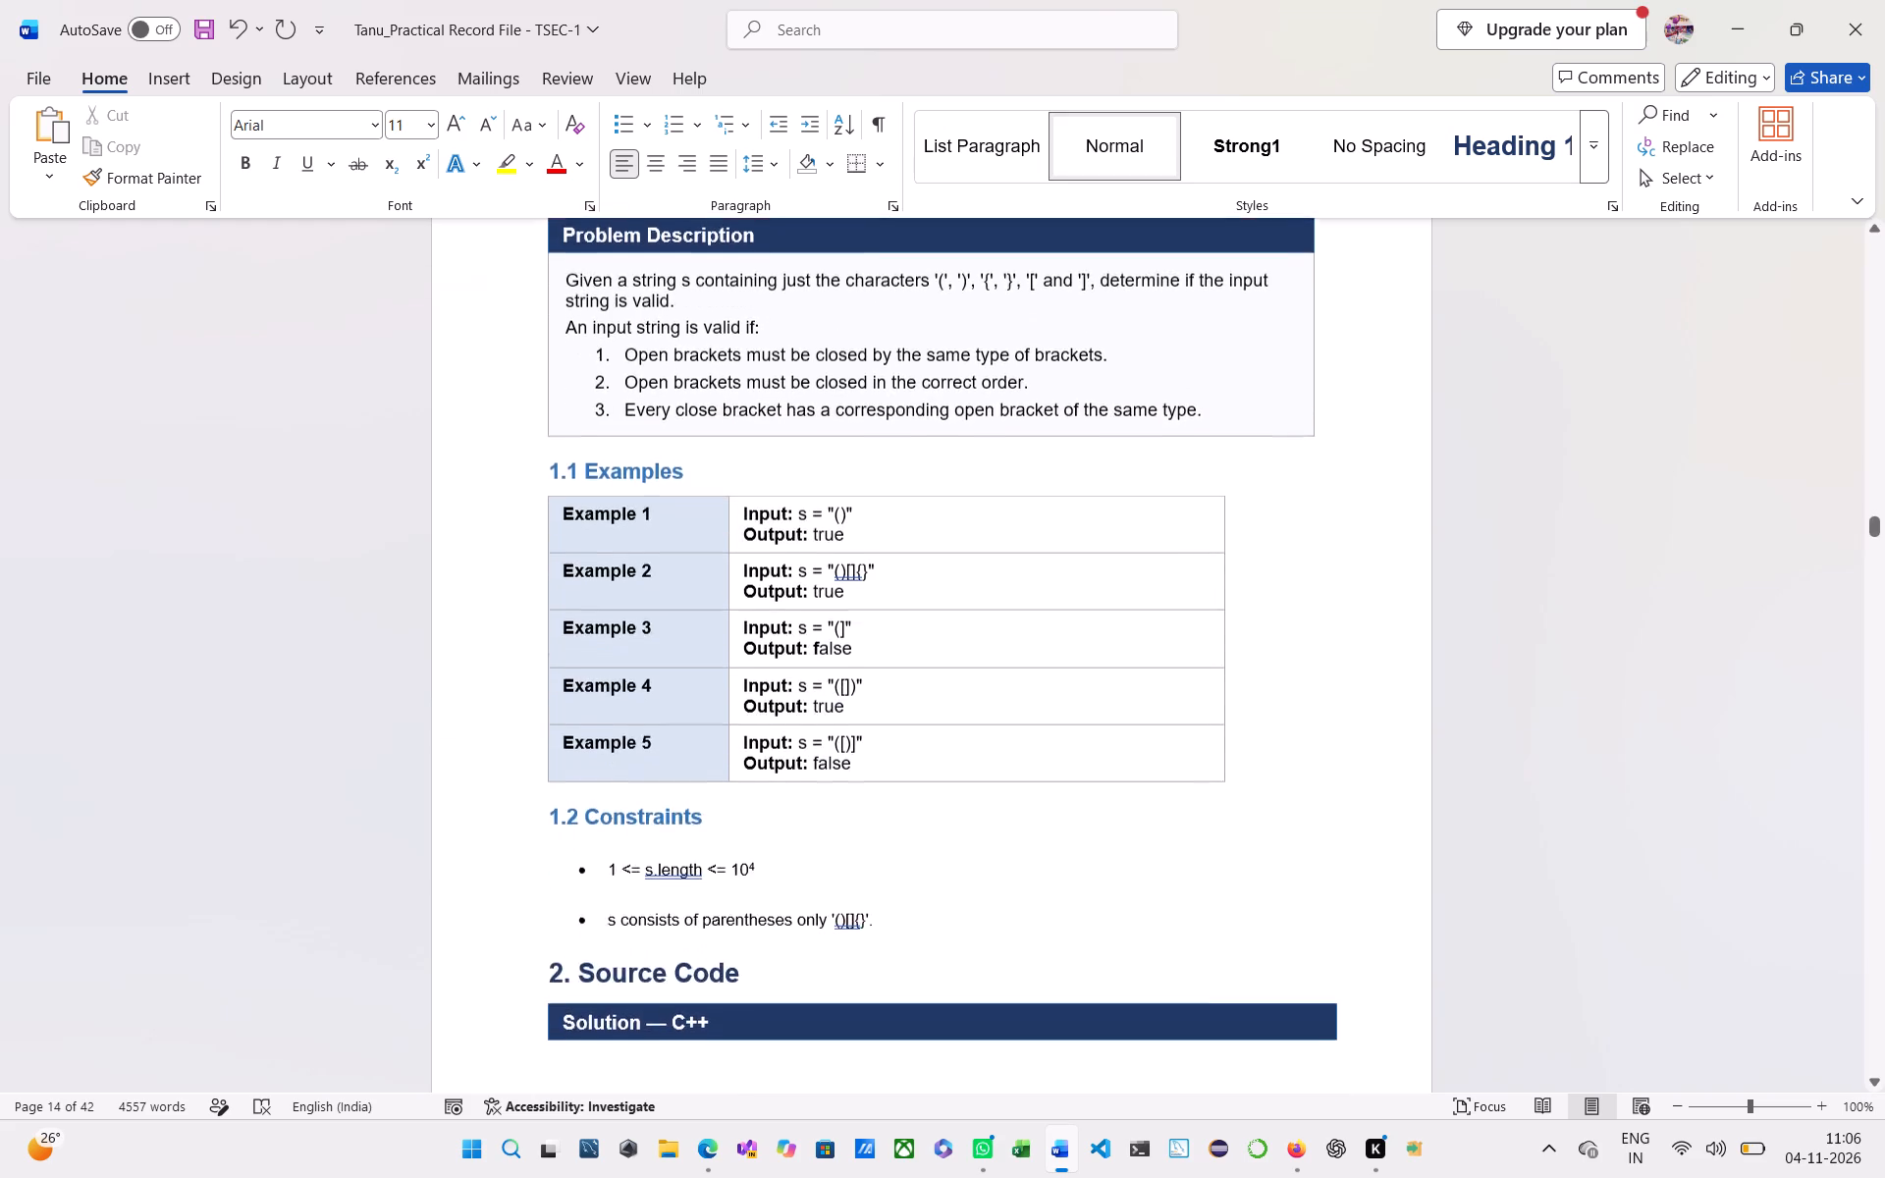
{"action": "scroll", "coordinate": [1294, 502], "scroll_direction": "down", "scroll_amount": 3}
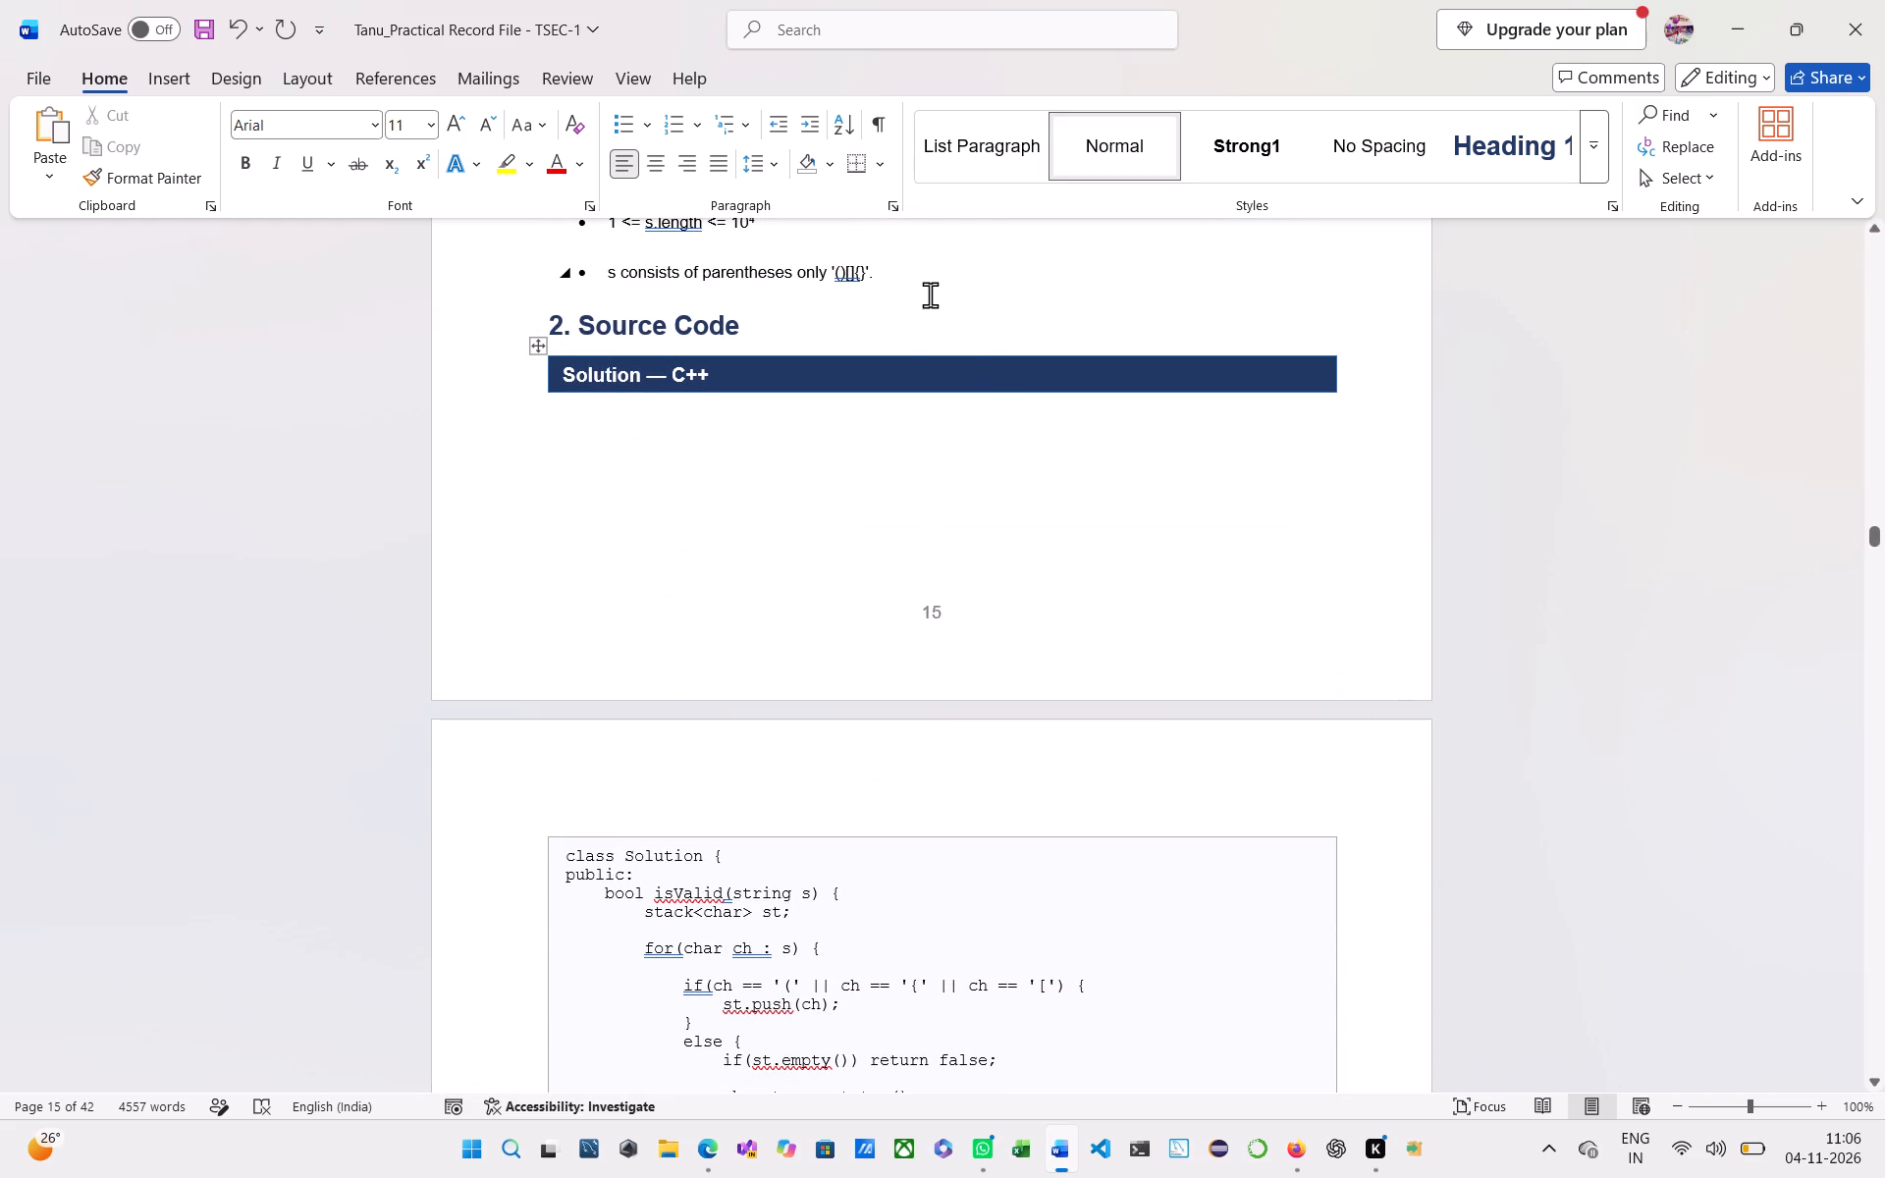
{"action": "left_click", "coordinate": [956, 284]}
{"action": "scroll", "coordinate": [956, 284], "scroll_direction": "up", "scroll_amount": 1}
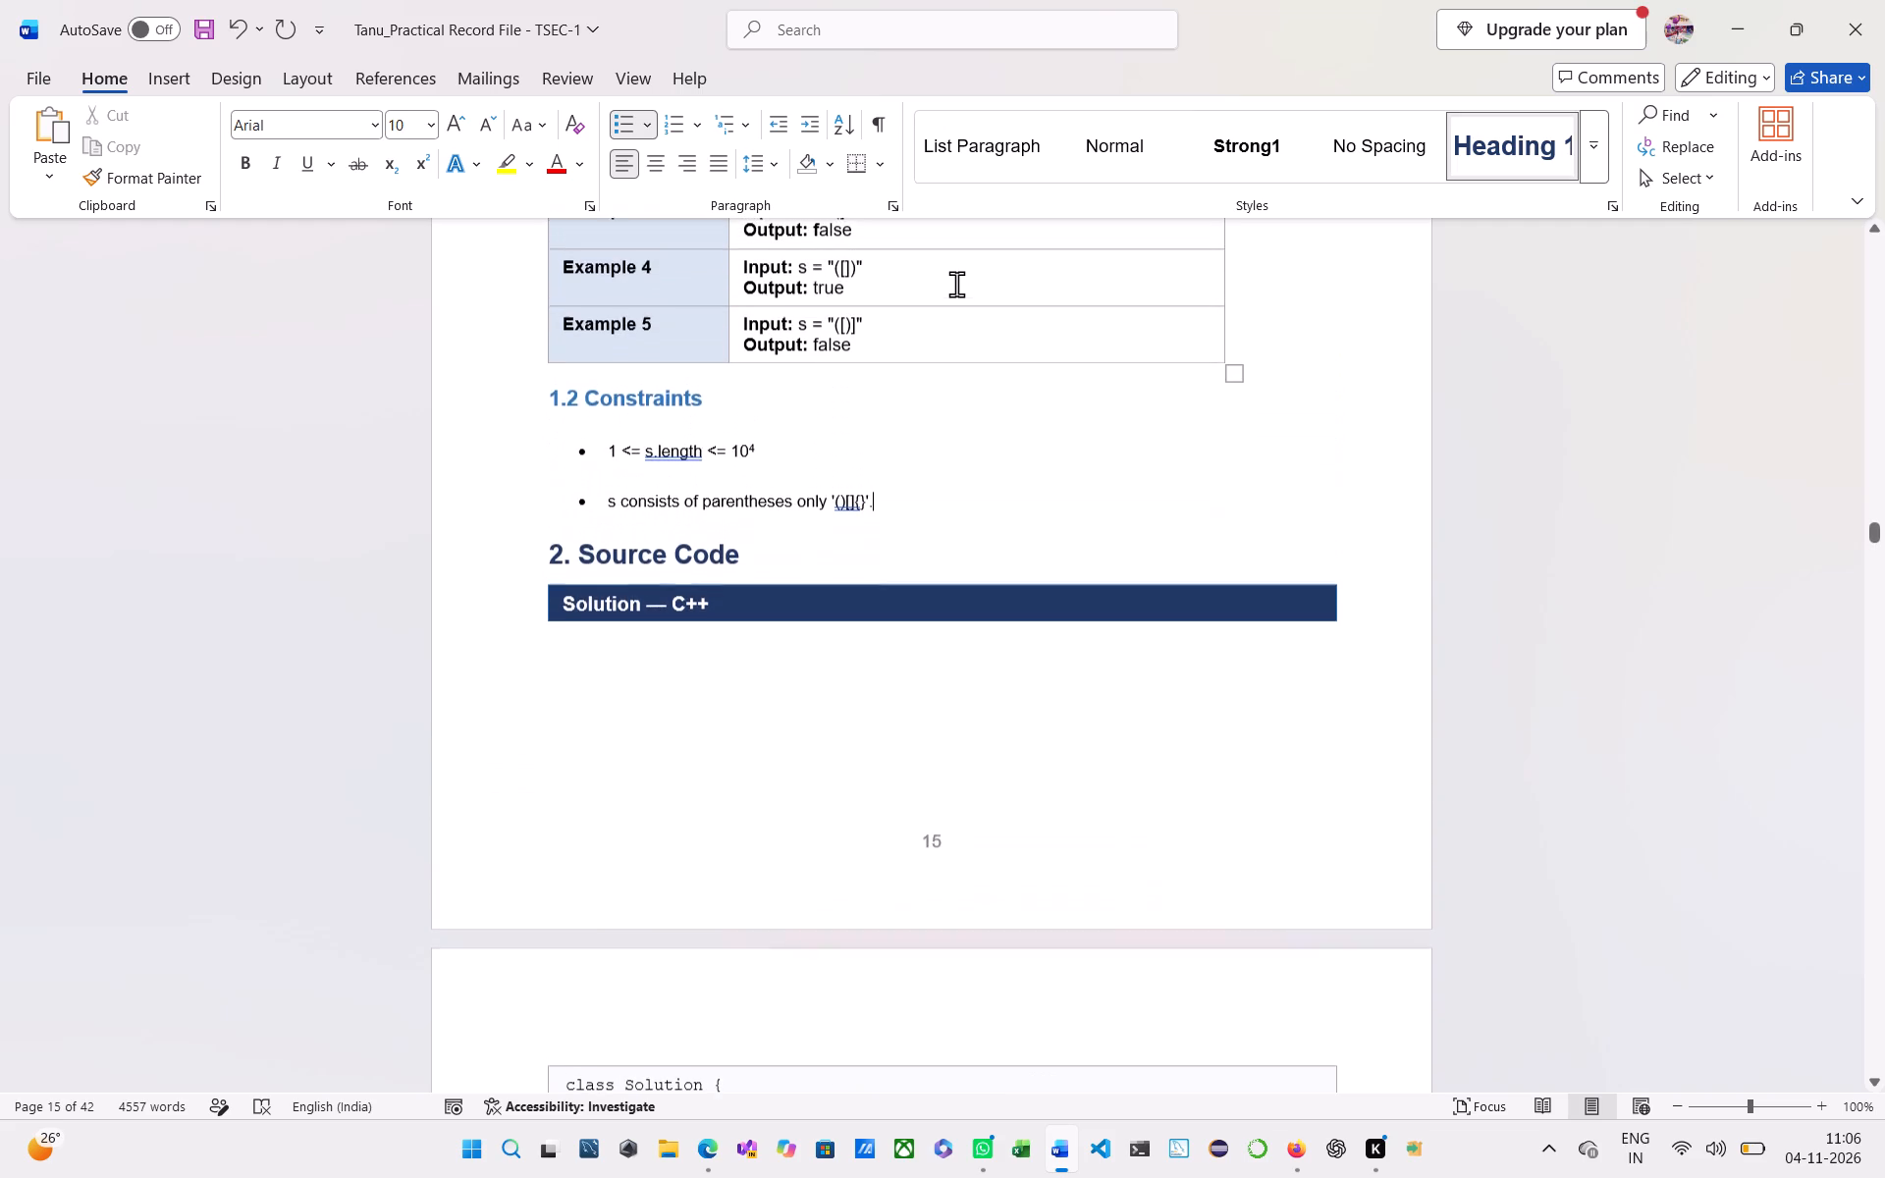
{"action": "scroll", "coordinate": [956, 284], "scroll_direction": "up", "scroll_amount": 1}
{"action": "scroll", "coordinate": [721, 481], "scroll_direction": "up", "scroll_amount": 1}
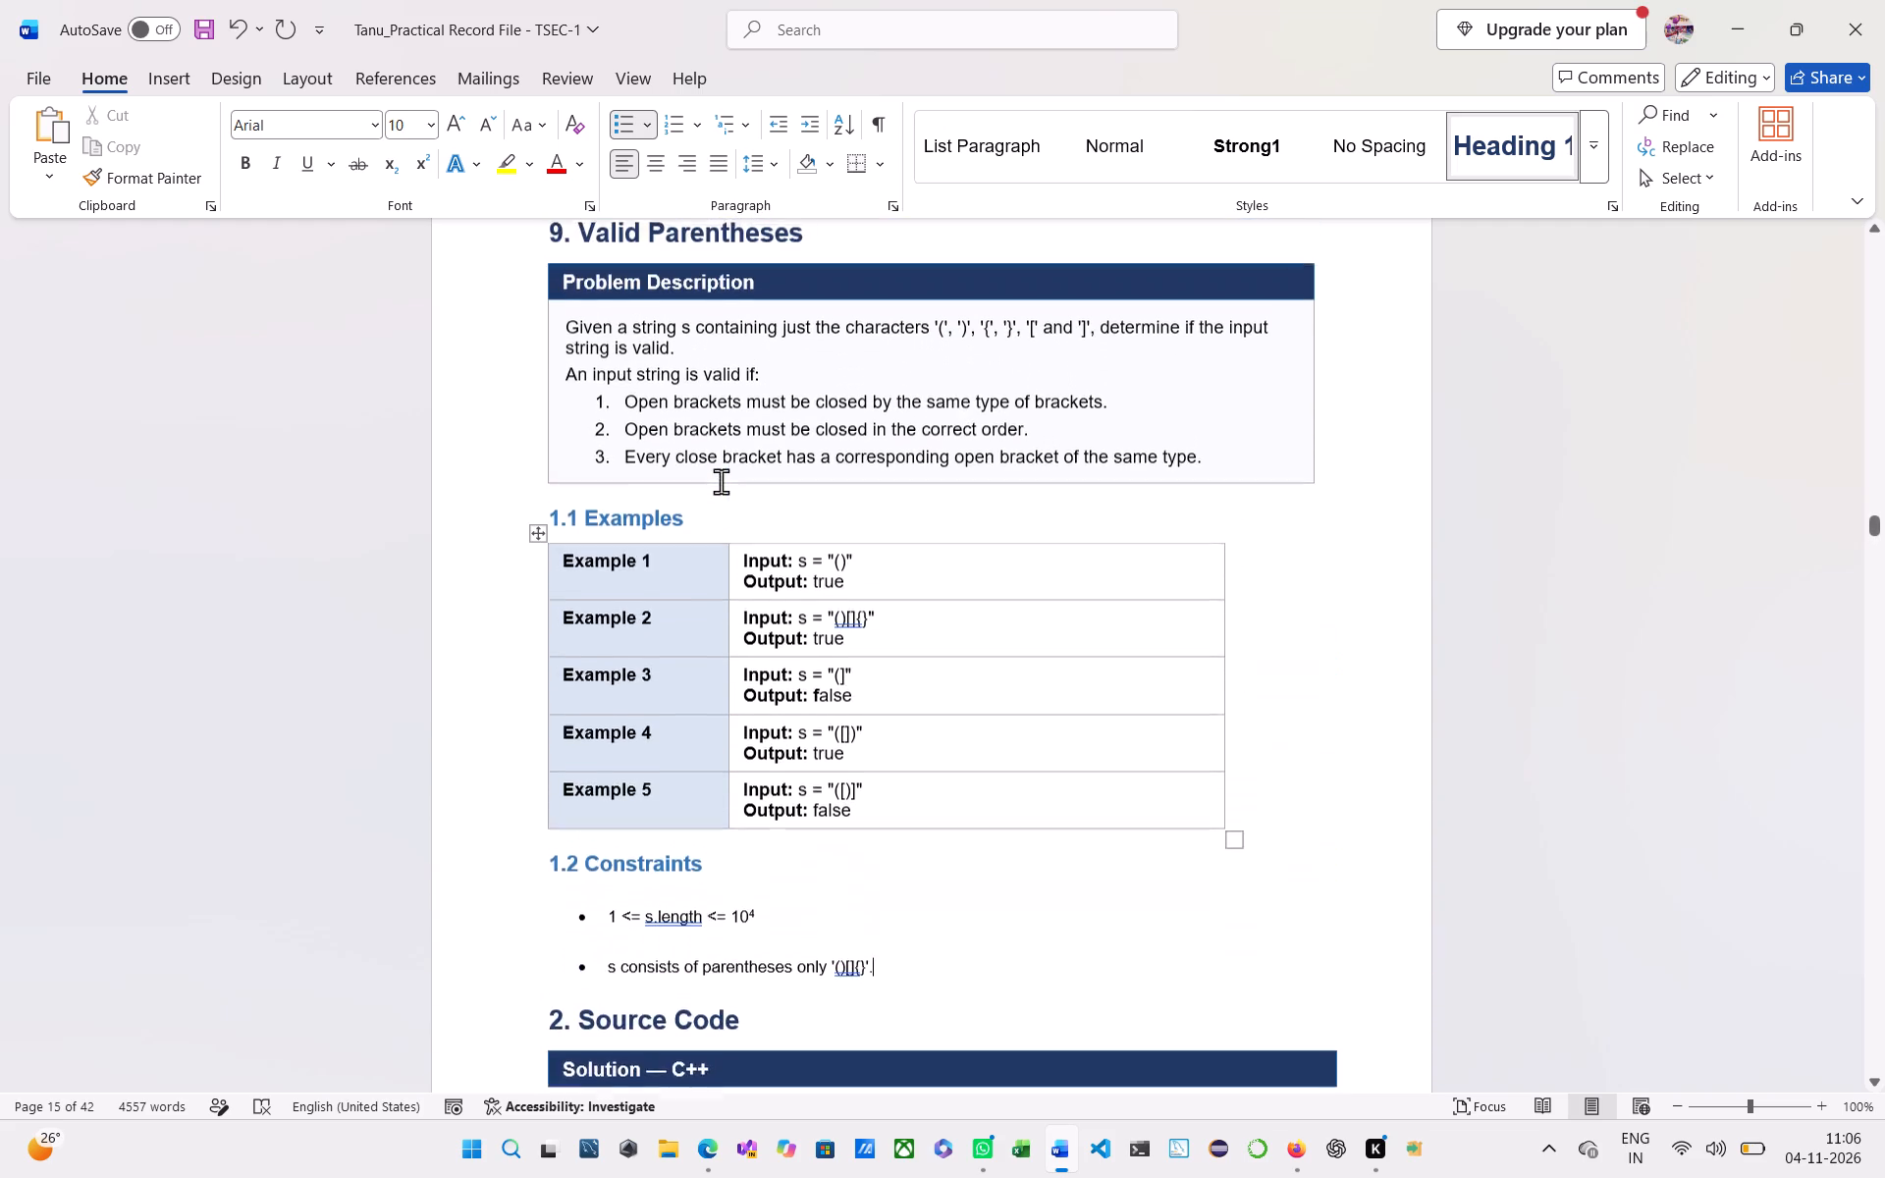
{"action": "scroll", "coordinate": [721, 481], "scroll_direction": "up", "scroll_amount": 1}
{"action": "scroll", "coordinate": [721, 481], "scroll_direction": "right", "scroll_amount": 1}
{"action": "scroll", "coordinate": [721, 481], "scroll_direction": "down", "scroll_amount": 1}
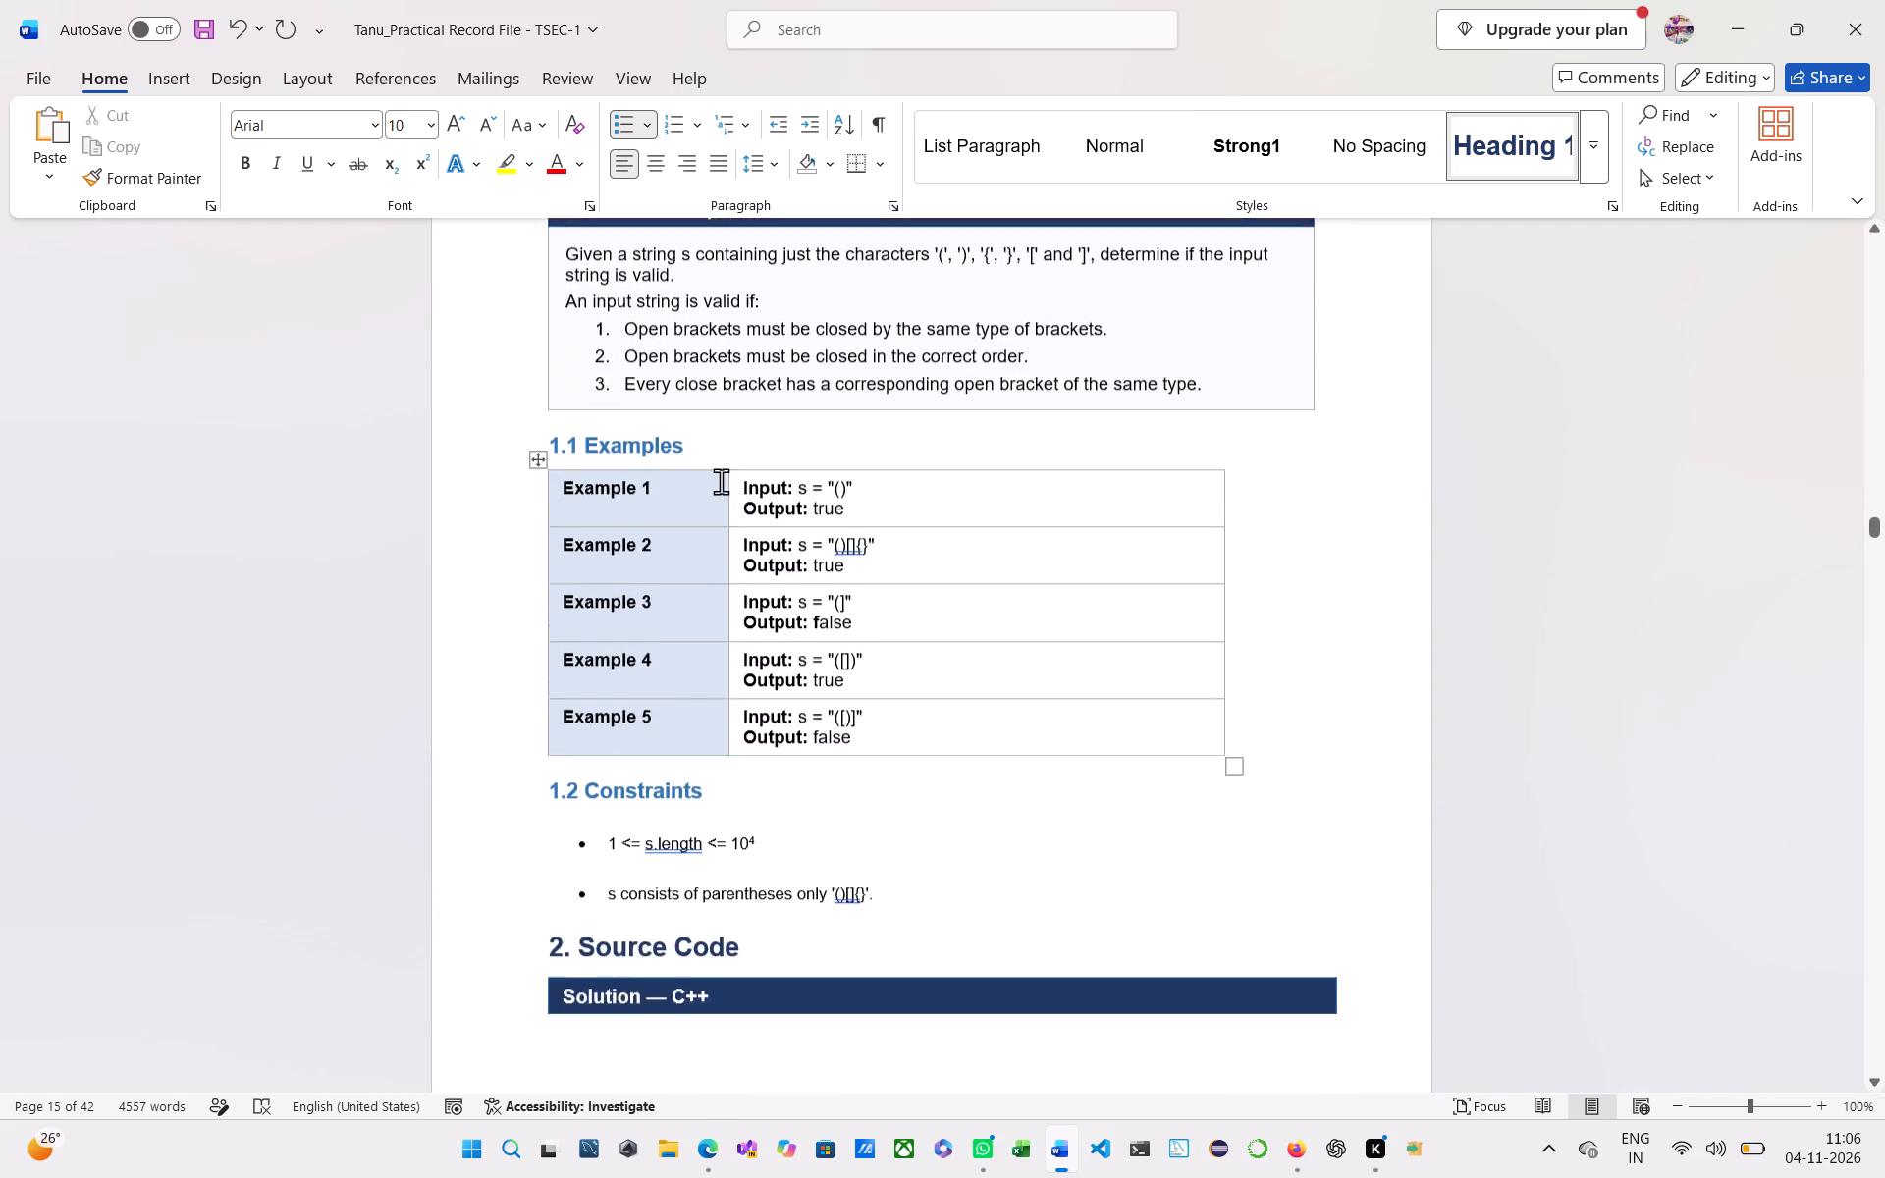
{"action": "scroll", "coordinate": [721, 481], "scroll_direction": "down", "scroll_amount": 1}
{"action": "left_click", "coordinate": [899, 558]}
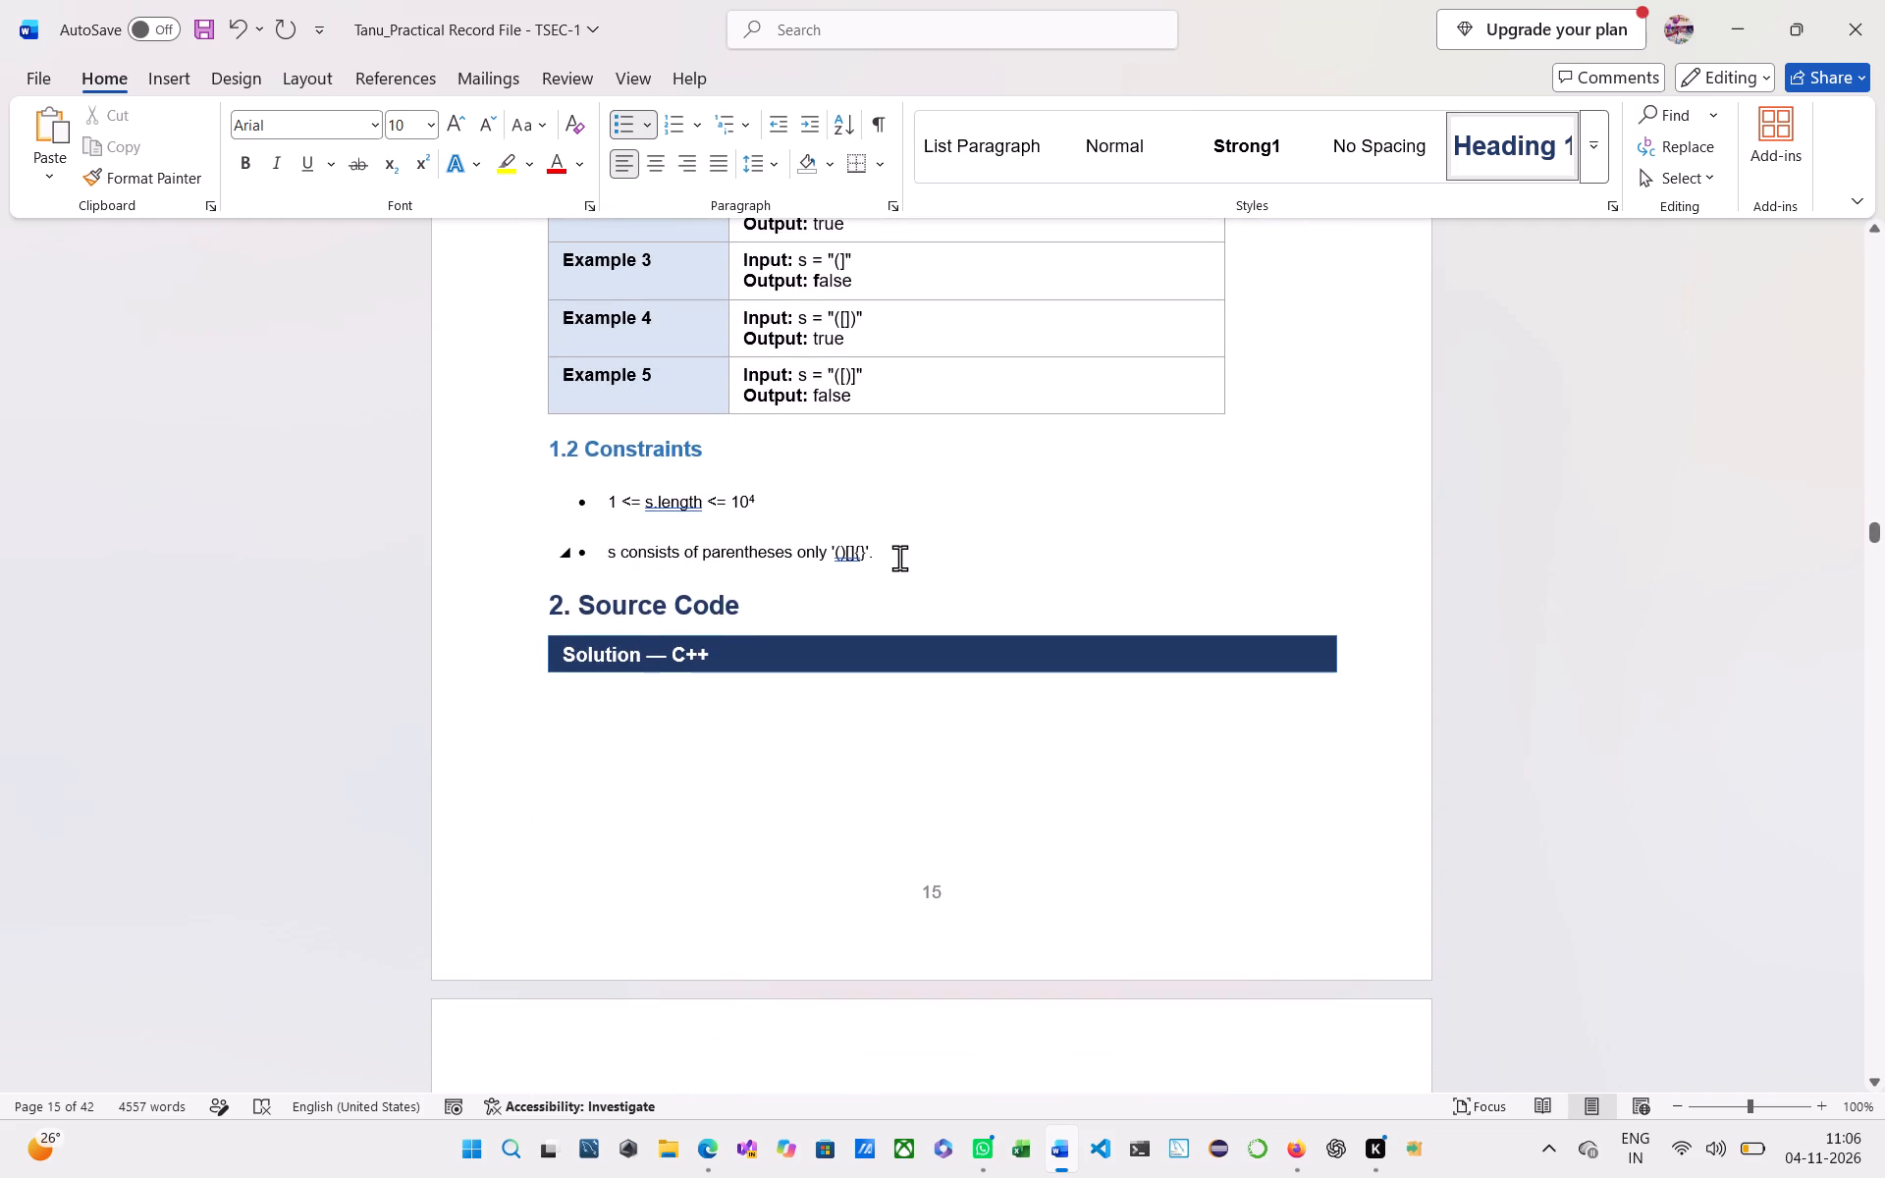
{"action": "key", "text": "Return"}
{"action": "key", "text": "Return"}
{"action": "key", "text": "Return"}
{"action": "key", "text": "Return"}
{"action": "key", "text": "Return"}
{"action": "key", "text": "Return"}
{"action": "key", "text": "Return"}
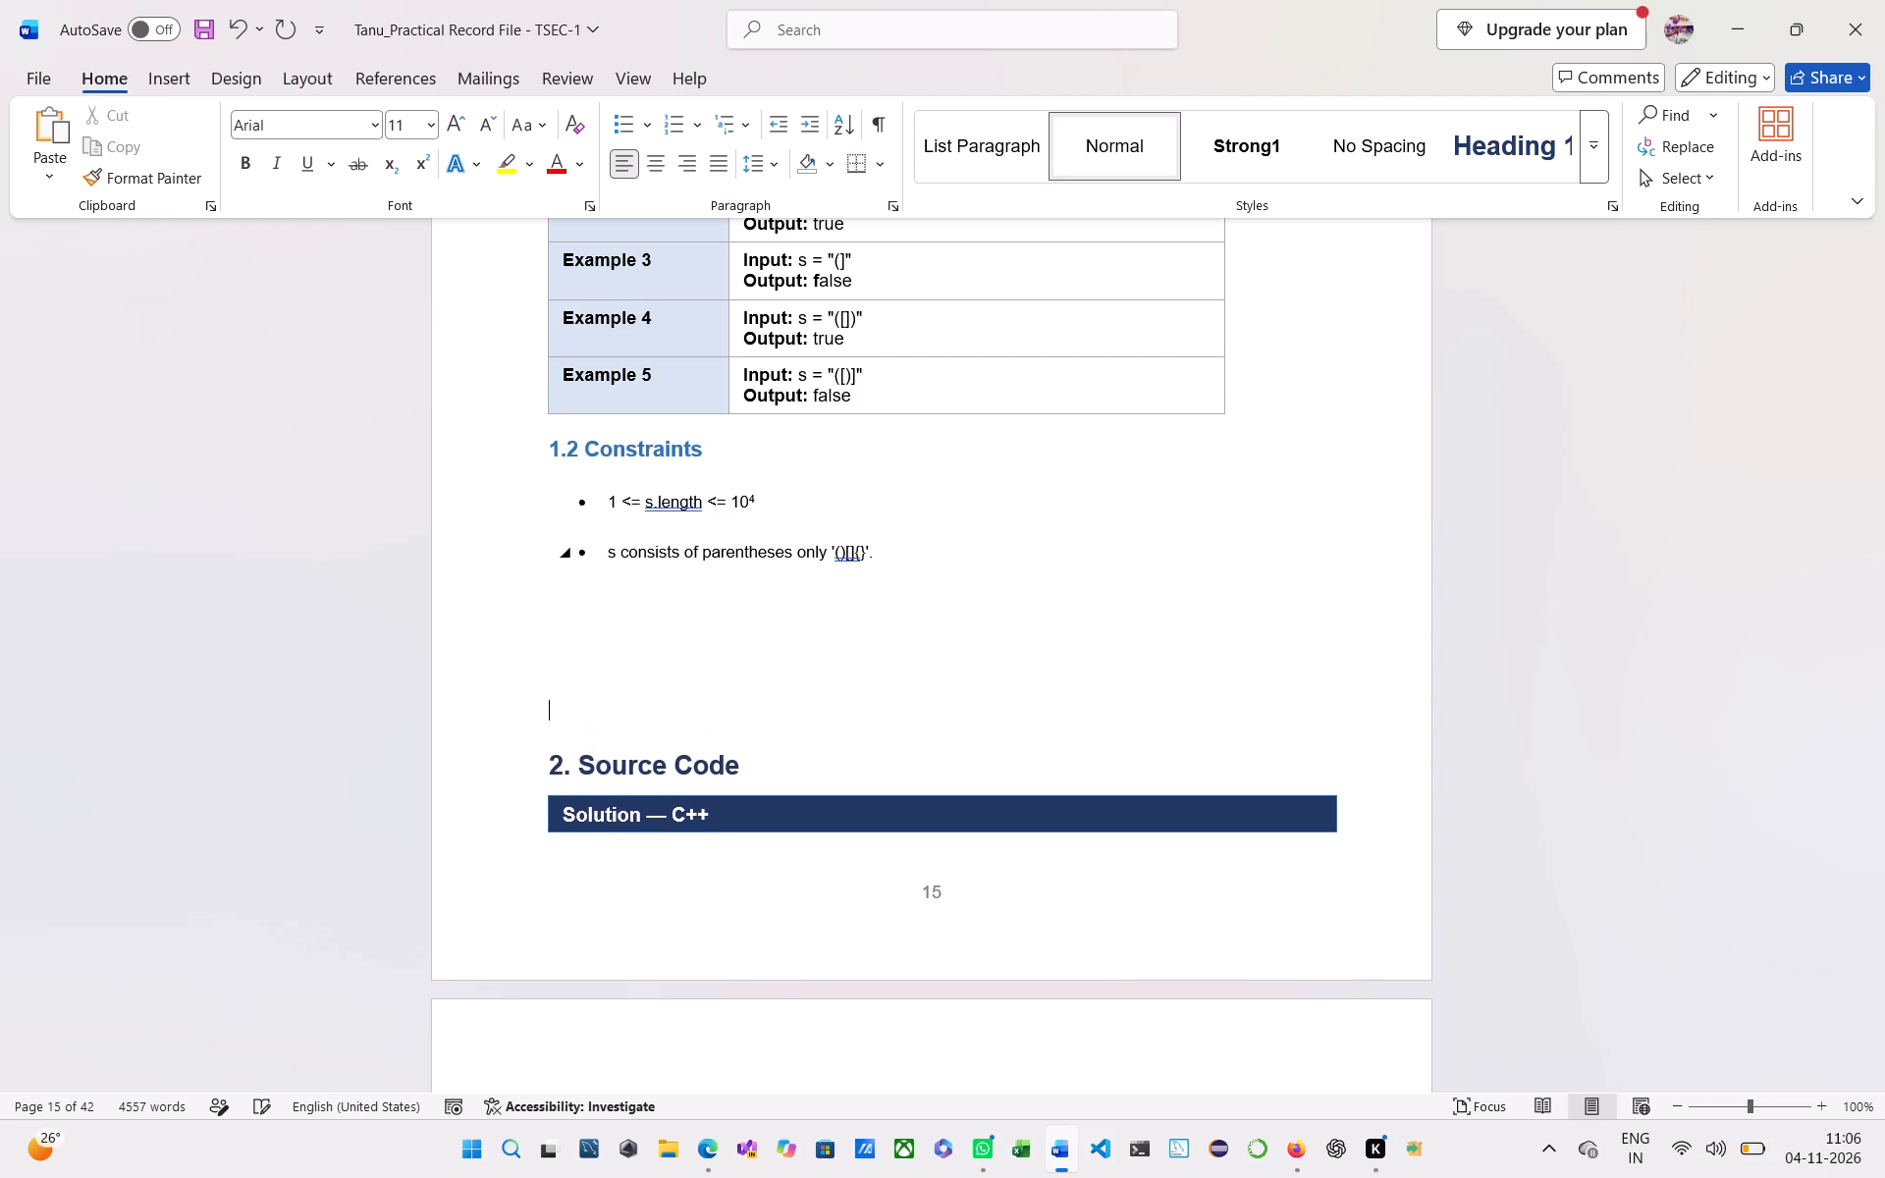
{"action": "key", "text": "Return"}
{"action": "key", "text": "Return"}
{"action": "key", "text": "Return"}
{"action": "key", "text": "Return"}
{"action": "key", "text": "Return"}
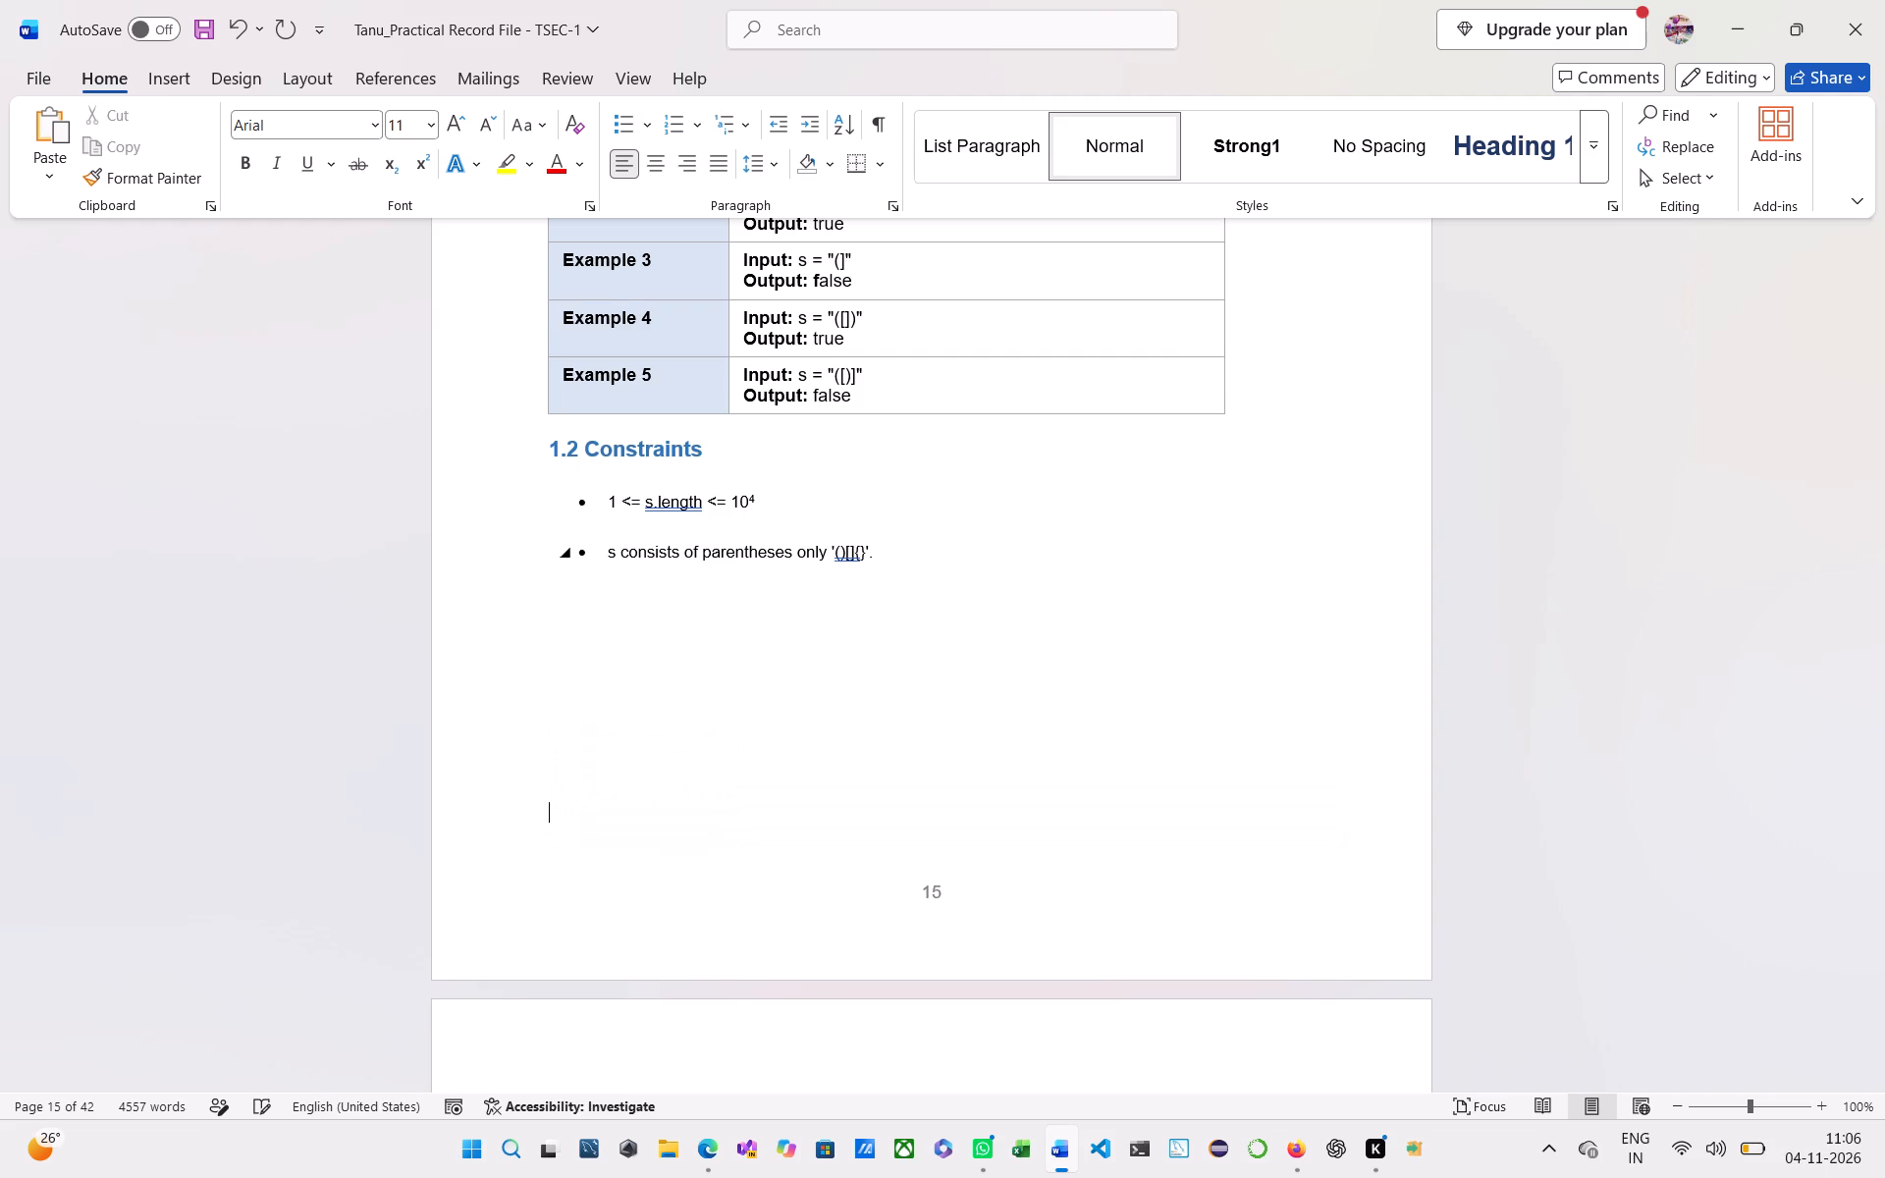
Delete the extra blank lines between the Valid Parentheses code table and the "3. Acceptance Screenshot" heading on page 16.
{"action": "scroll", "coordinate": [899, 558], "scroll_direction": "down", "scroll_amount": 5}
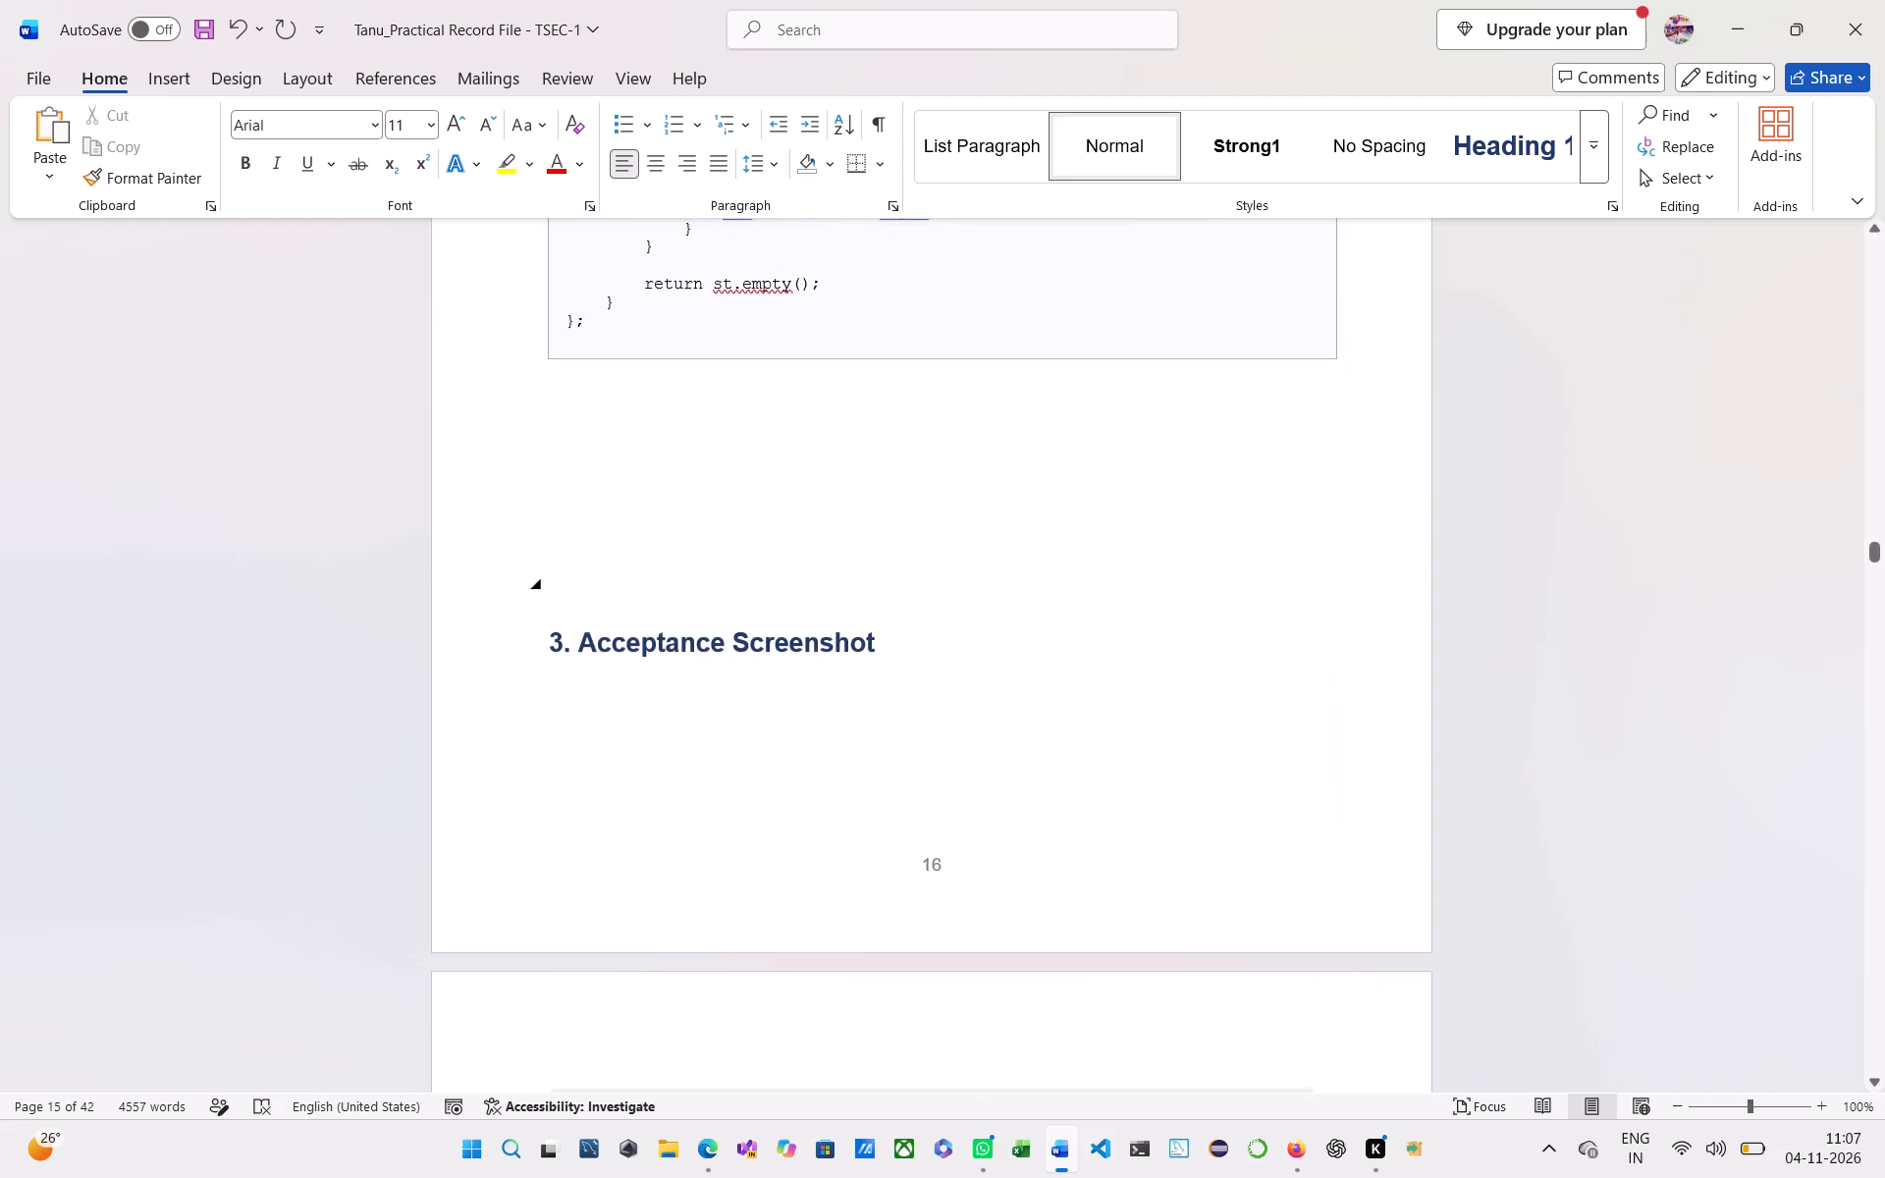
{"action": "left_click", "coordinate": [574, 566]}
{"action": "key", "text": "BackSpace"}
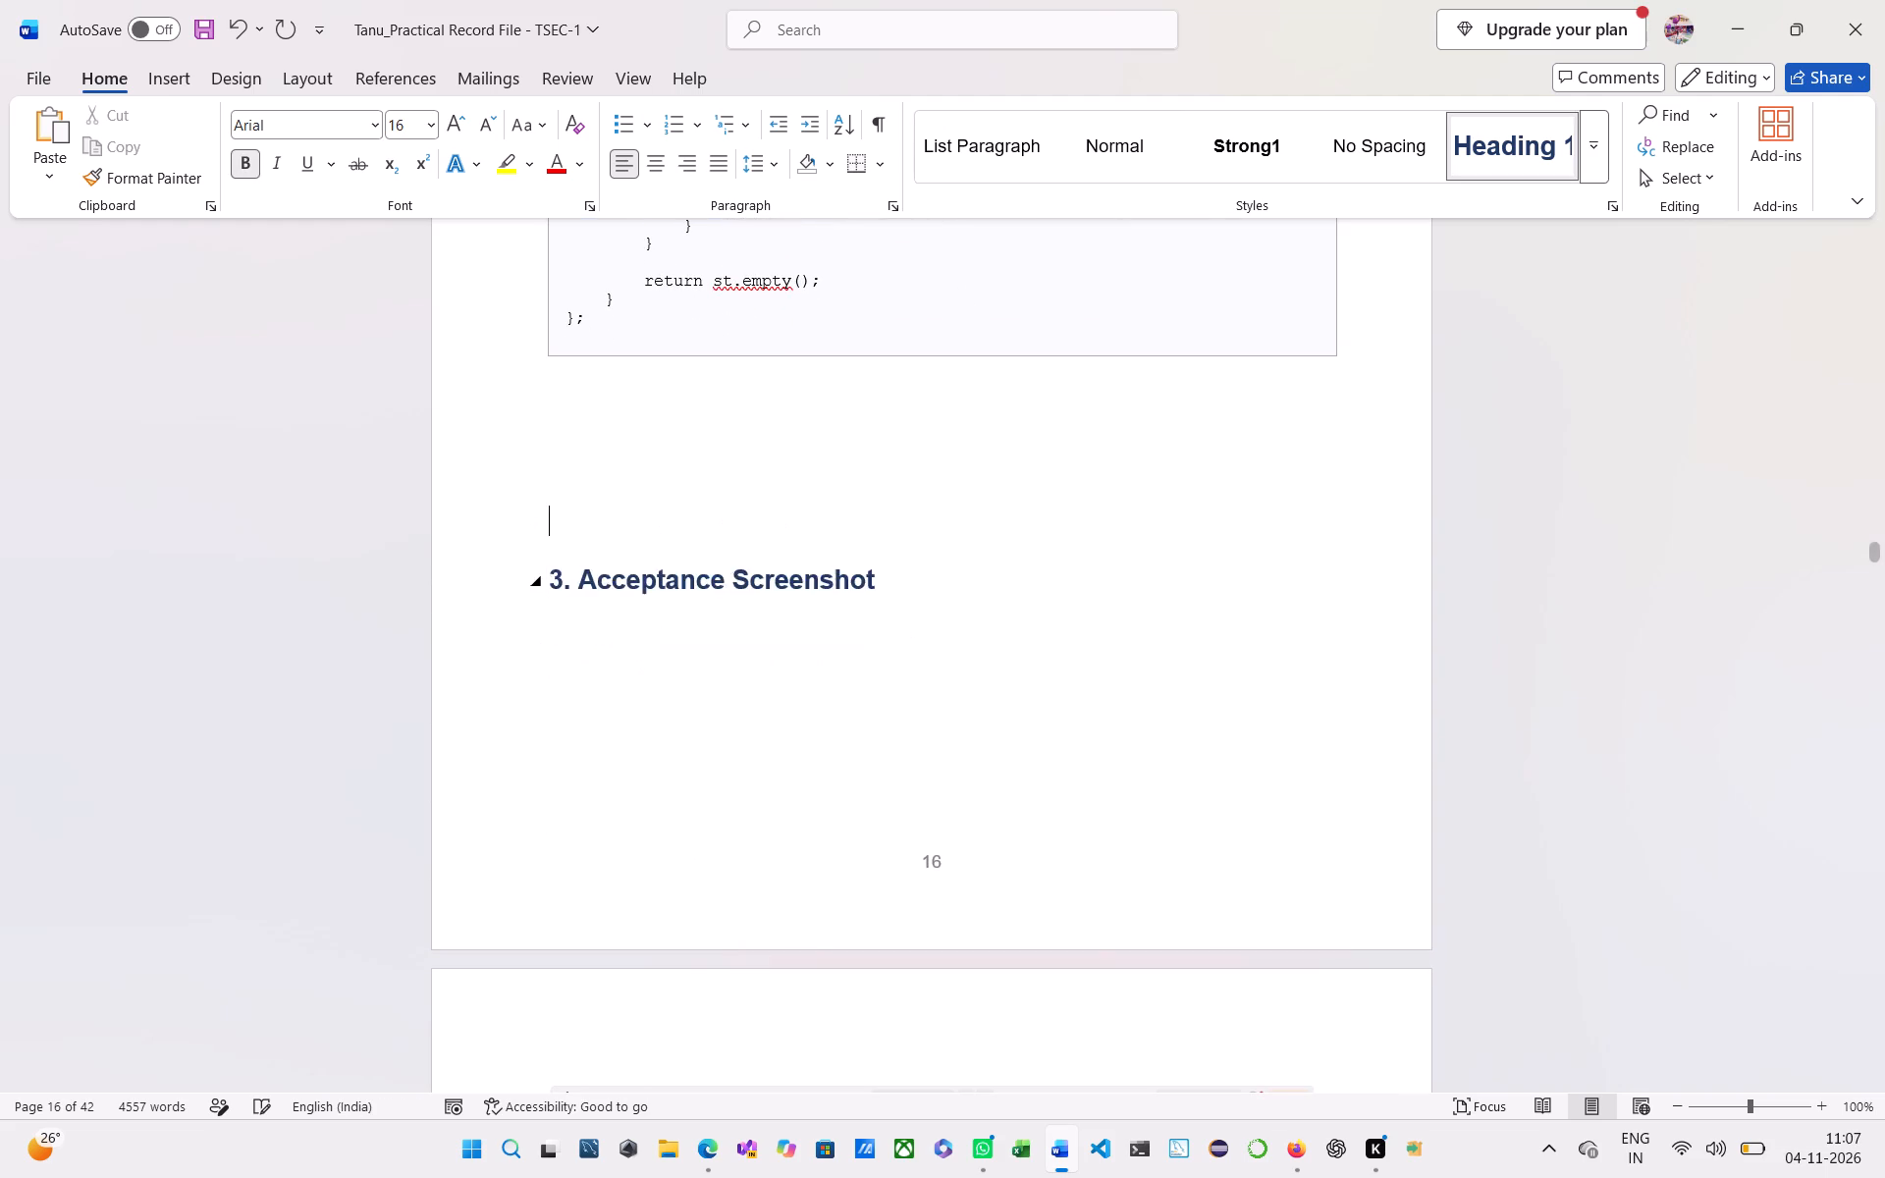
{"action": "key", "text": "BackSpace"}
{"action": "key", "text": "BackSpace"}
{"action": "key", "text": "BackSpace"}
{"action": "key", "text": "BackSpace"}
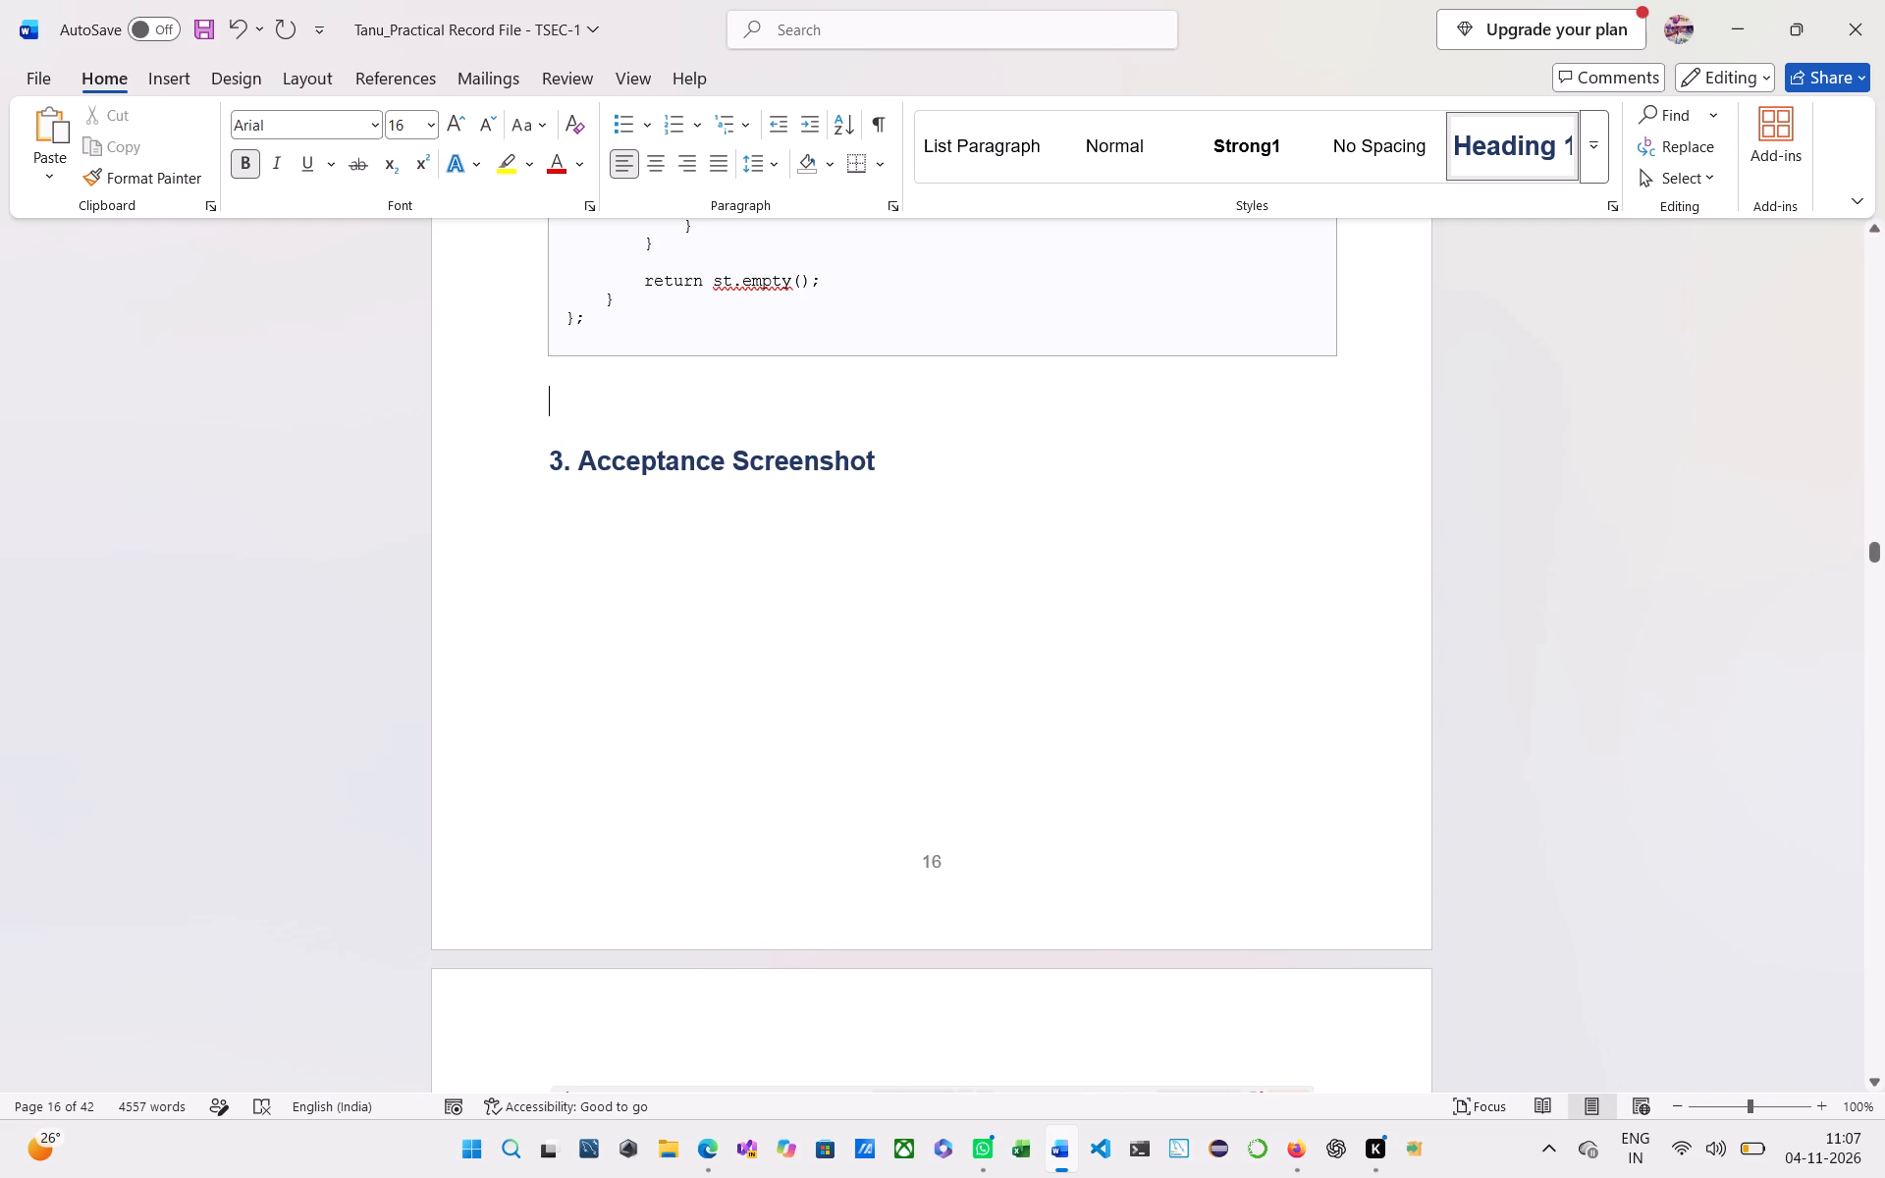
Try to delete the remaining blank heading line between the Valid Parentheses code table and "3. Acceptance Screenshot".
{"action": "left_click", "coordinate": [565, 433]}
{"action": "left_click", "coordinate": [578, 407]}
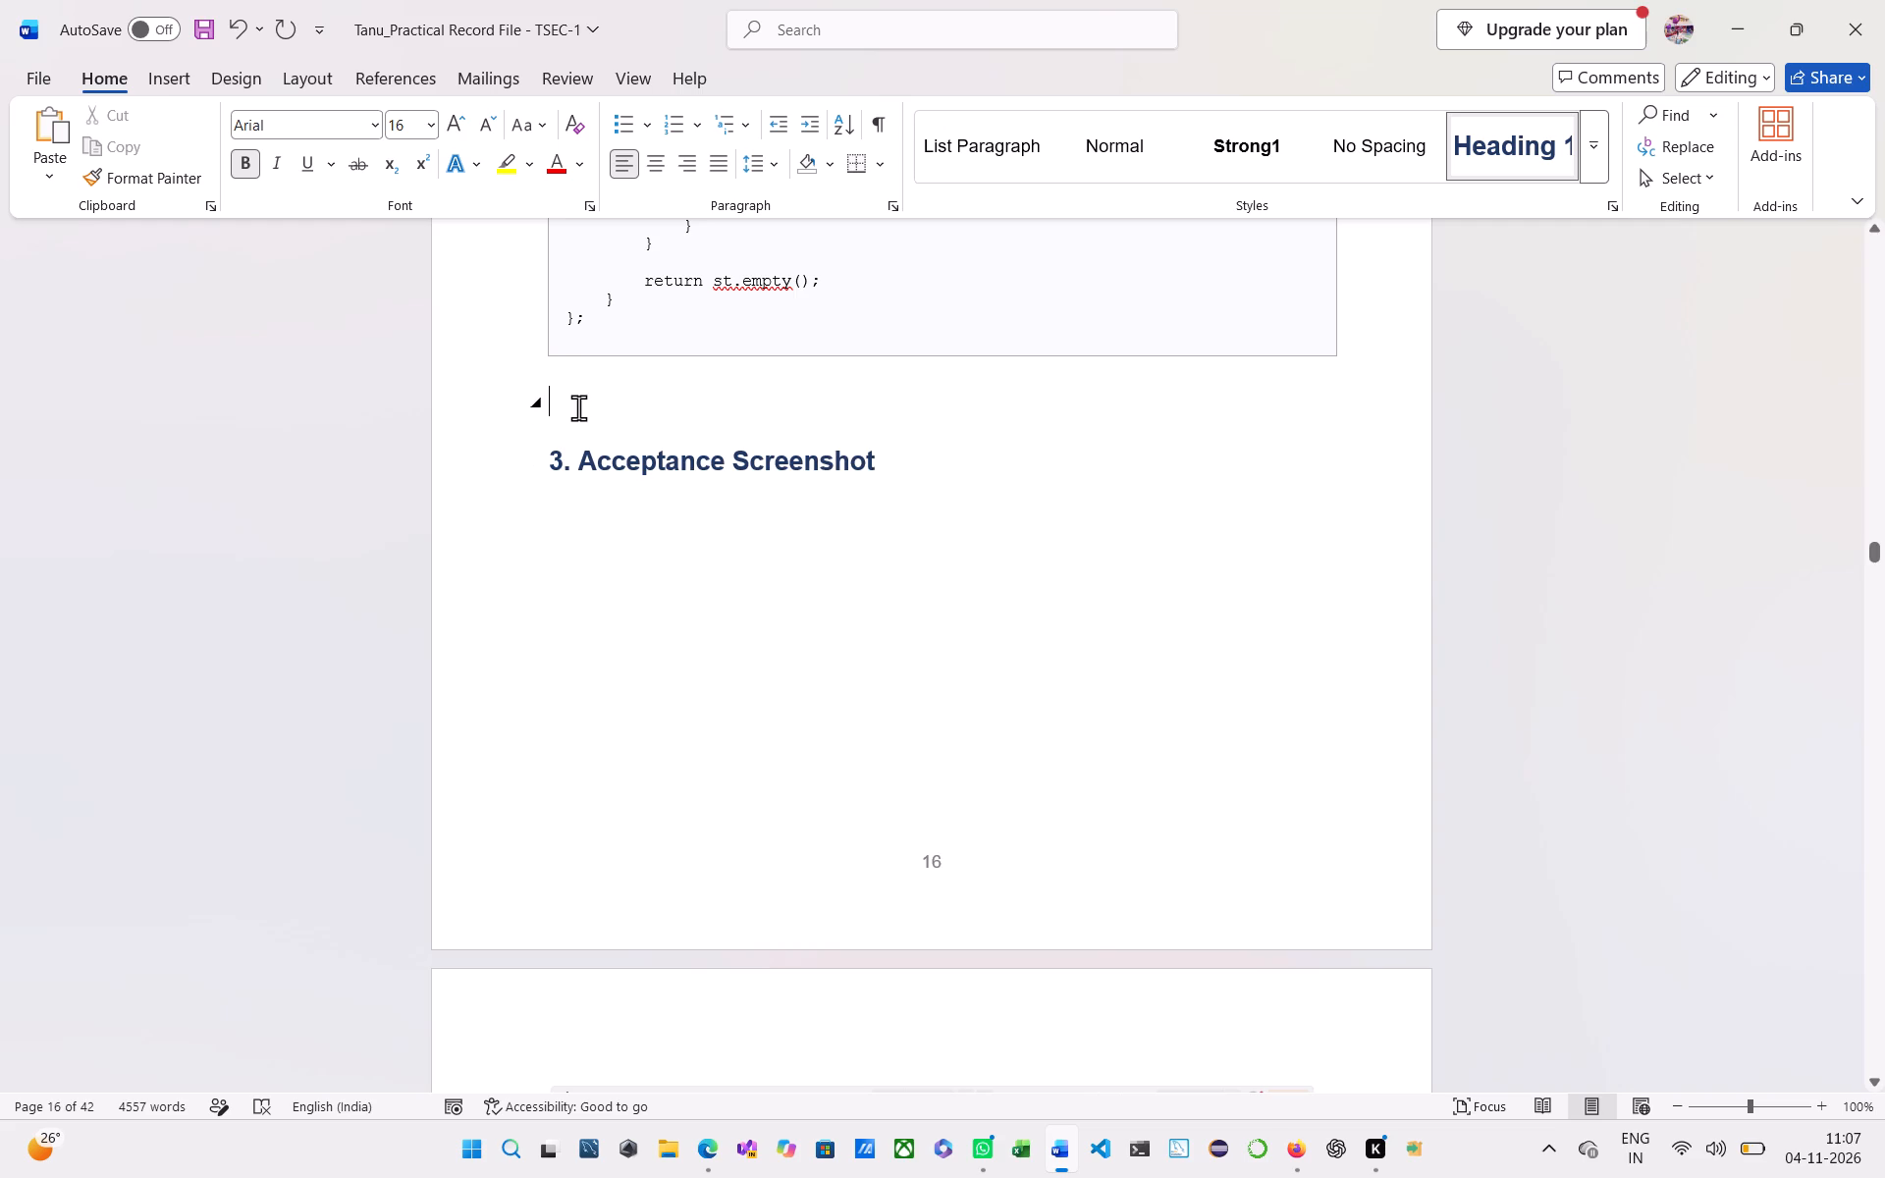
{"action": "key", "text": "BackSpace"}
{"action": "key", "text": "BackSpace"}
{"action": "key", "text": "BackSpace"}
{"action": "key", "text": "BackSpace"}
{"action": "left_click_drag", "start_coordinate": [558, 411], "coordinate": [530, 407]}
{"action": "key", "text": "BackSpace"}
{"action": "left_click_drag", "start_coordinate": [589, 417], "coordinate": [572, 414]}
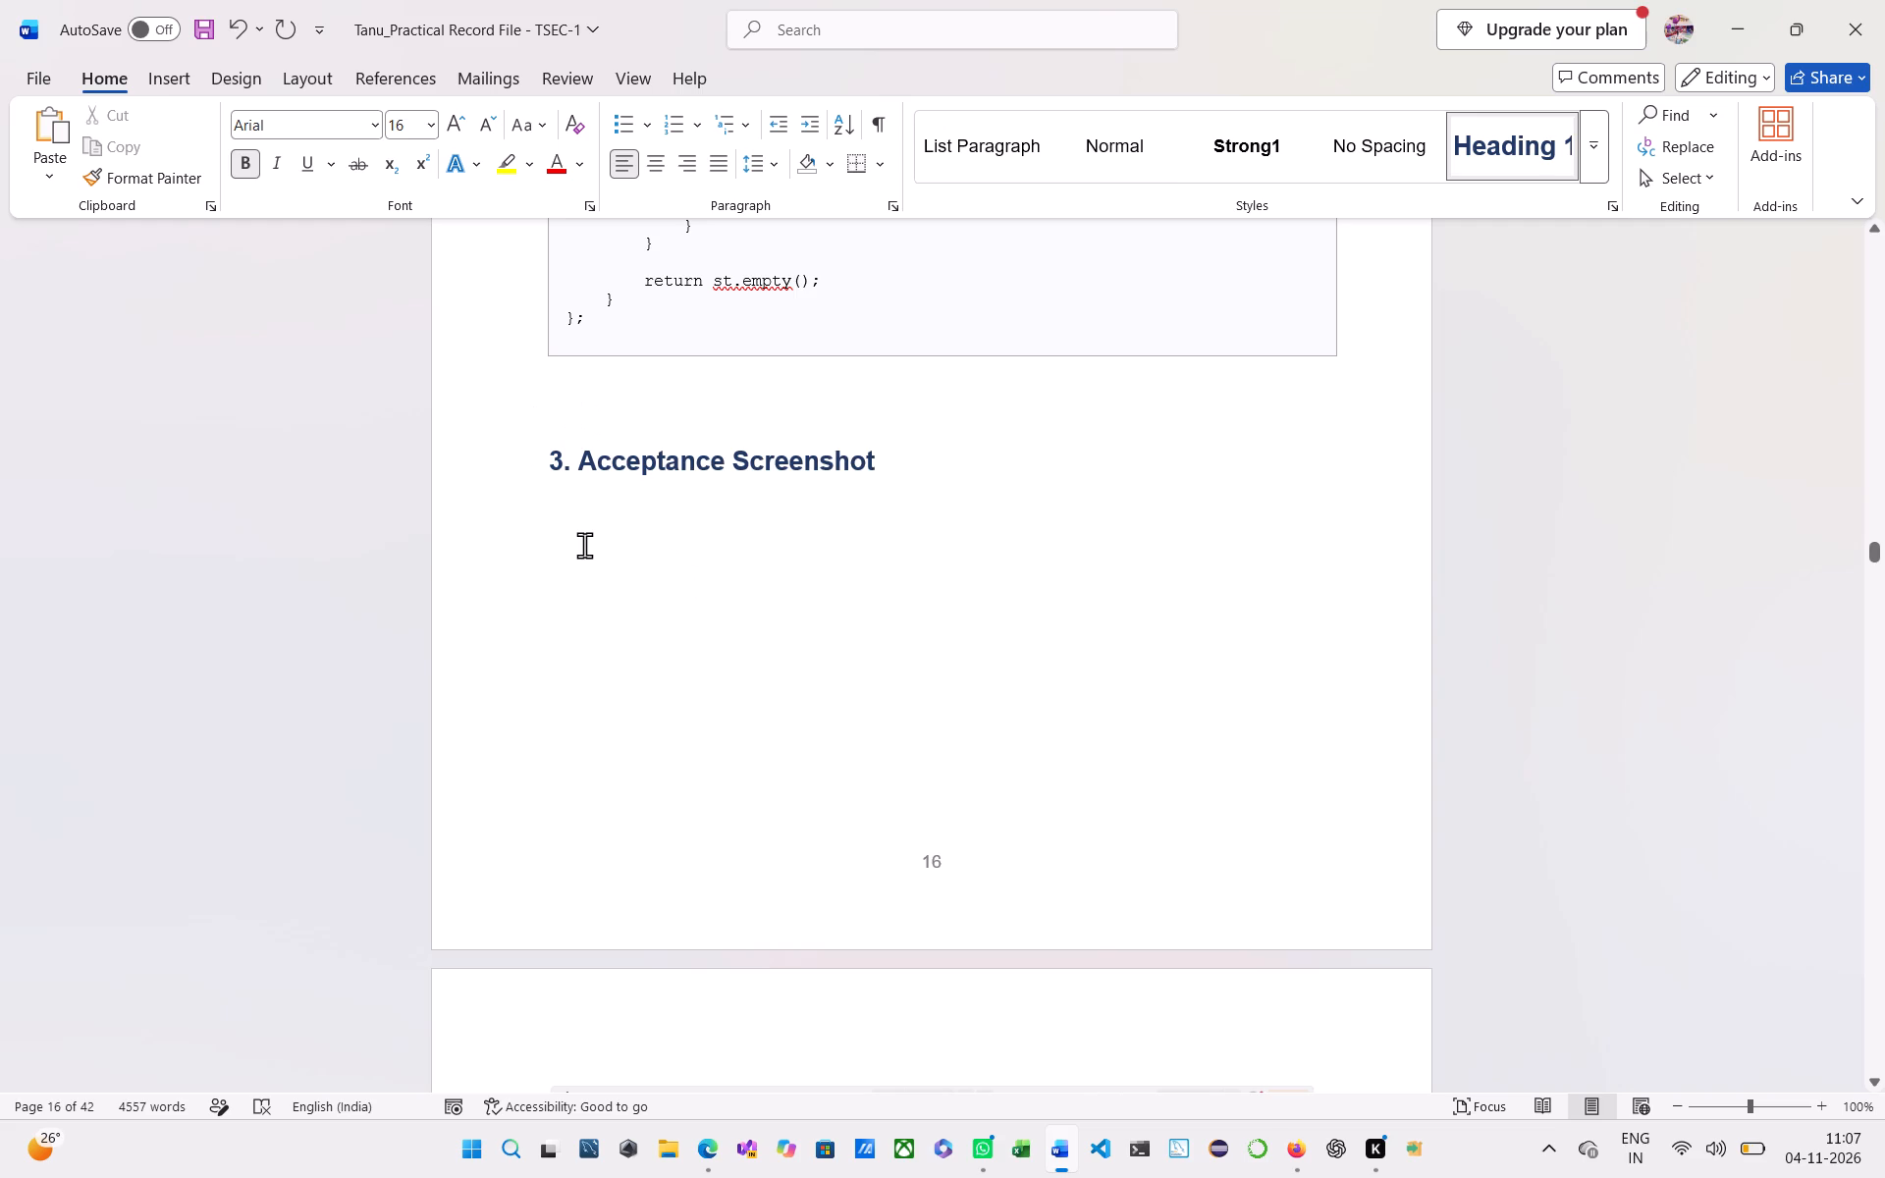
Reduce the height of the Valid Parentheses acceptance screenshot so it fits below its heading on page 16, with "10. Merge Intervals" starting page 17.
{"action": "left_click", "coordinate": [584, 545]}
{"action": "scroll", "coordinate": [584, 545], "scroll_direction": "down", "scroll_amount": 2}
{"action": "left_click", "coordinate": [850, 611]}
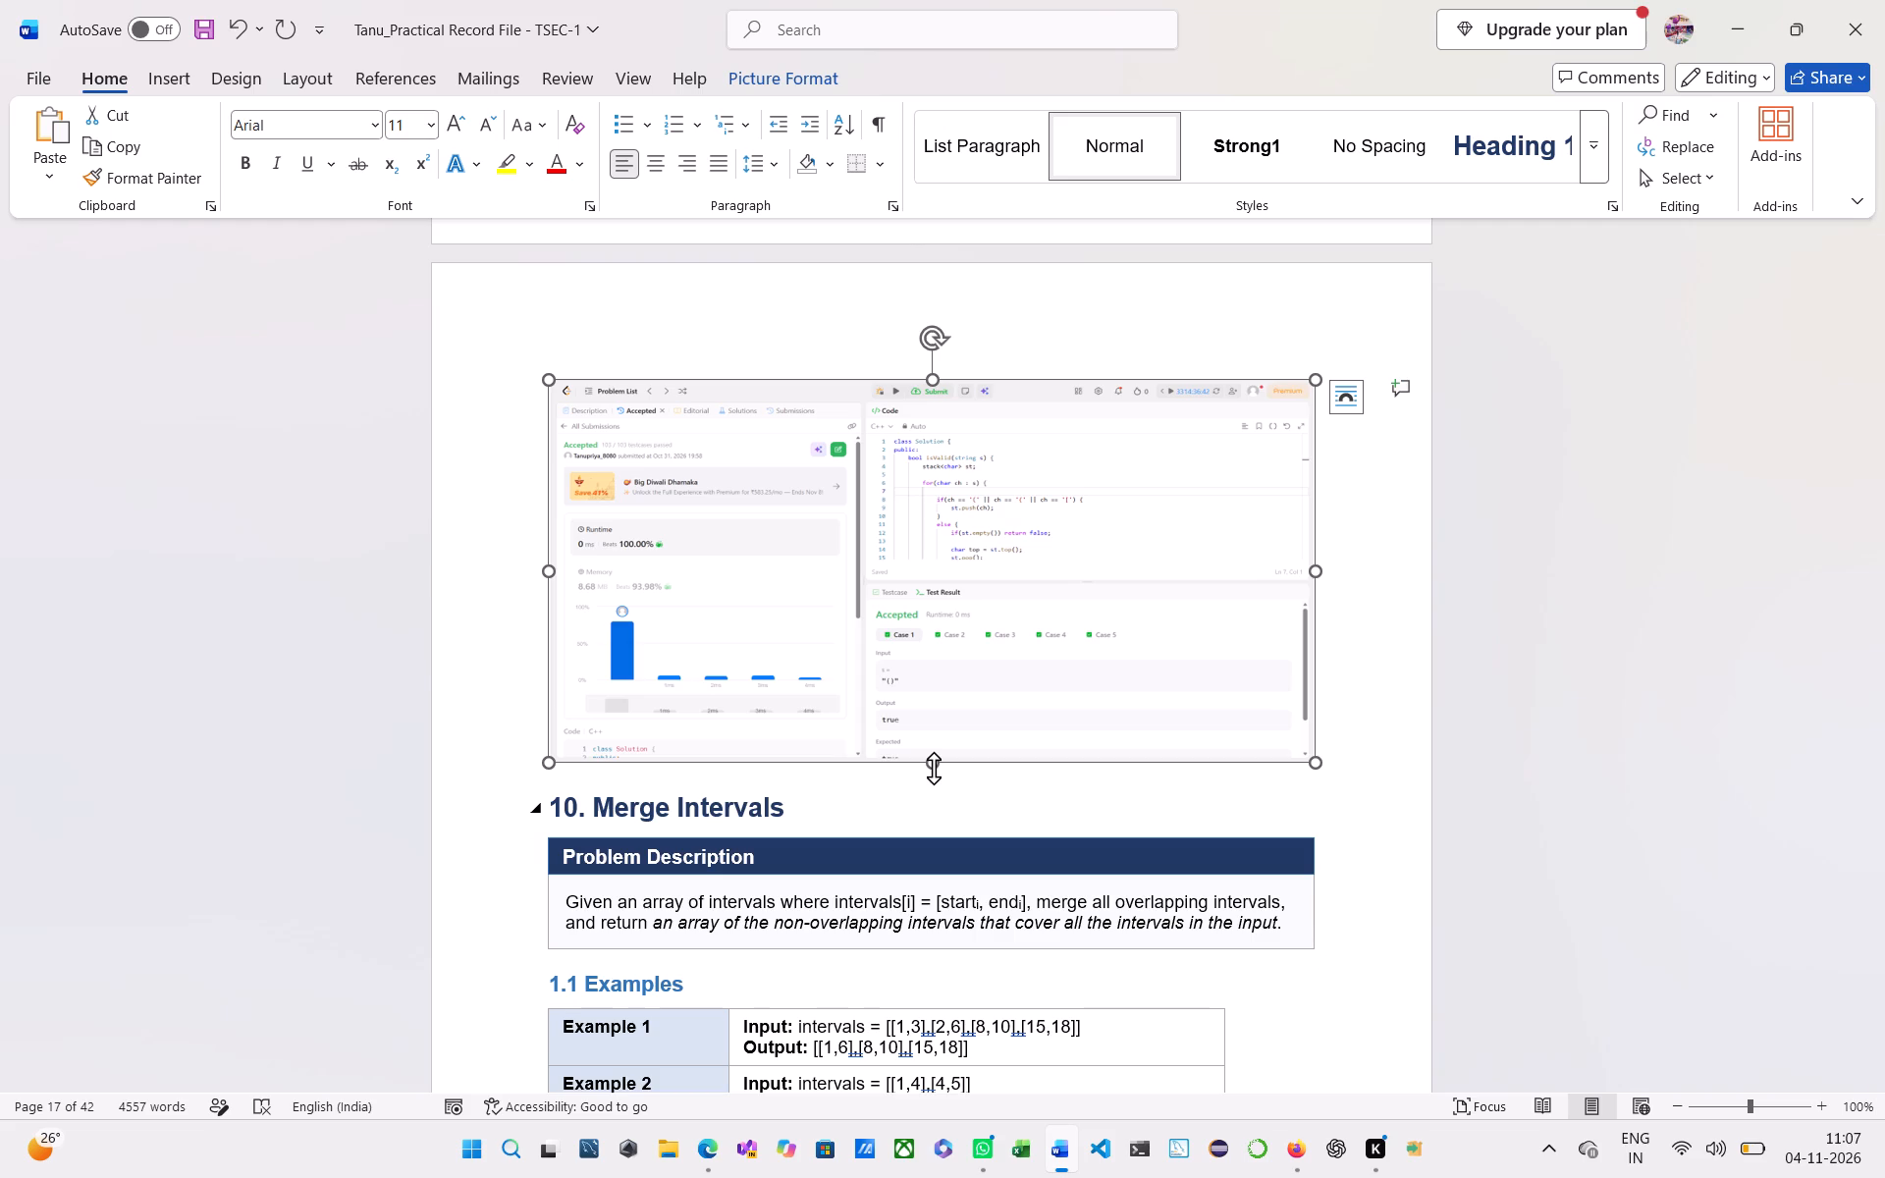
{"action": "left_click_drag", "start_coordinate": [934, 768], "coordinate": [975, 548]}
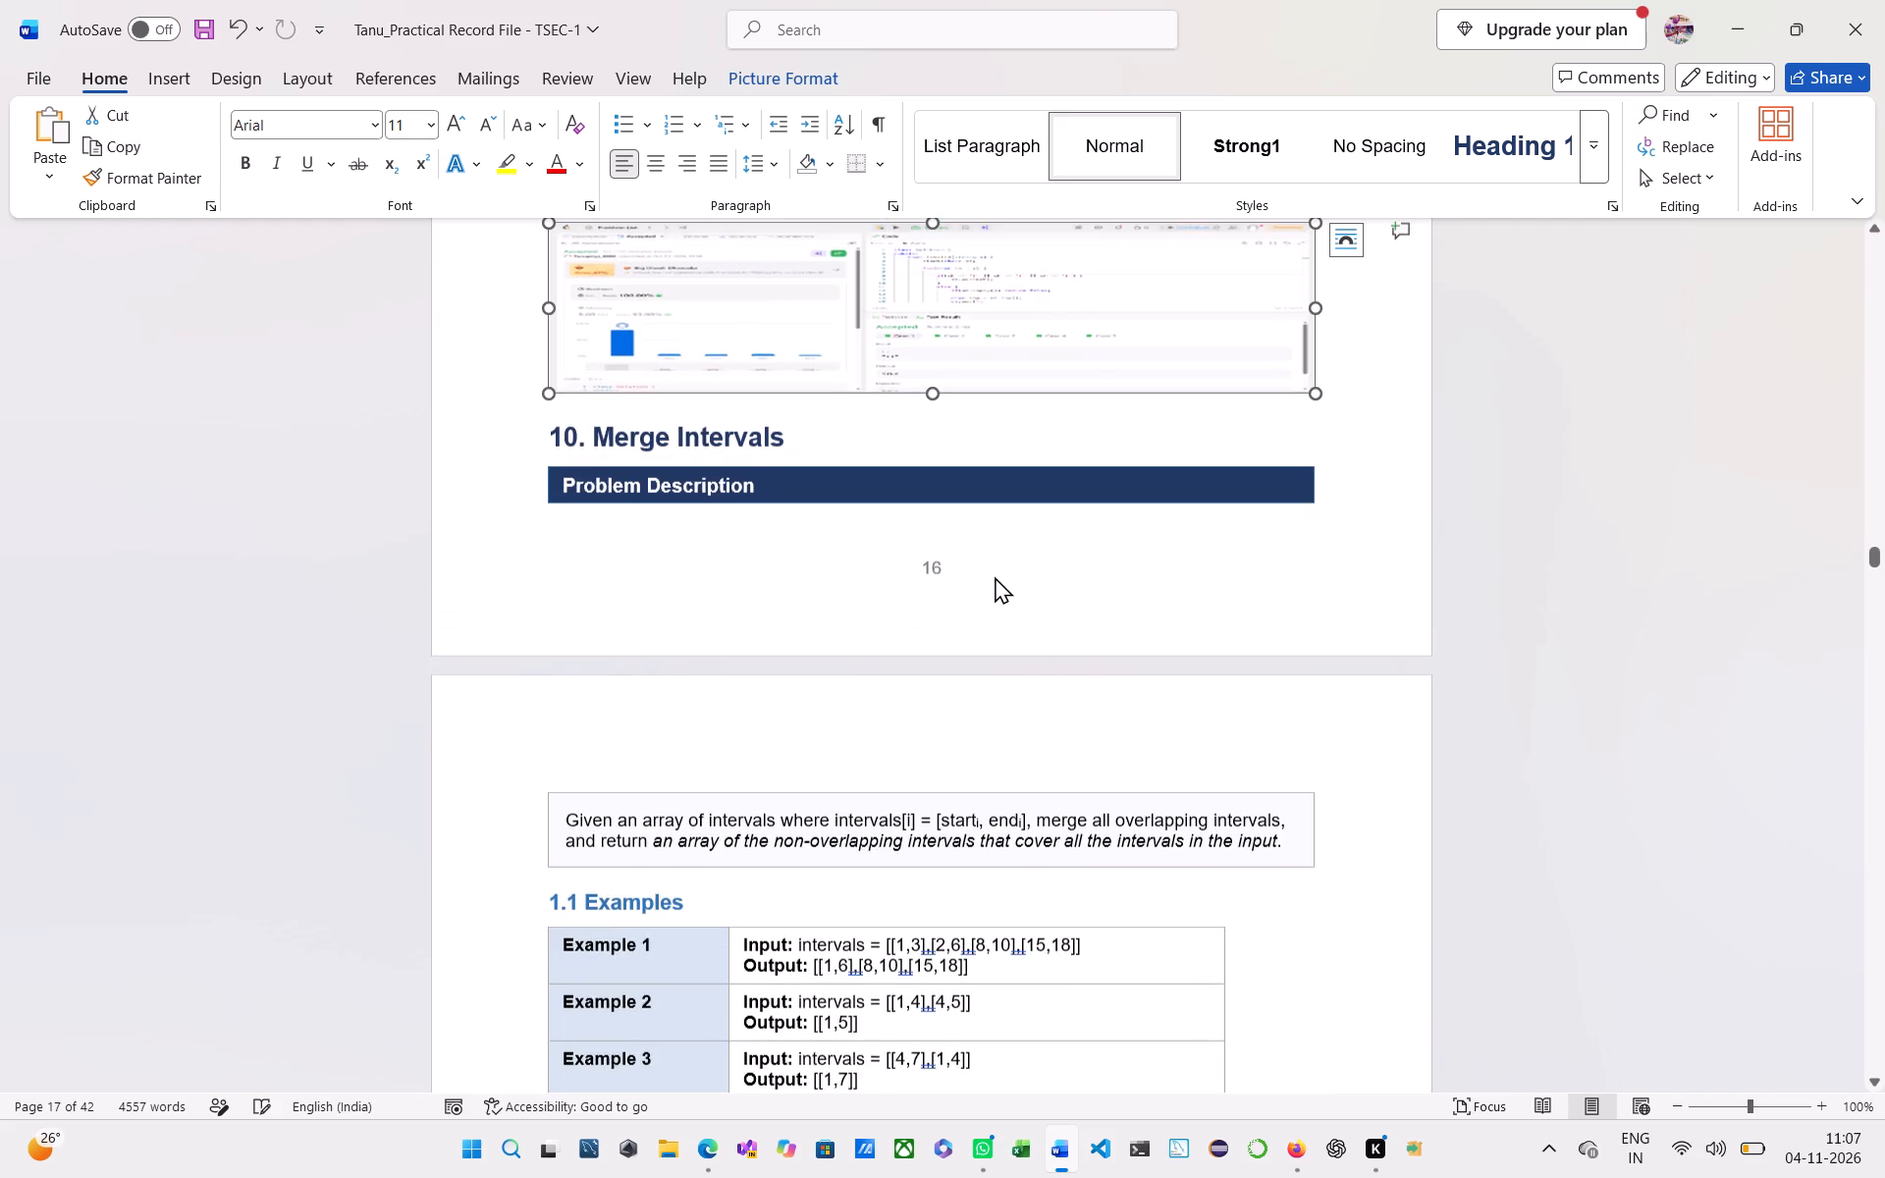
{"action": "scroll", "coordinate": [991, 578], "scroll_direction": "up", "scroll_amount": 2}
{"action": "key", "text": "Delete"}
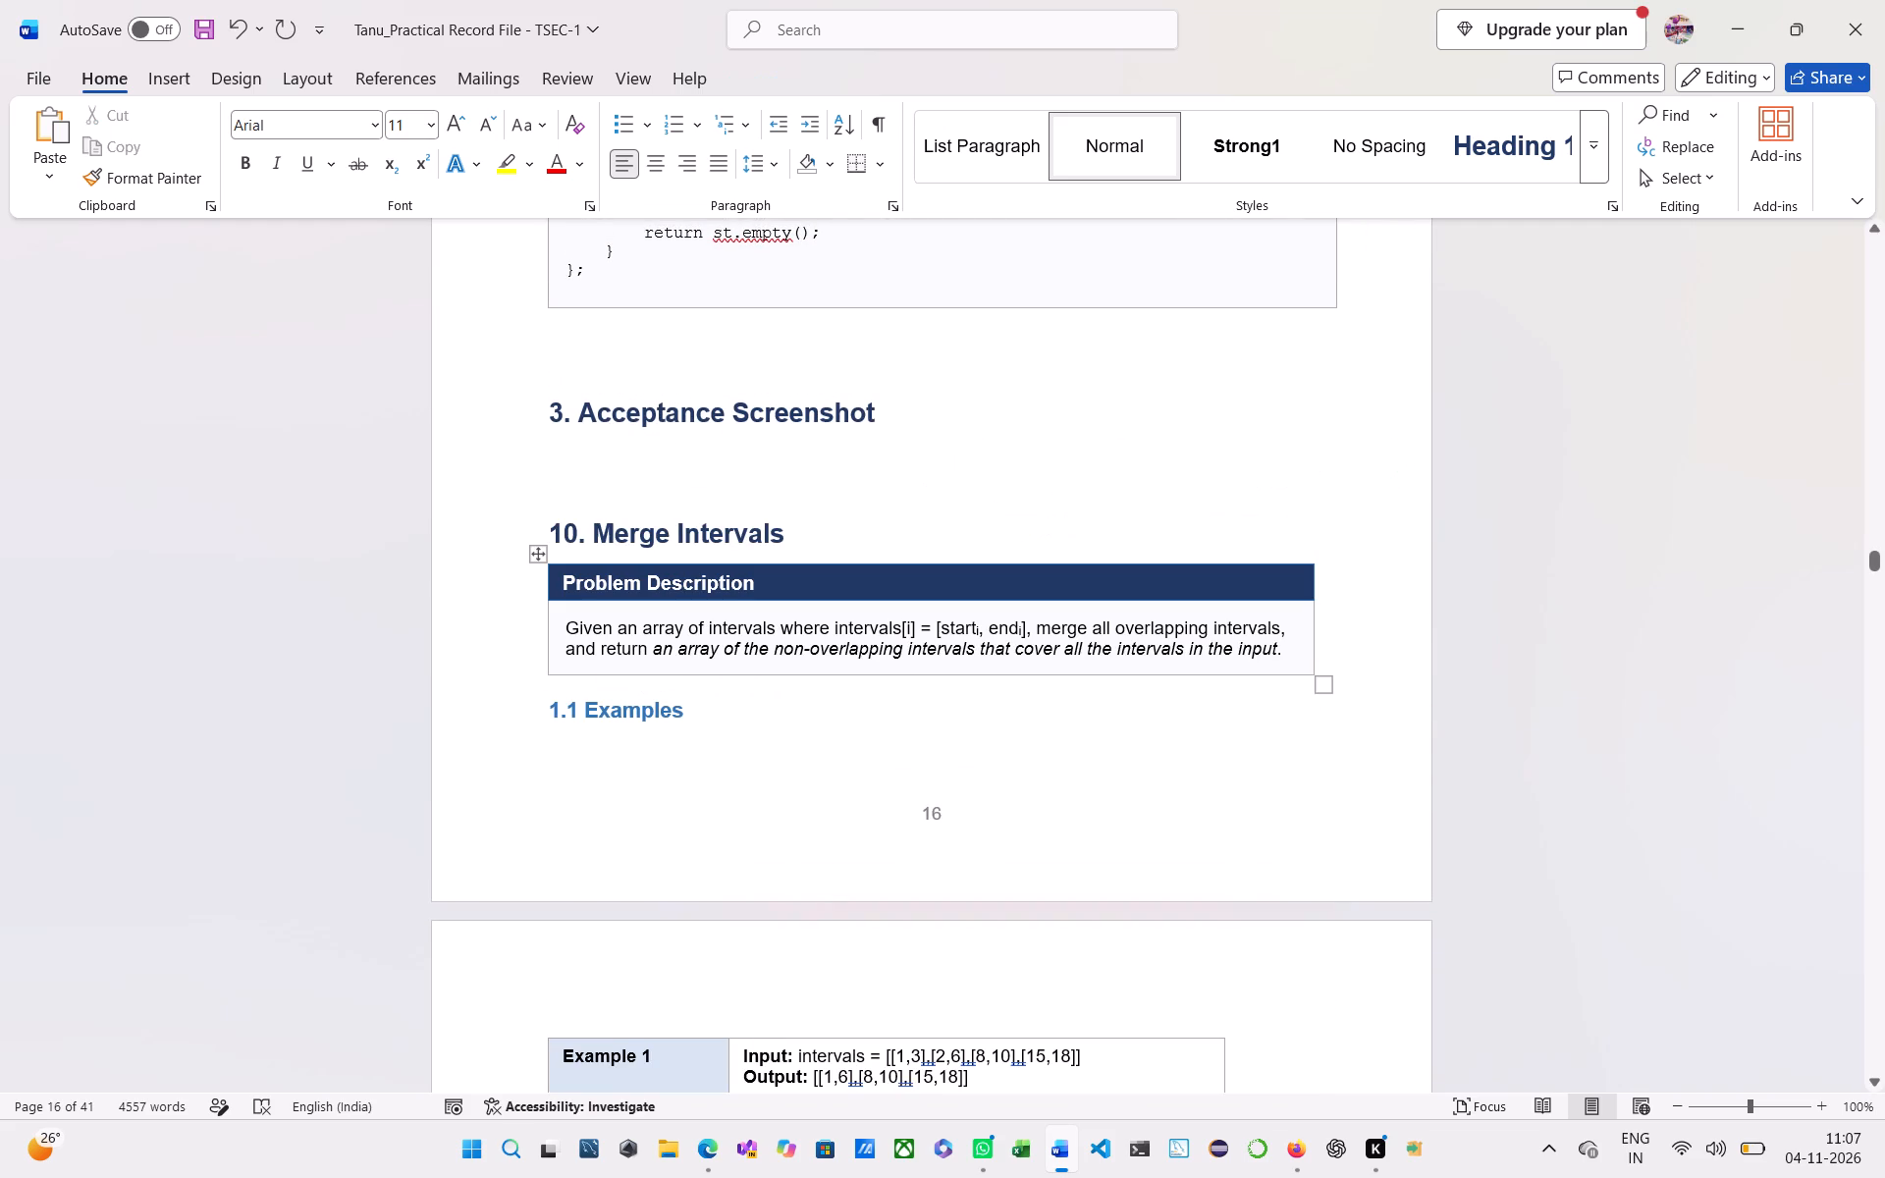
{"action": "key", "text": "ctrl+z"}
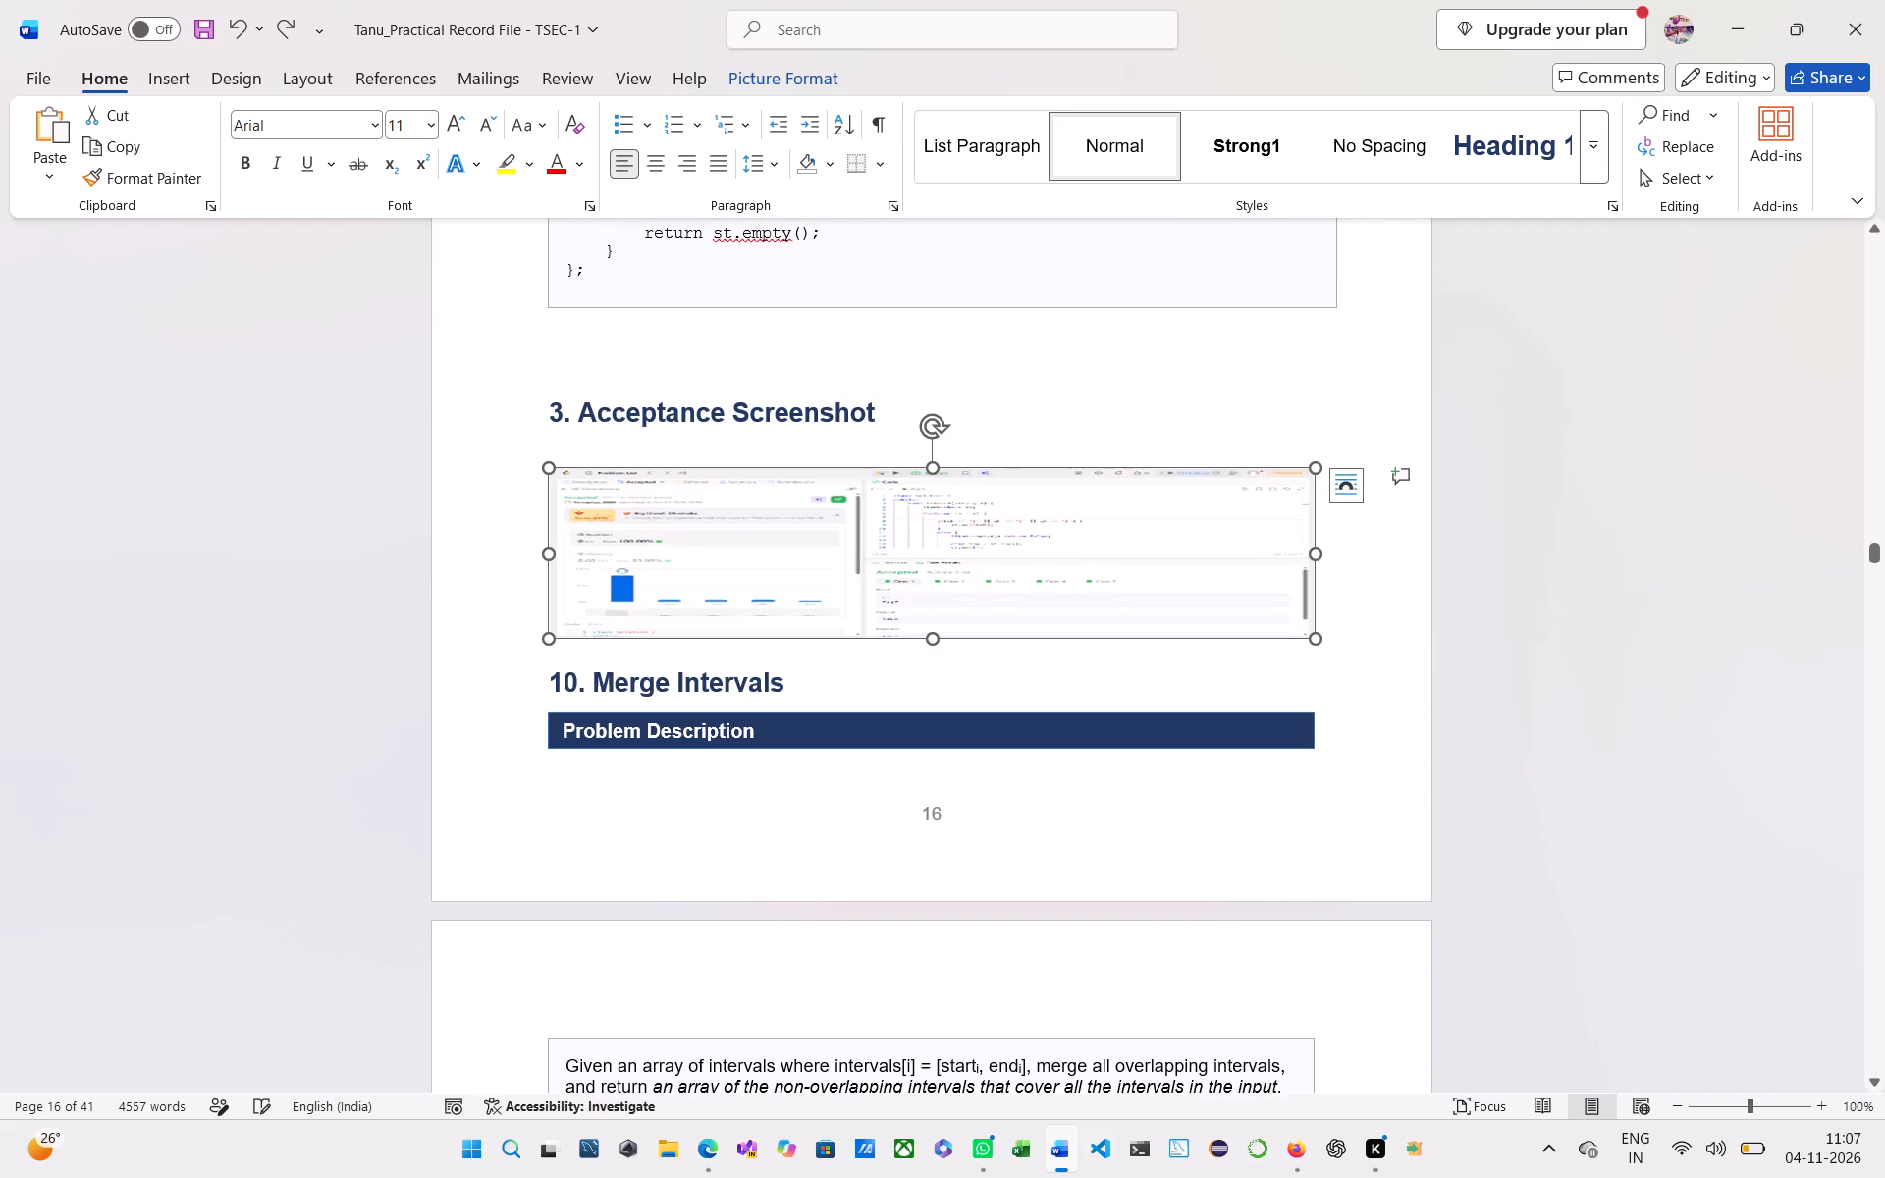
{"action": "left_click_drag", "start_coordinate": [936, 636], "coordinate": [942, 726]}
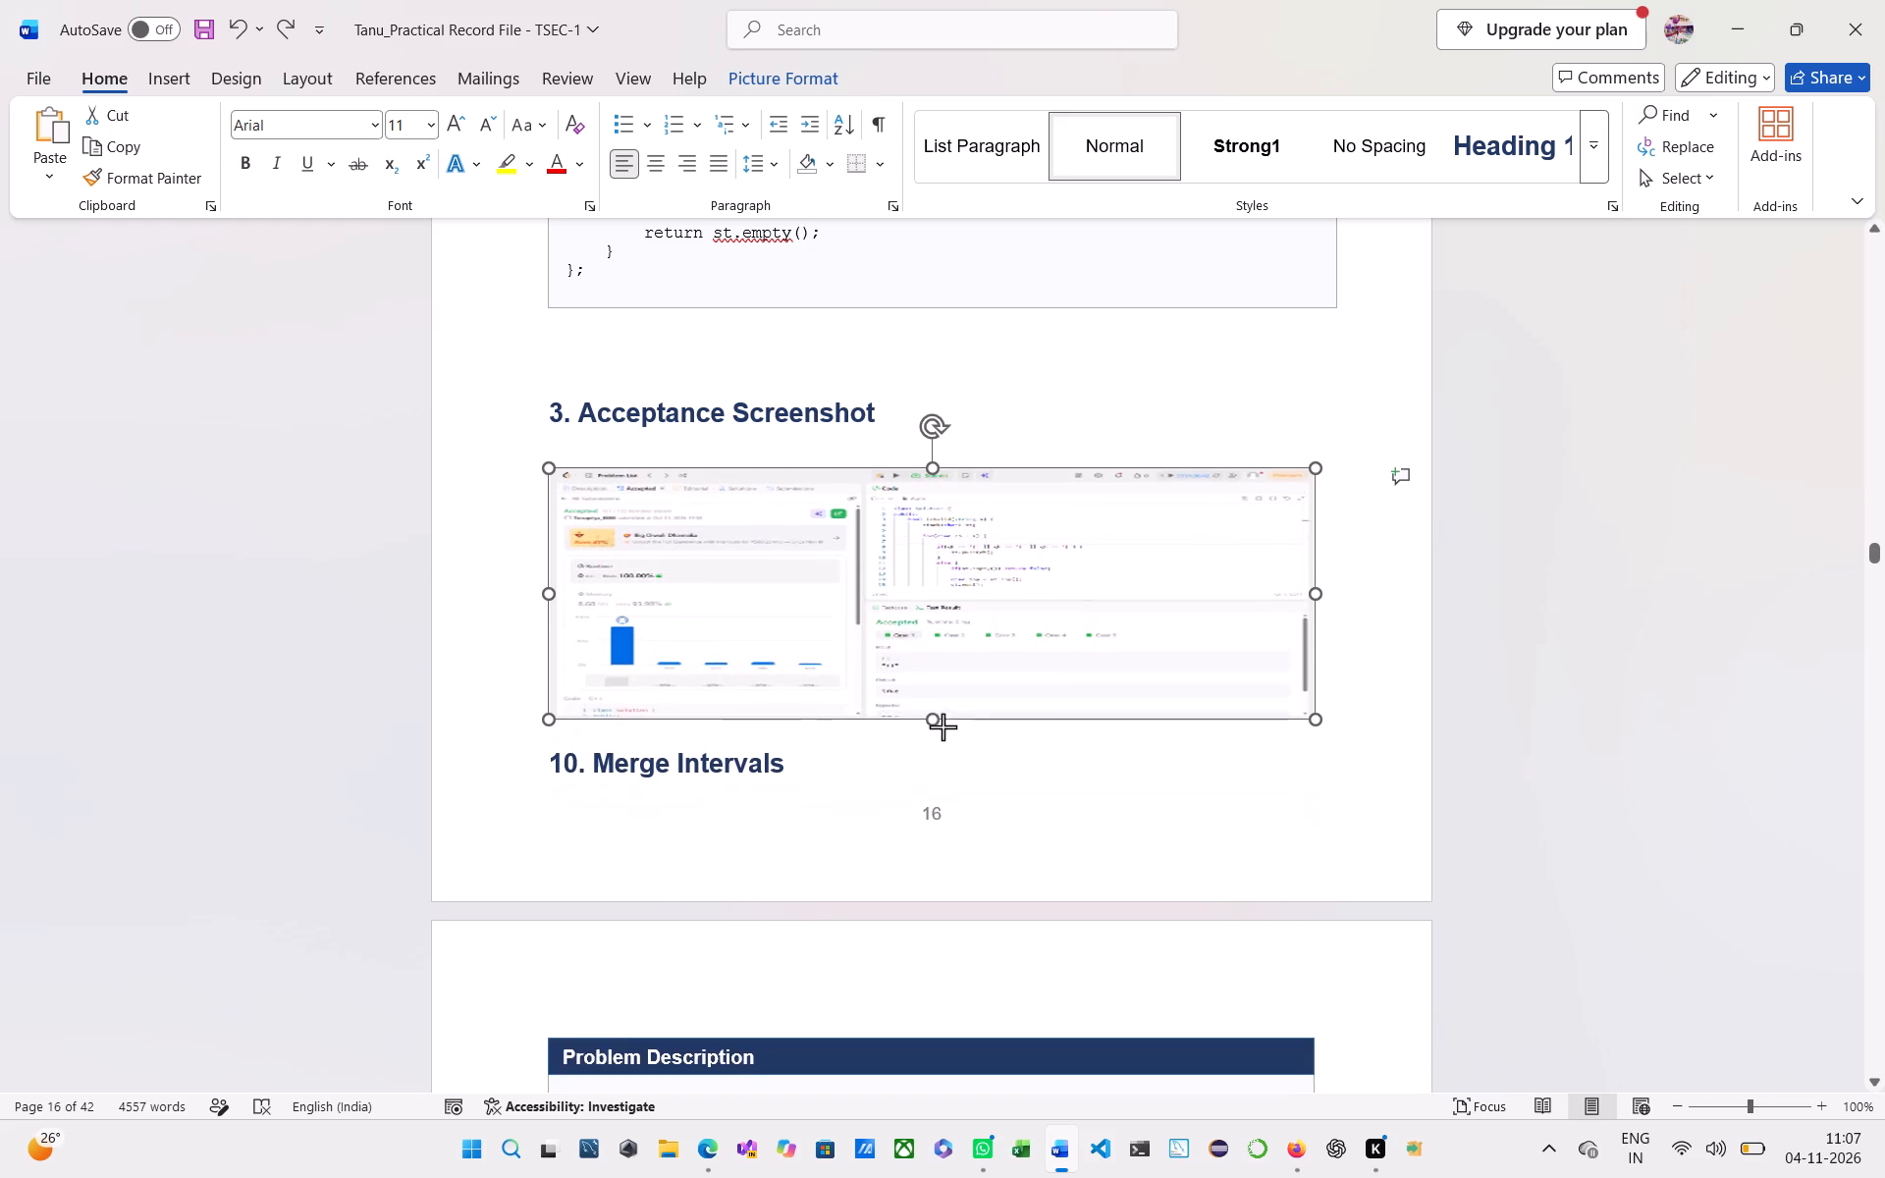
{"action": "left_click_drag", "start_coordinate": [942, 726], "coordinate": [931, 836]}
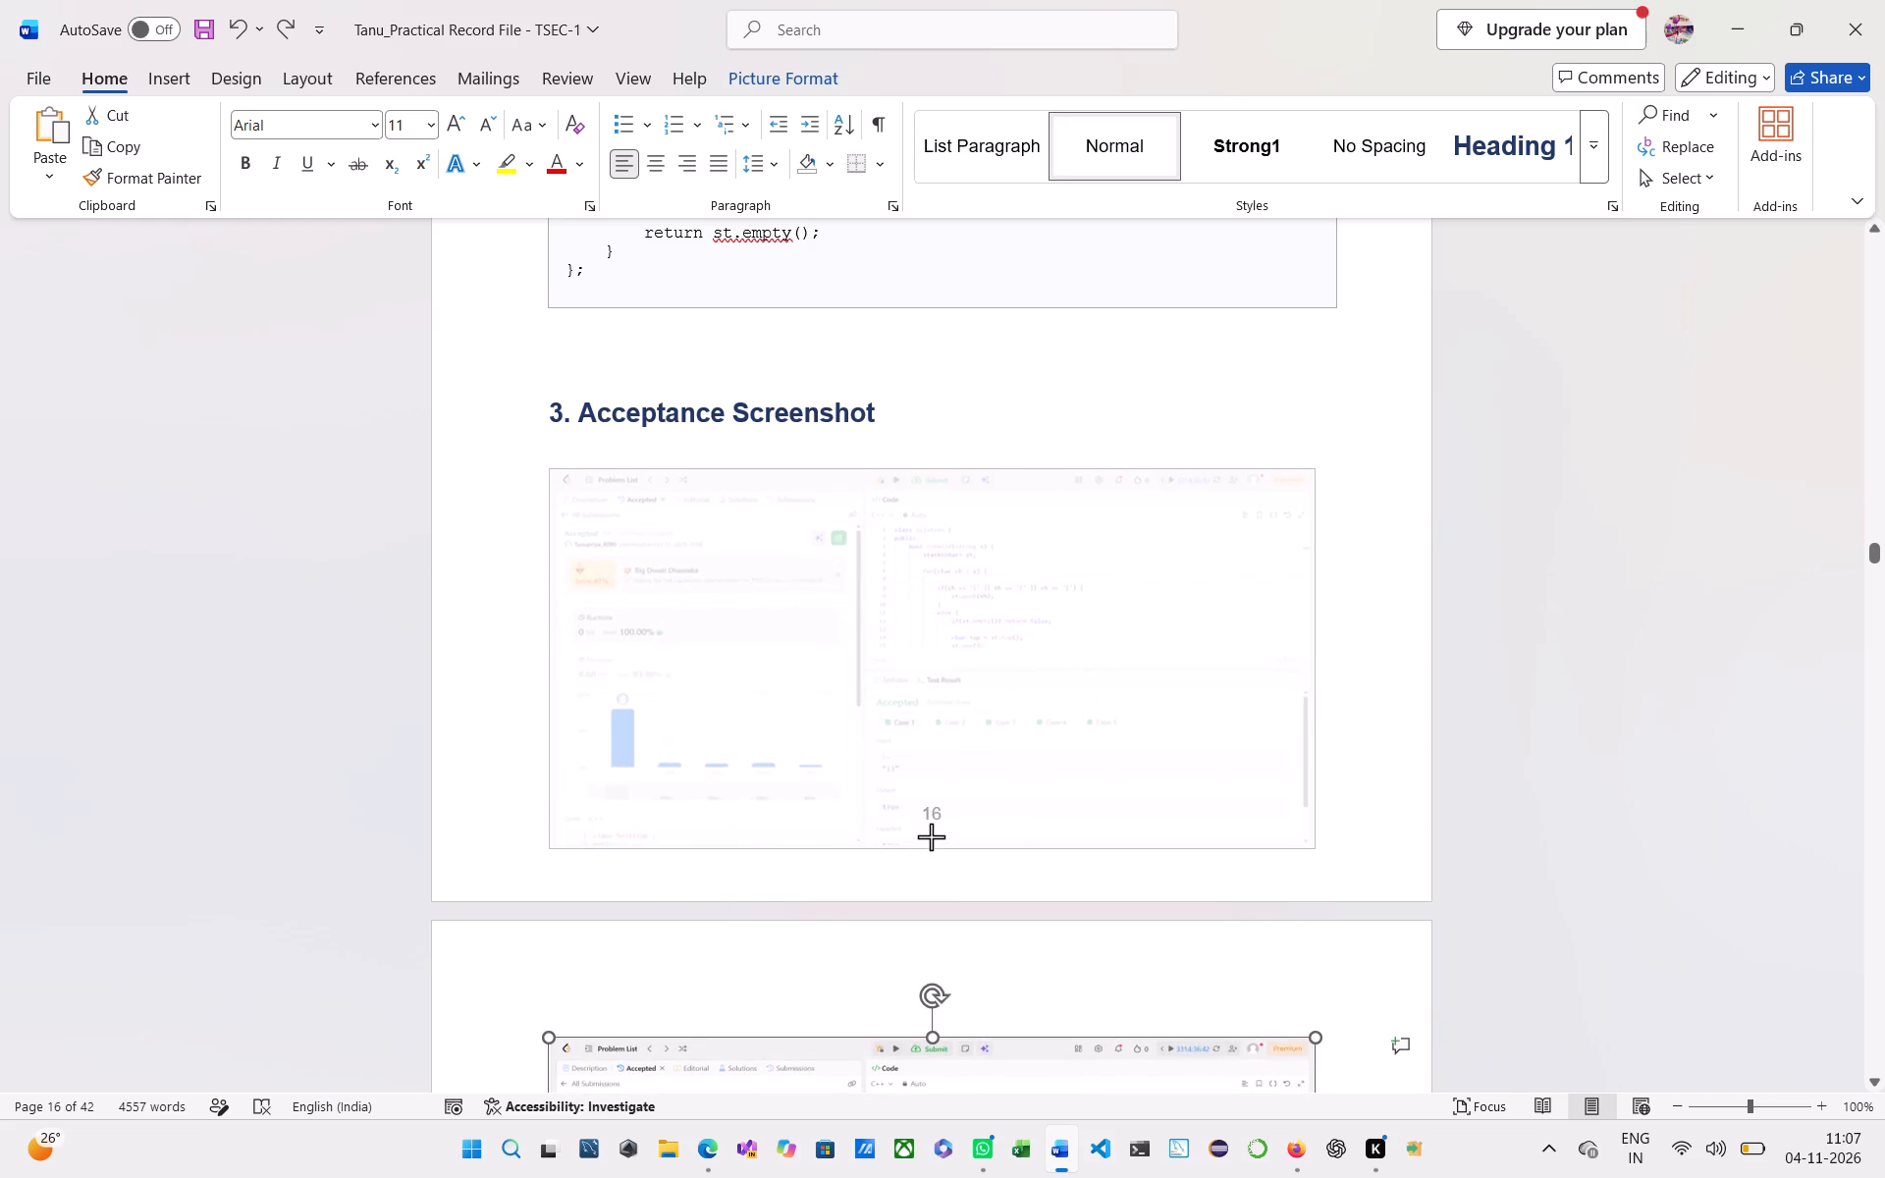
{"action": "left_click_drag", "start_coordinate": [931, 836], "coordinate": [954, 781]}
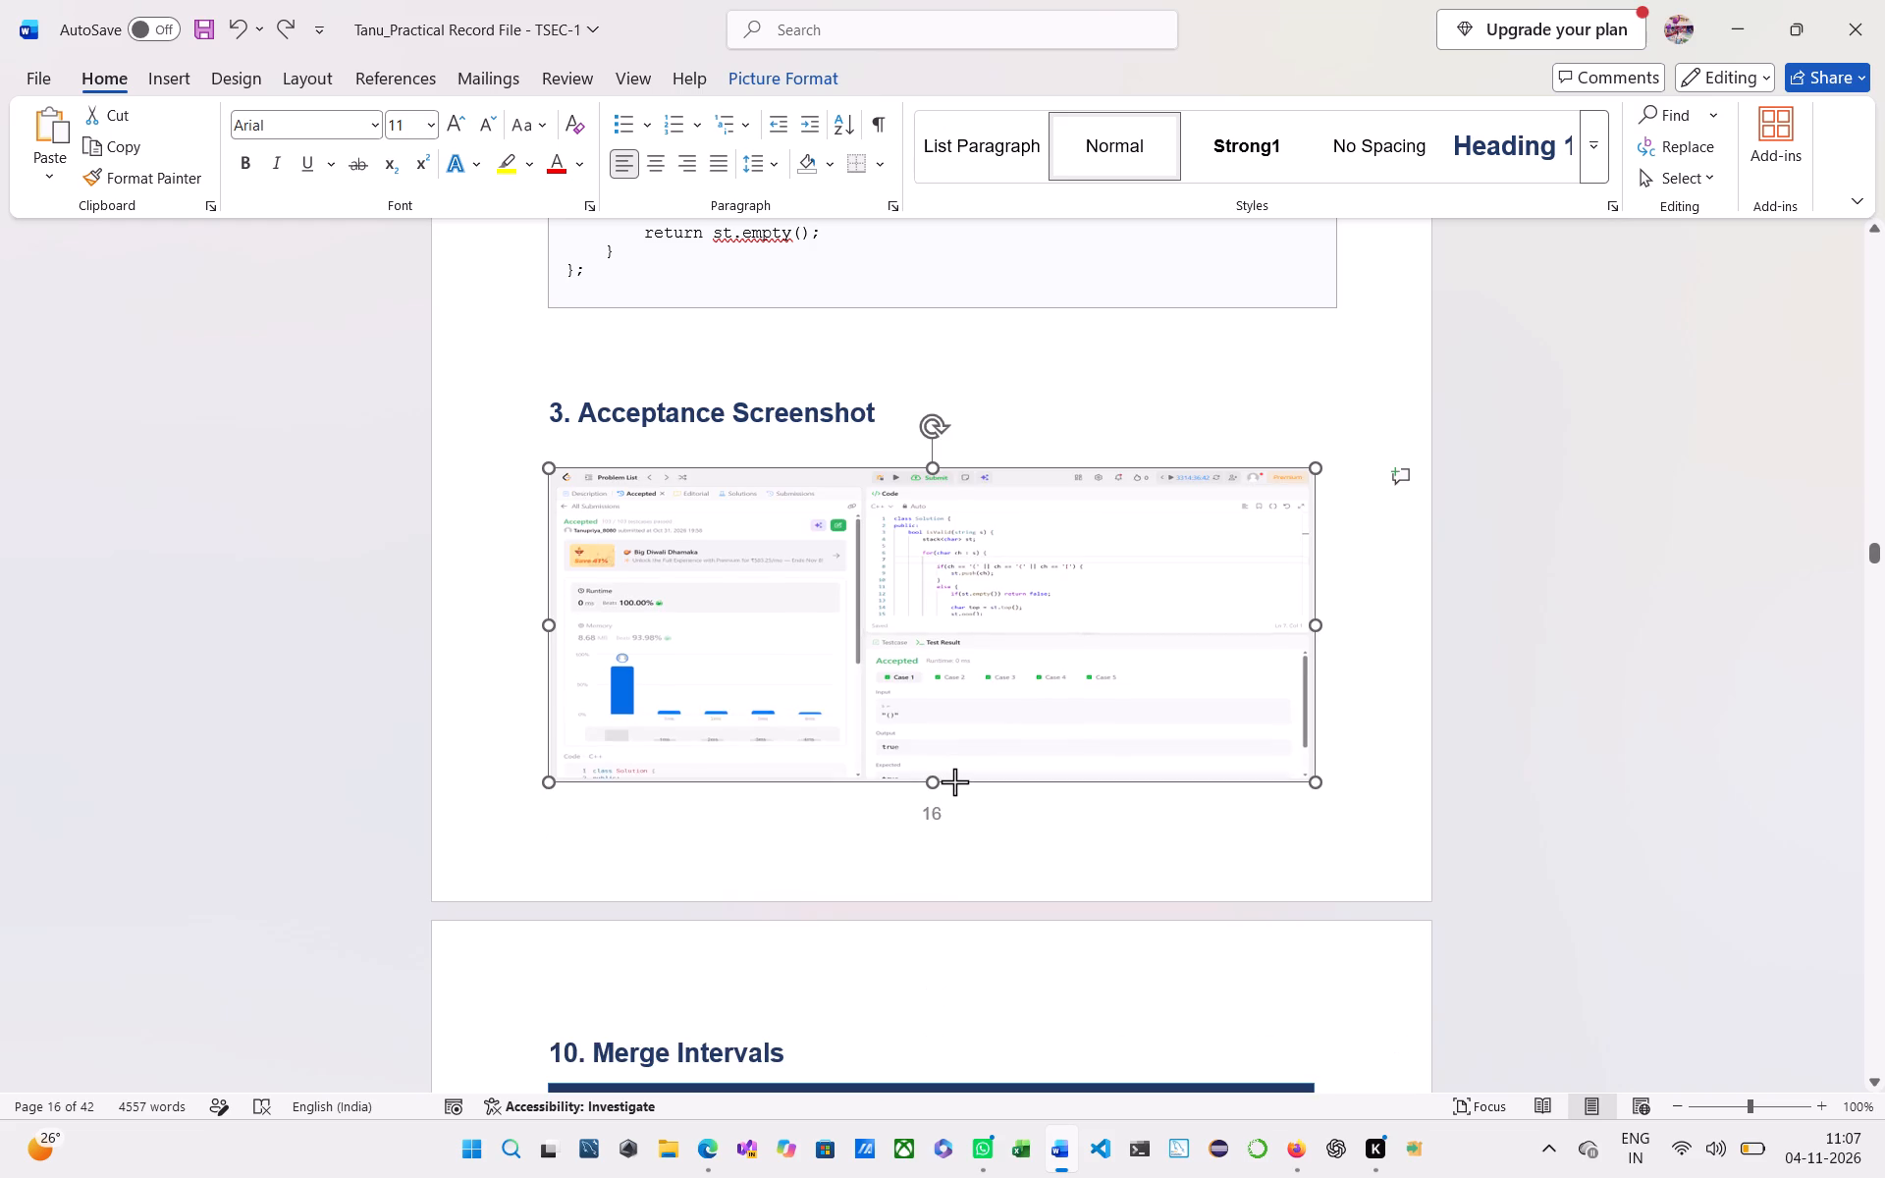
{"action": "left_click_drag", "start_coordinate": [954, 781], "coordinate": [949, 779]}
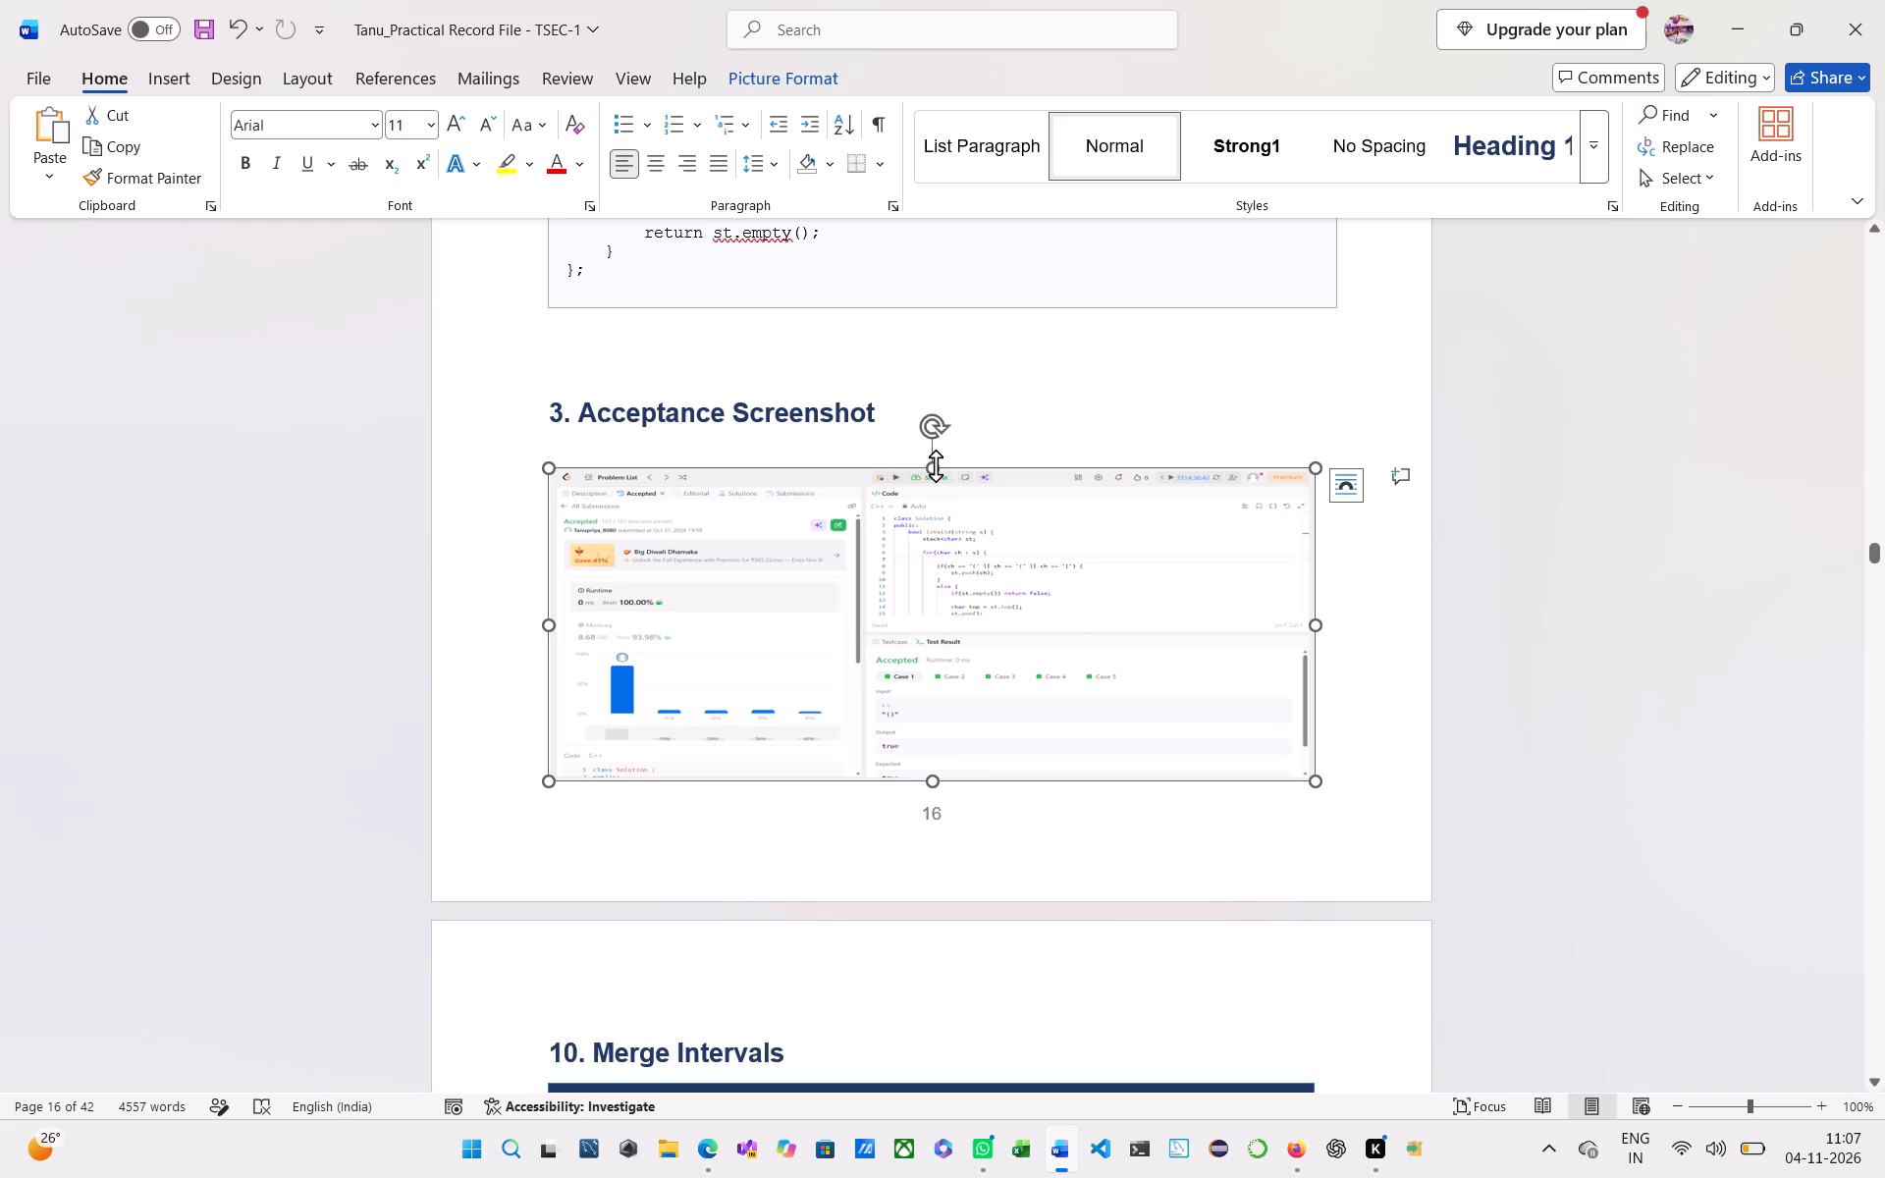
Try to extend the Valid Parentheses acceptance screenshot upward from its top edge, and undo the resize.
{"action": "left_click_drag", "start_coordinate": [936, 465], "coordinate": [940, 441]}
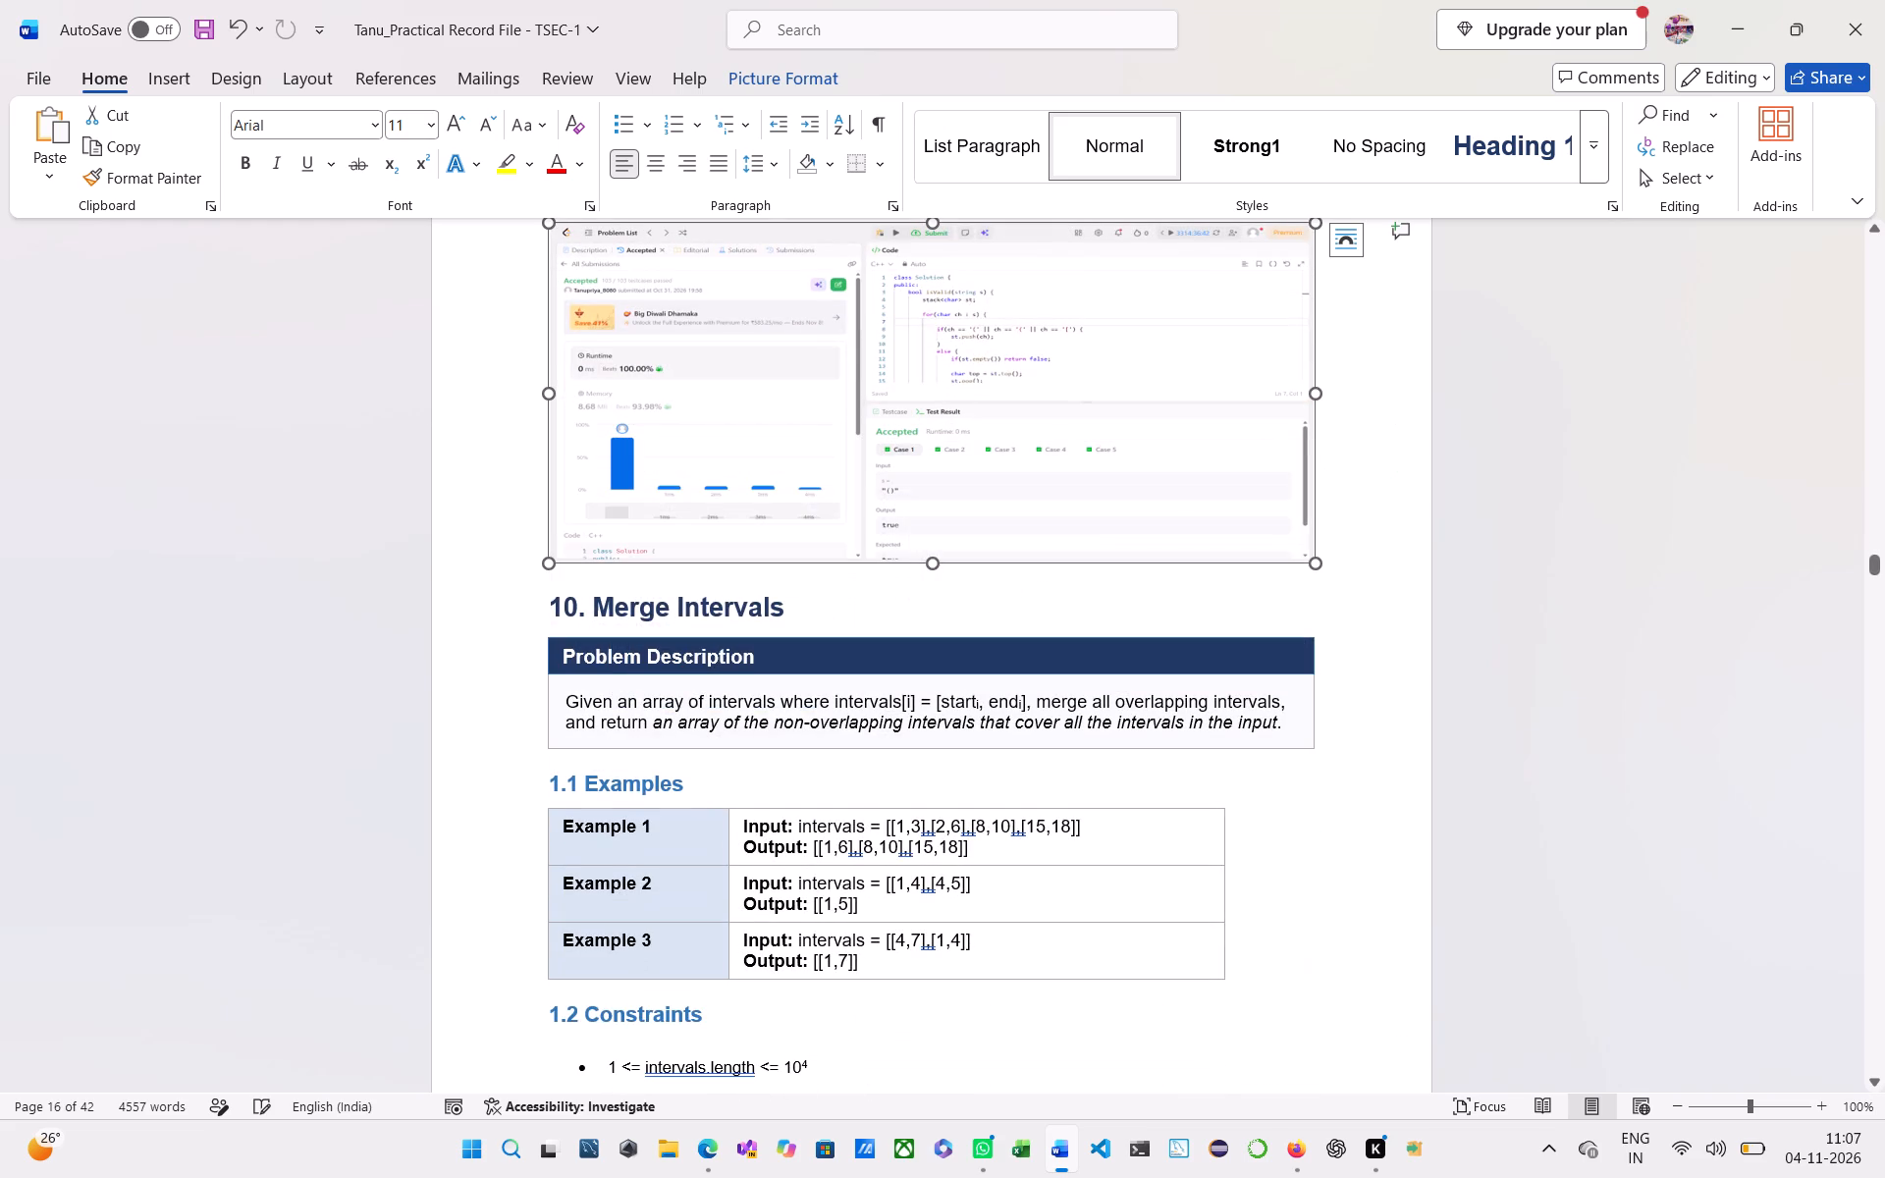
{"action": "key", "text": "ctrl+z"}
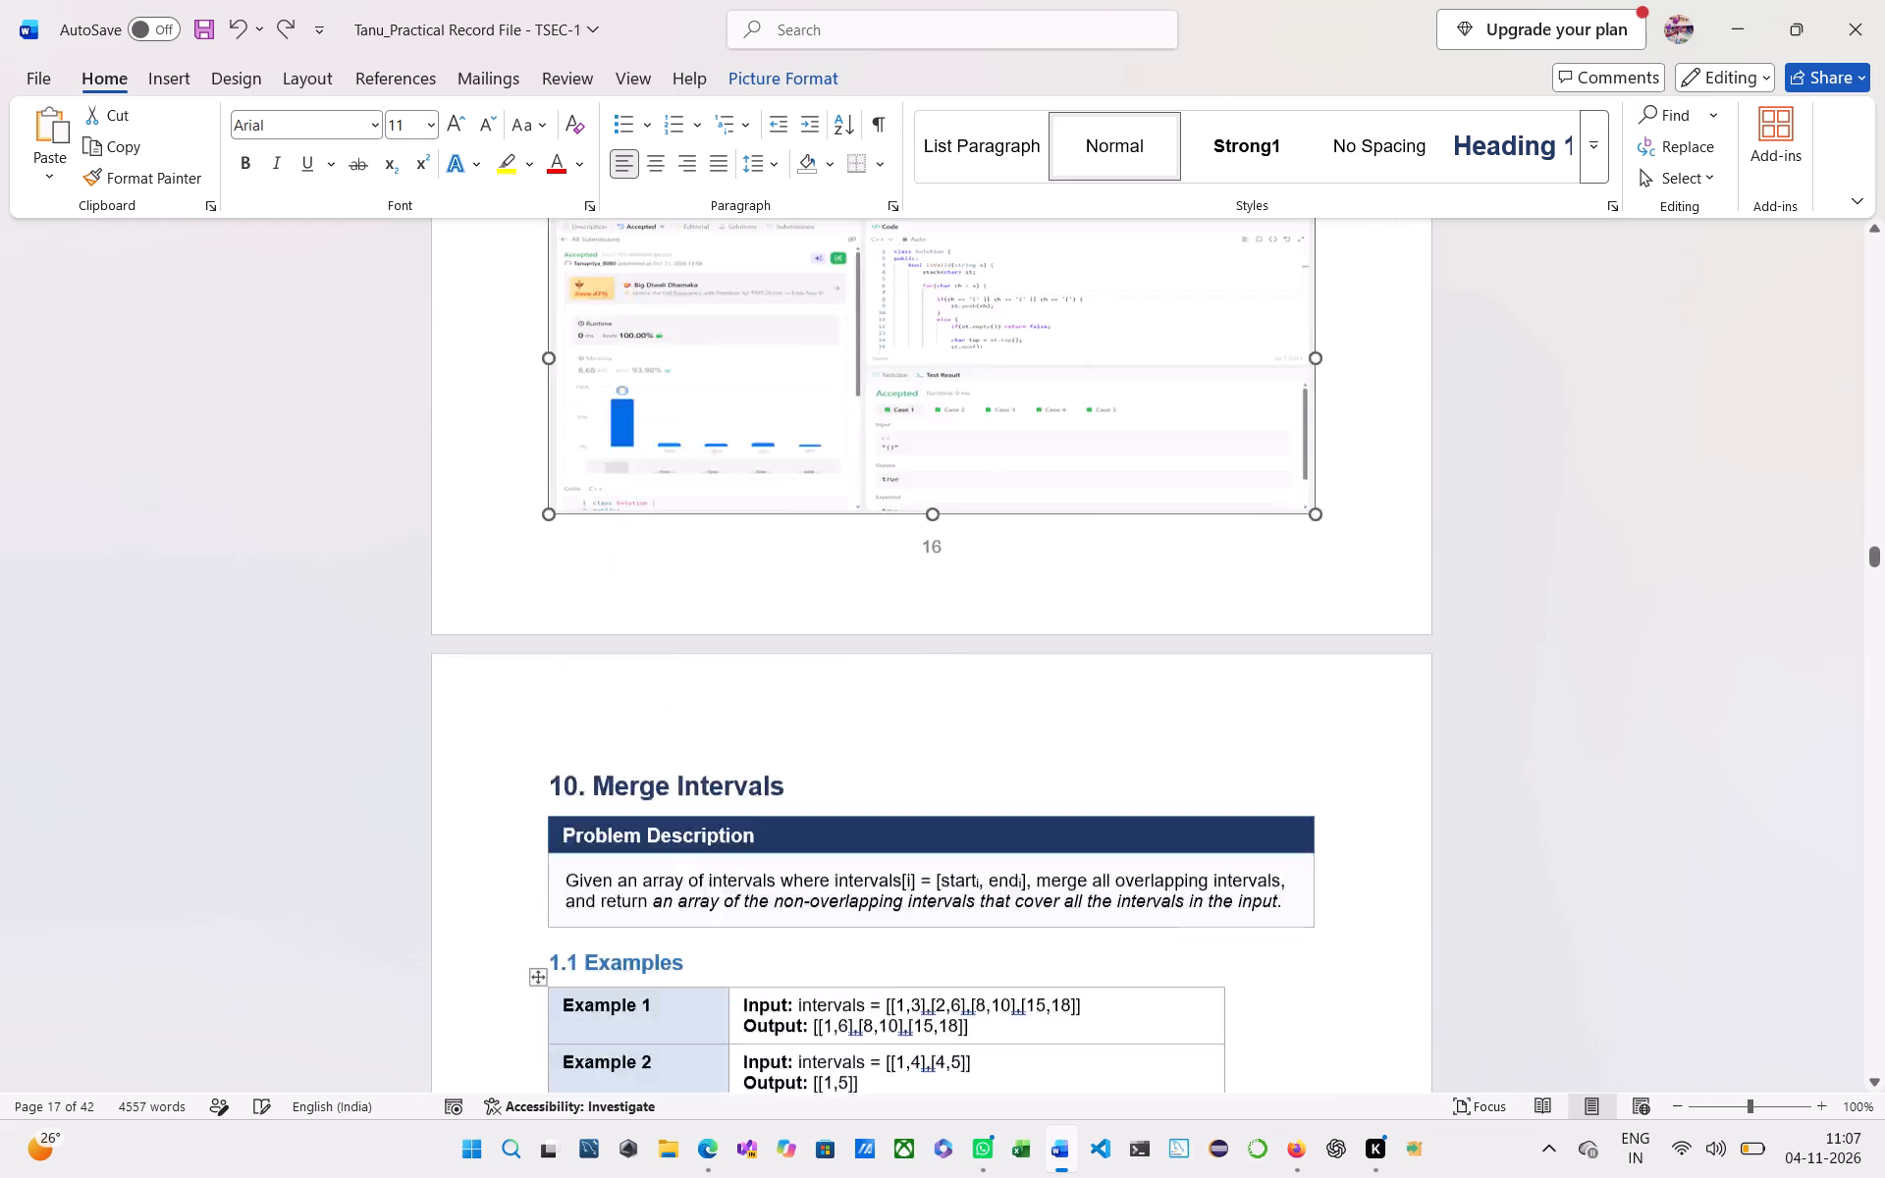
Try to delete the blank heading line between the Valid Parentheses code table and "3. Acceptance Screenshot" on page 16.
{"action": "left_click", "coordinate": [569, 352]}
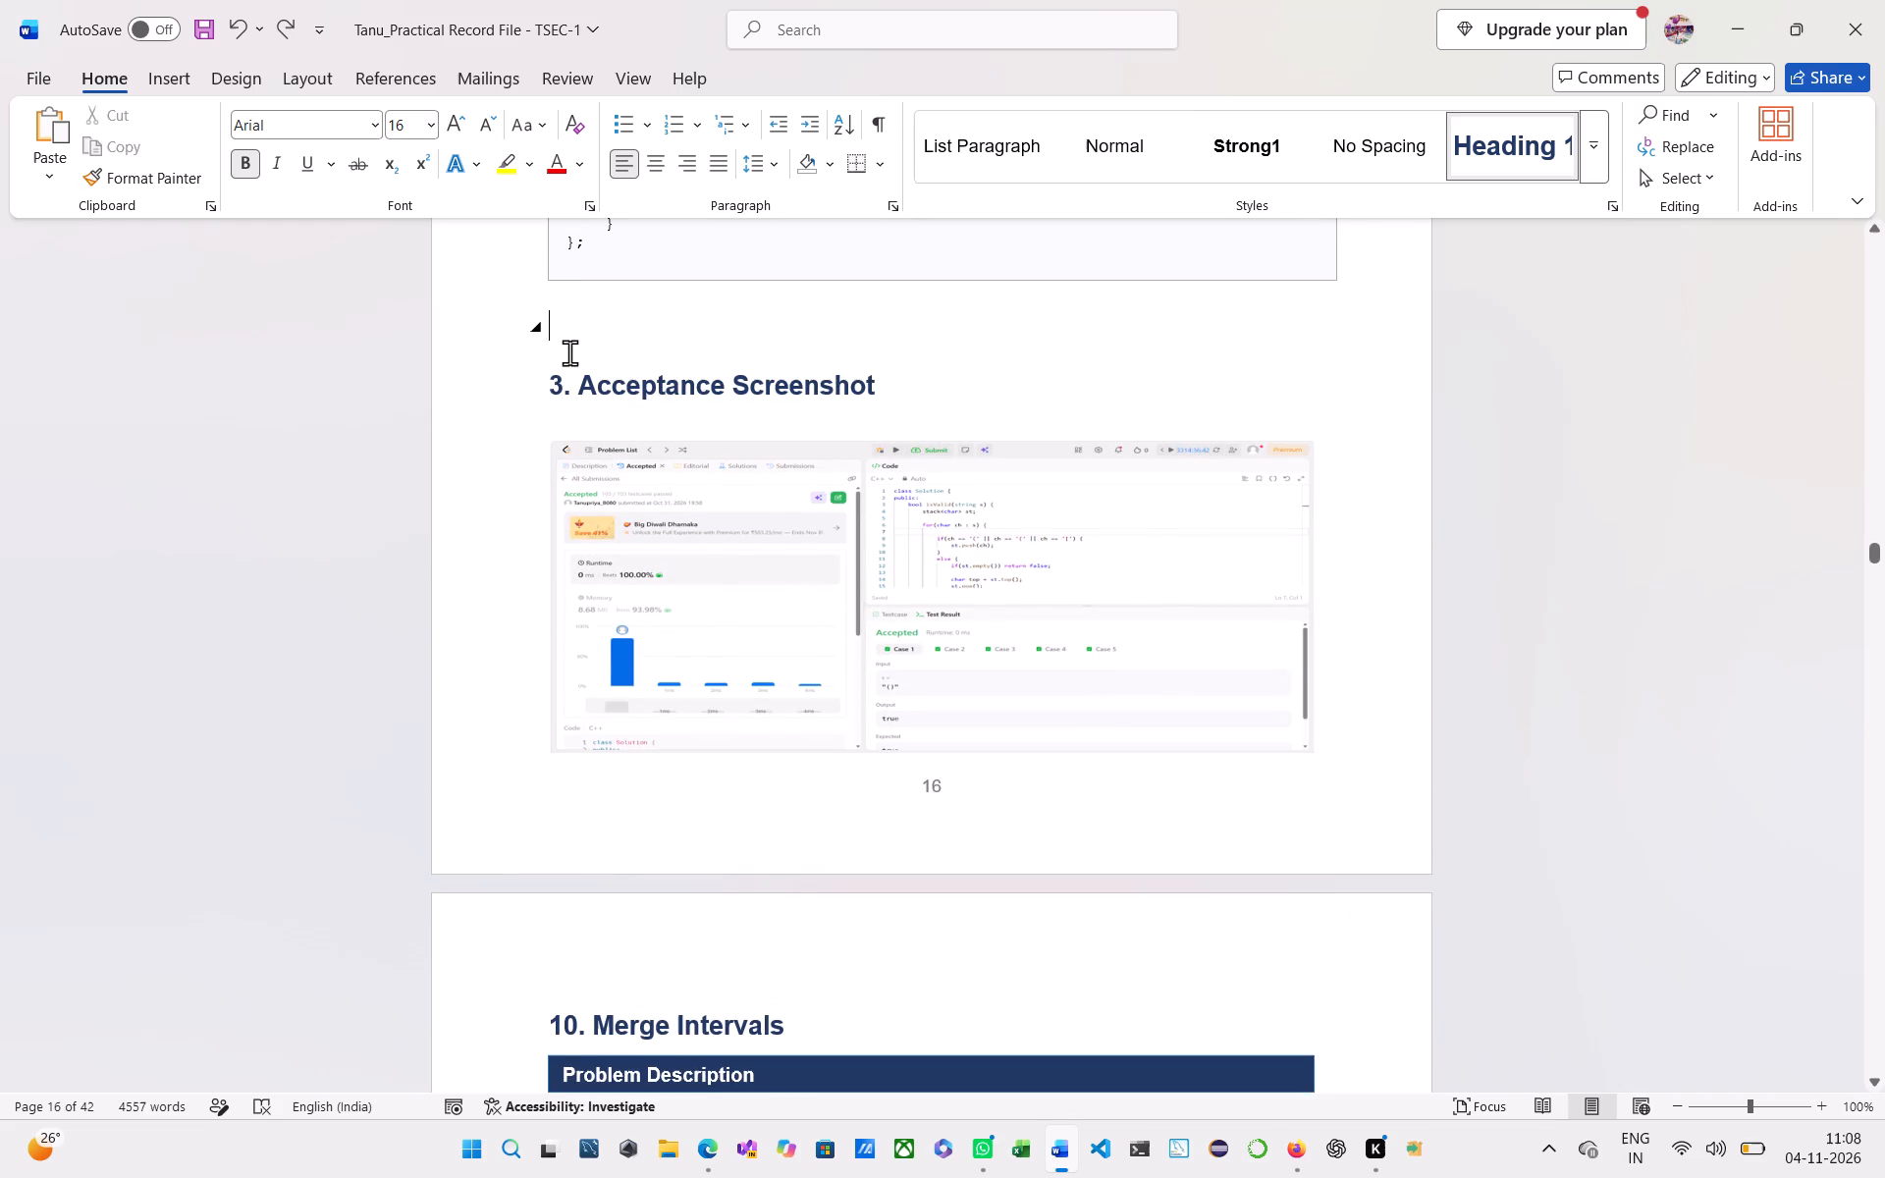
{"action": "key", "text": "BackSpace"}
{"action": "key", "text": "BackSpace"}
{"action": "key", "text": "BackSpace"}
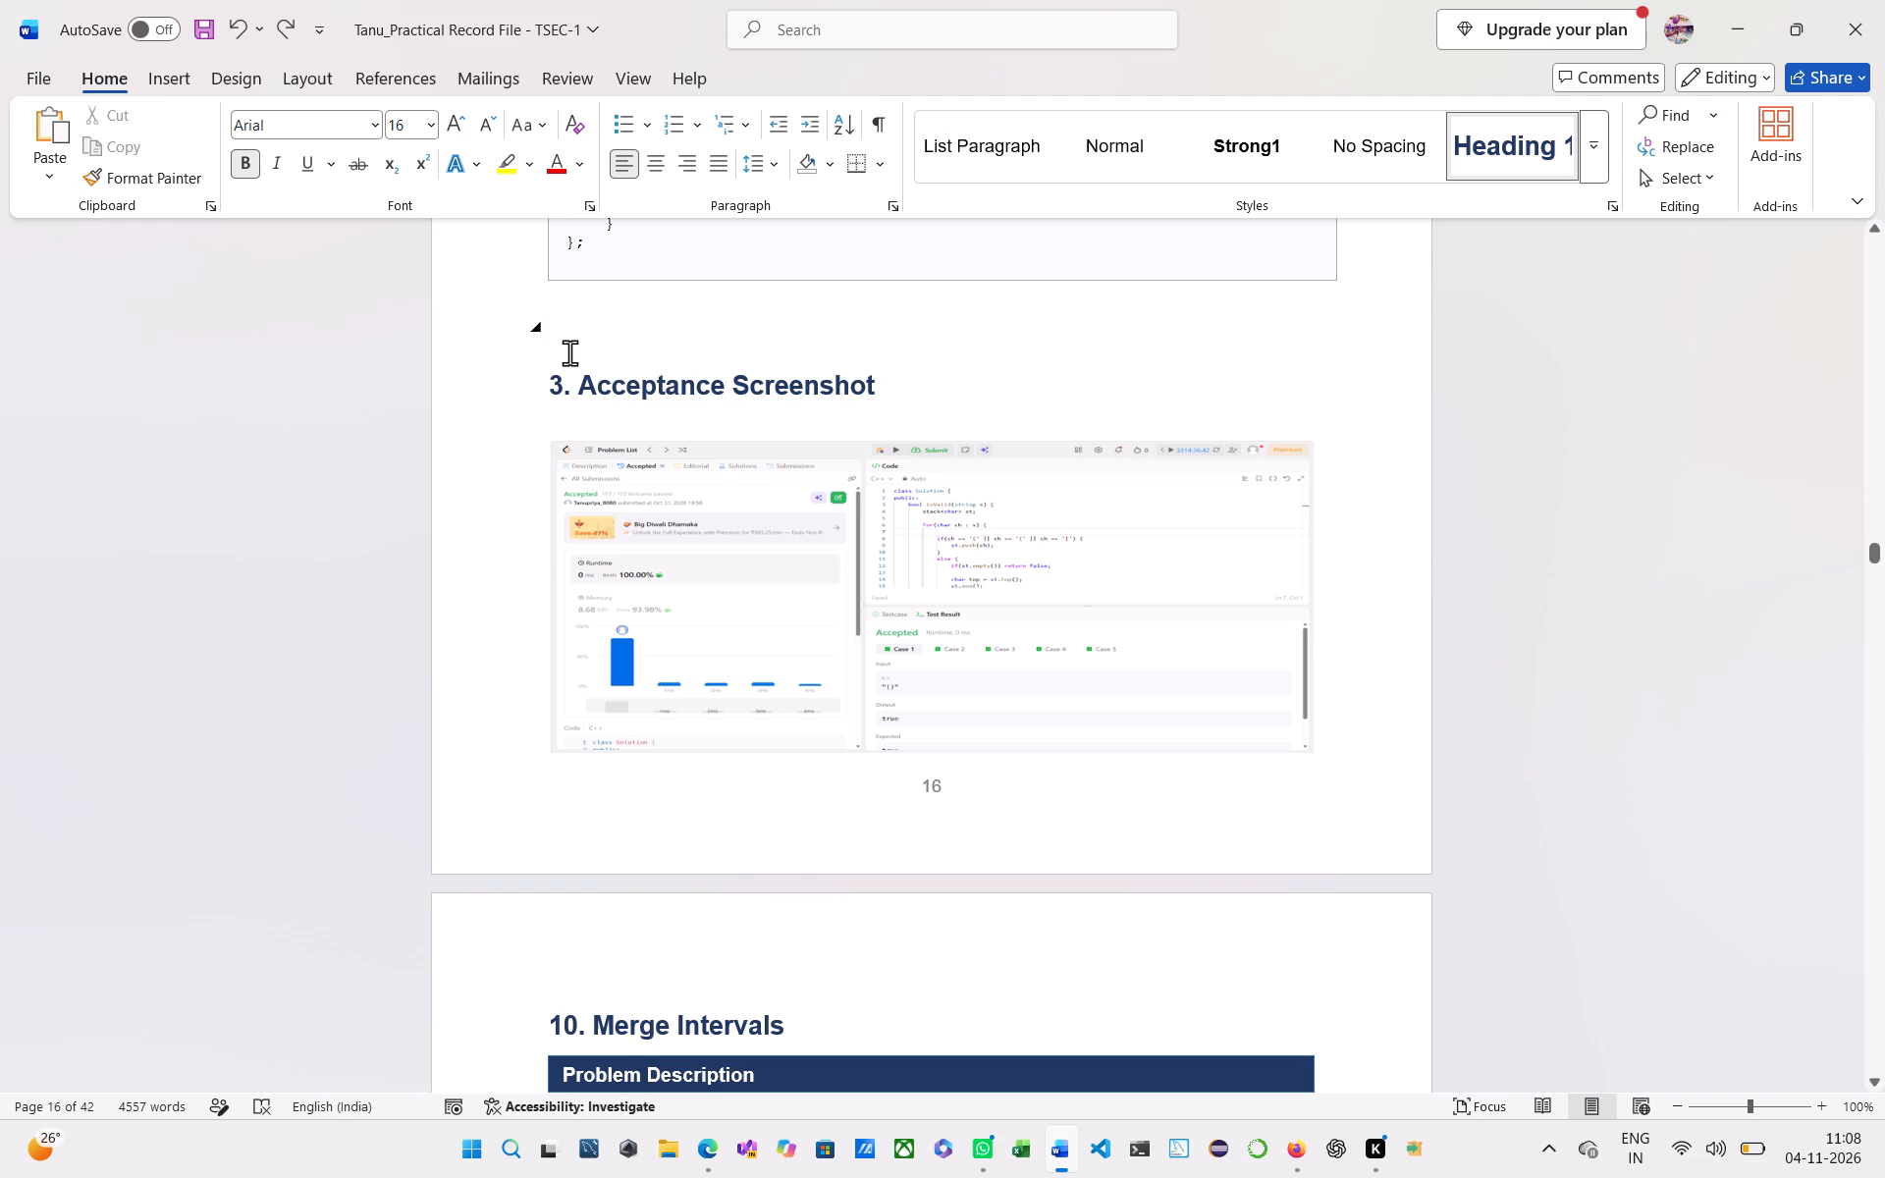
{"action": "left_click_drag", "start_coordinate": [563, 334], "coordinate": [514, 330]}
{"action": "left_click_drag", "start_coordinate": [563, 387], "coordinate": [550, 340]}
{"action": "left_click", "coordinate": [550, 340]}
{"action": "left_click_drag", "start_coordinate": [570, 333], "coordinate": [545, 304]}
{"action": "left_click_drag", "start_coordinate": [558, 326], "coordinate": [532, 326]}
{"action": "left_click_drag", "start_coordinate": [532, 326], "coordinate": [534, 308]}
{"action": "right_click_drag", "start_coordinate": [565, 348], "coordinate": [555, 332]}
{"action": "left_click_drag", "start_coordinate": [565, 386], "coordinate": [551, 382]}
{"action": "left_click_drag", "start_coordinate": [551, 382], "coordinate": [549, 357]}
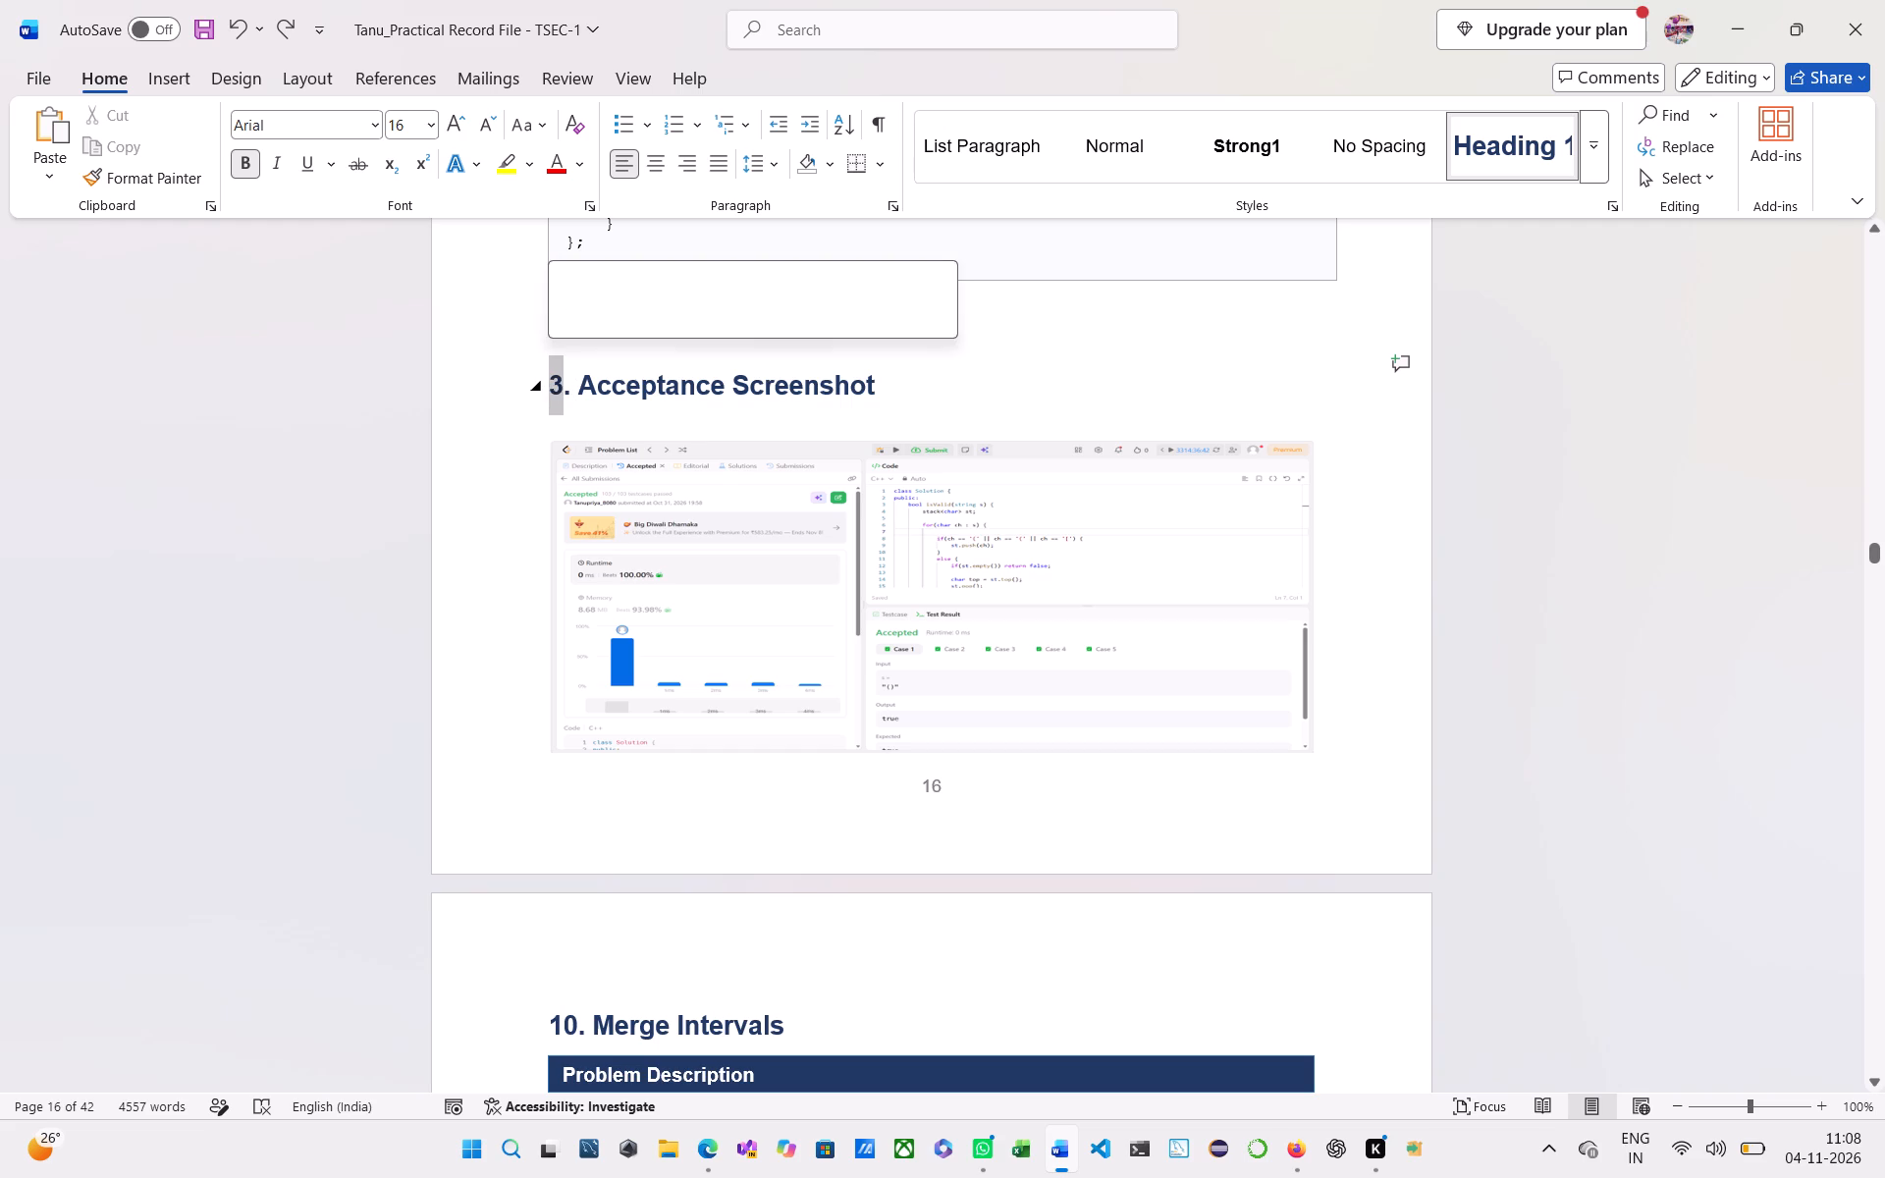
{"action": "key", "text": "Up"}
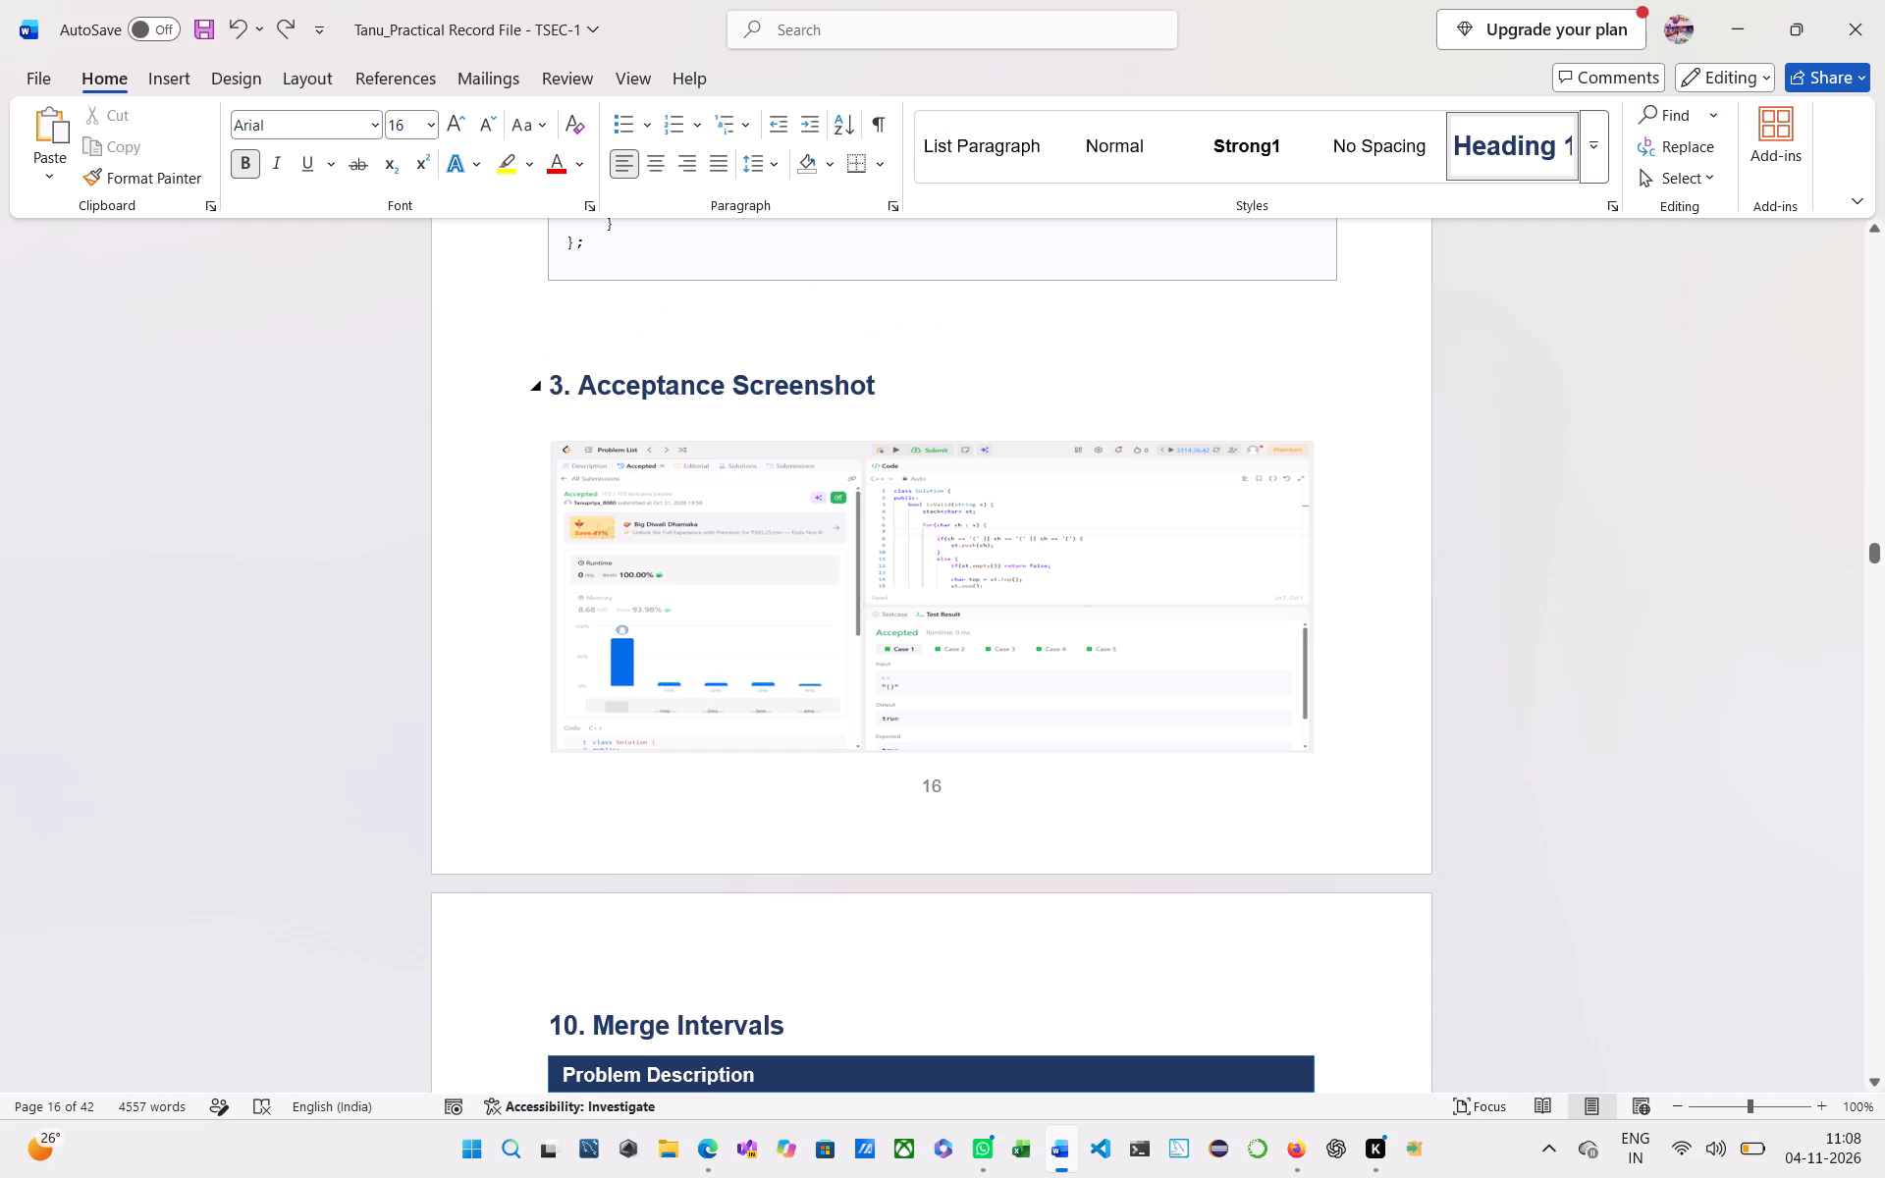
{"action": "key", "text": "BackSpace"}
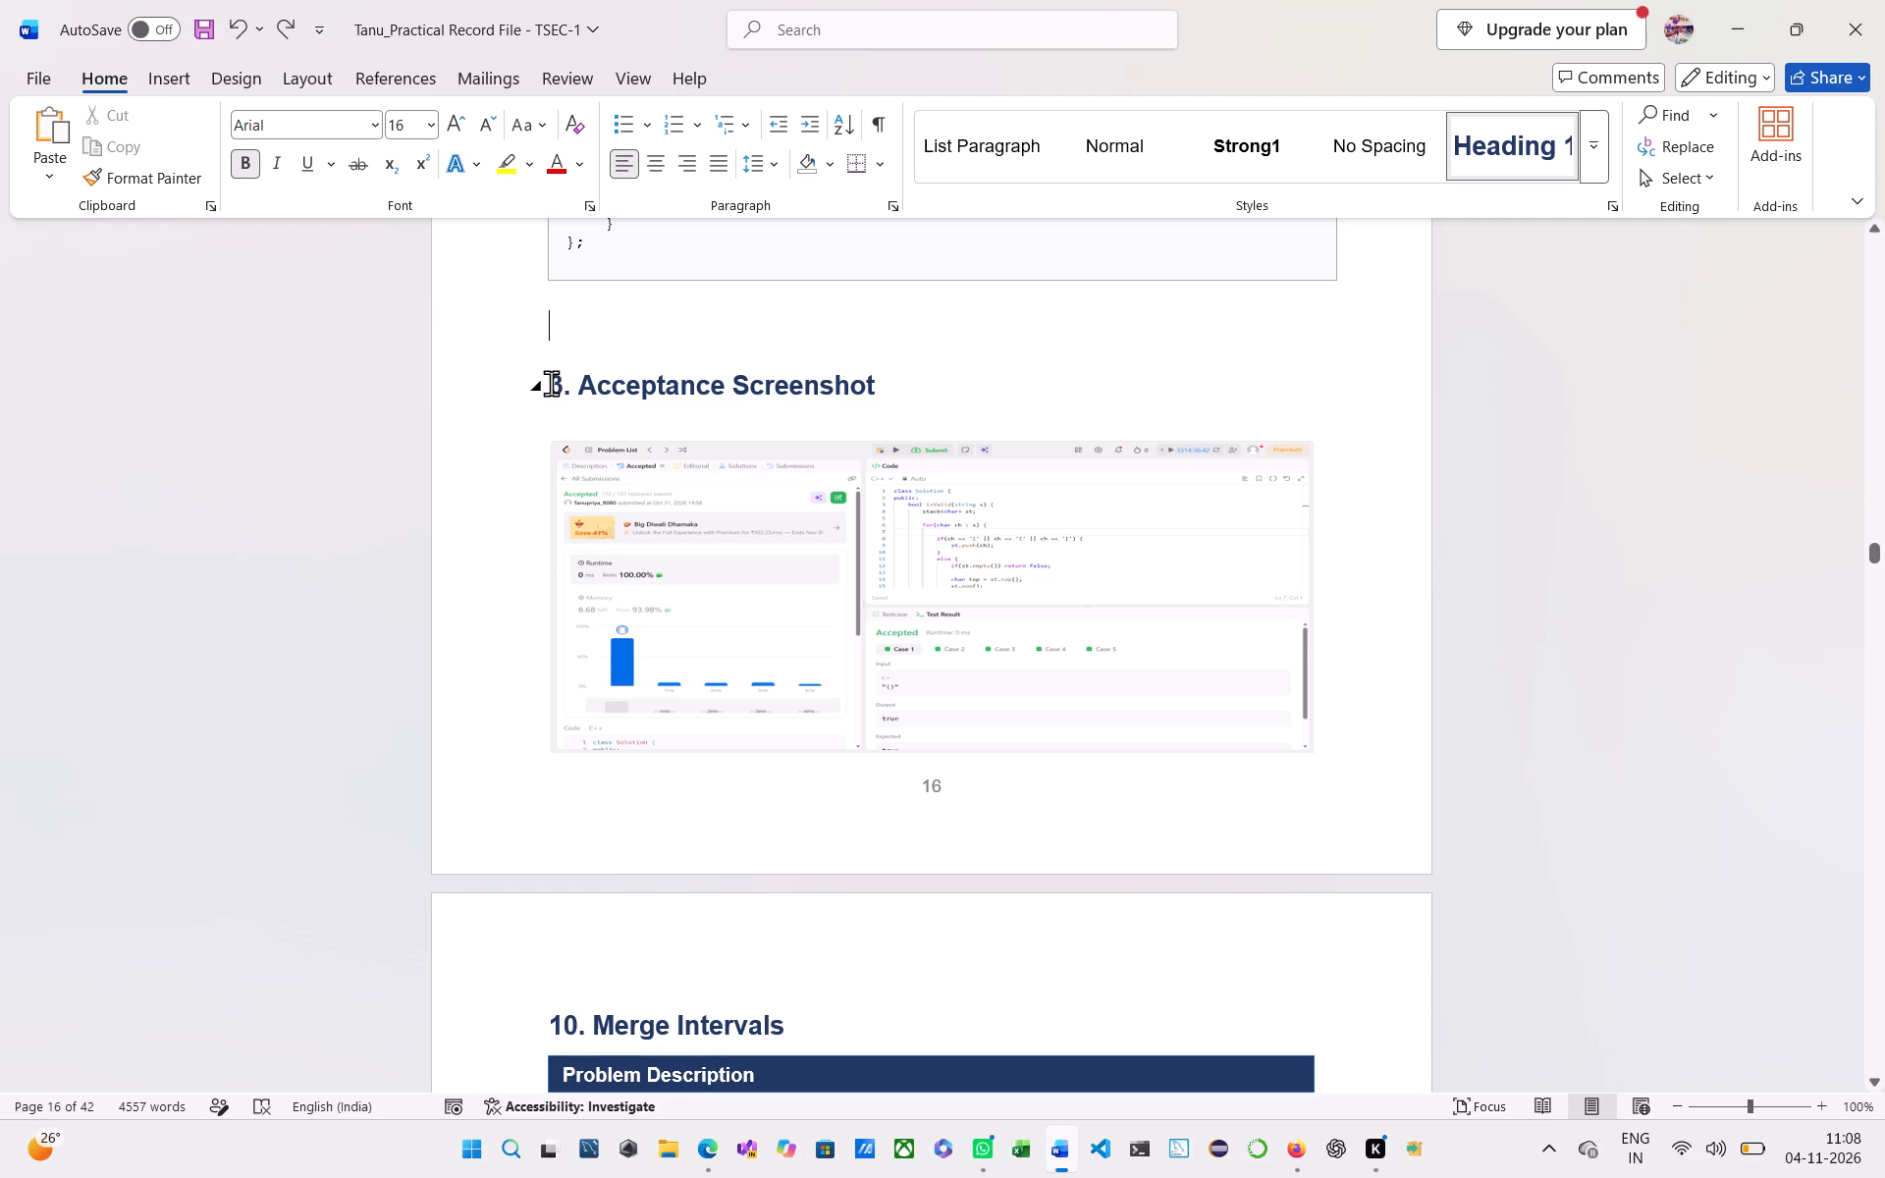
Select the blank heading line directly above the Valid Parentheses "3. Acceptance Screenshot" heading and delete it.
{"action": "left_click", "coordinate": [559, 389]}
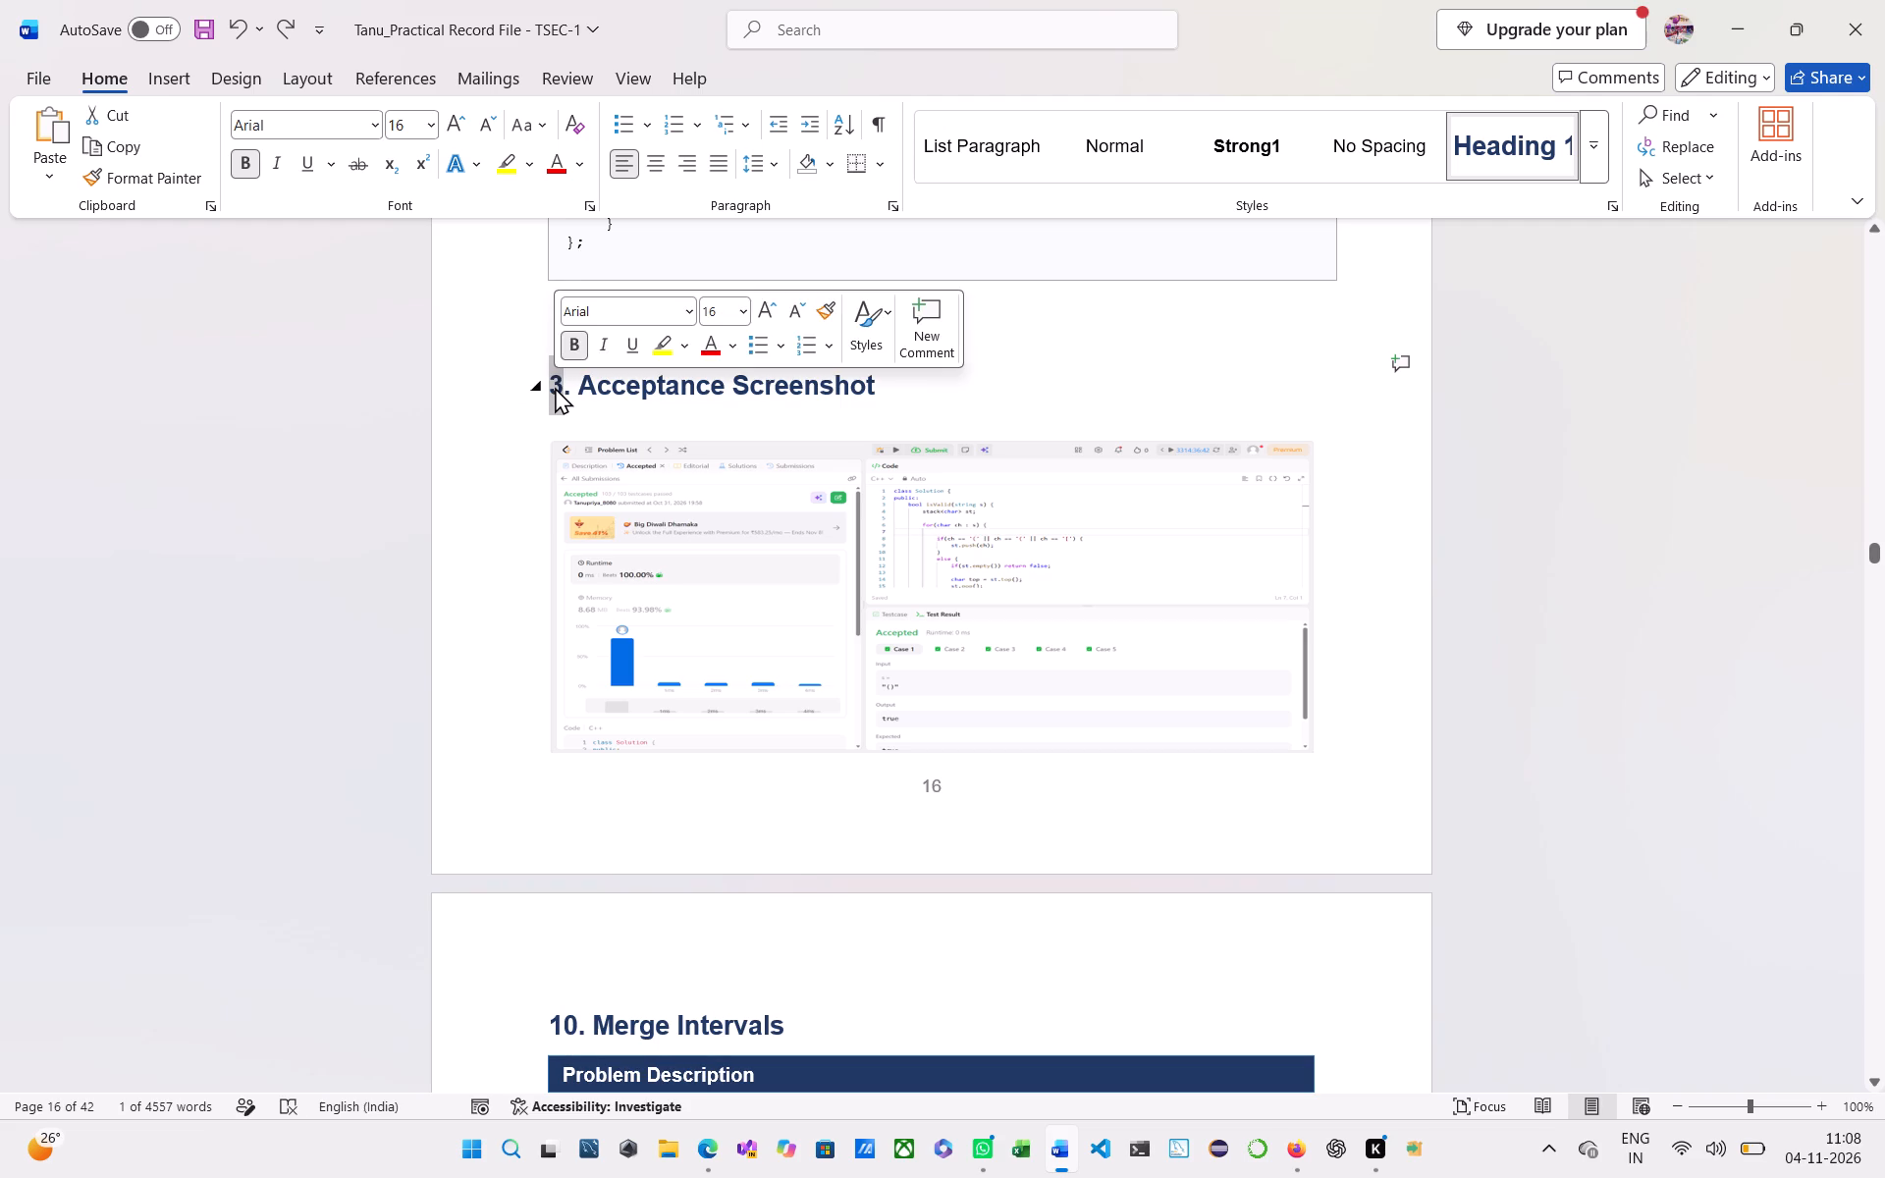
{"action": "left_click", "coordinate": [555, 387]}
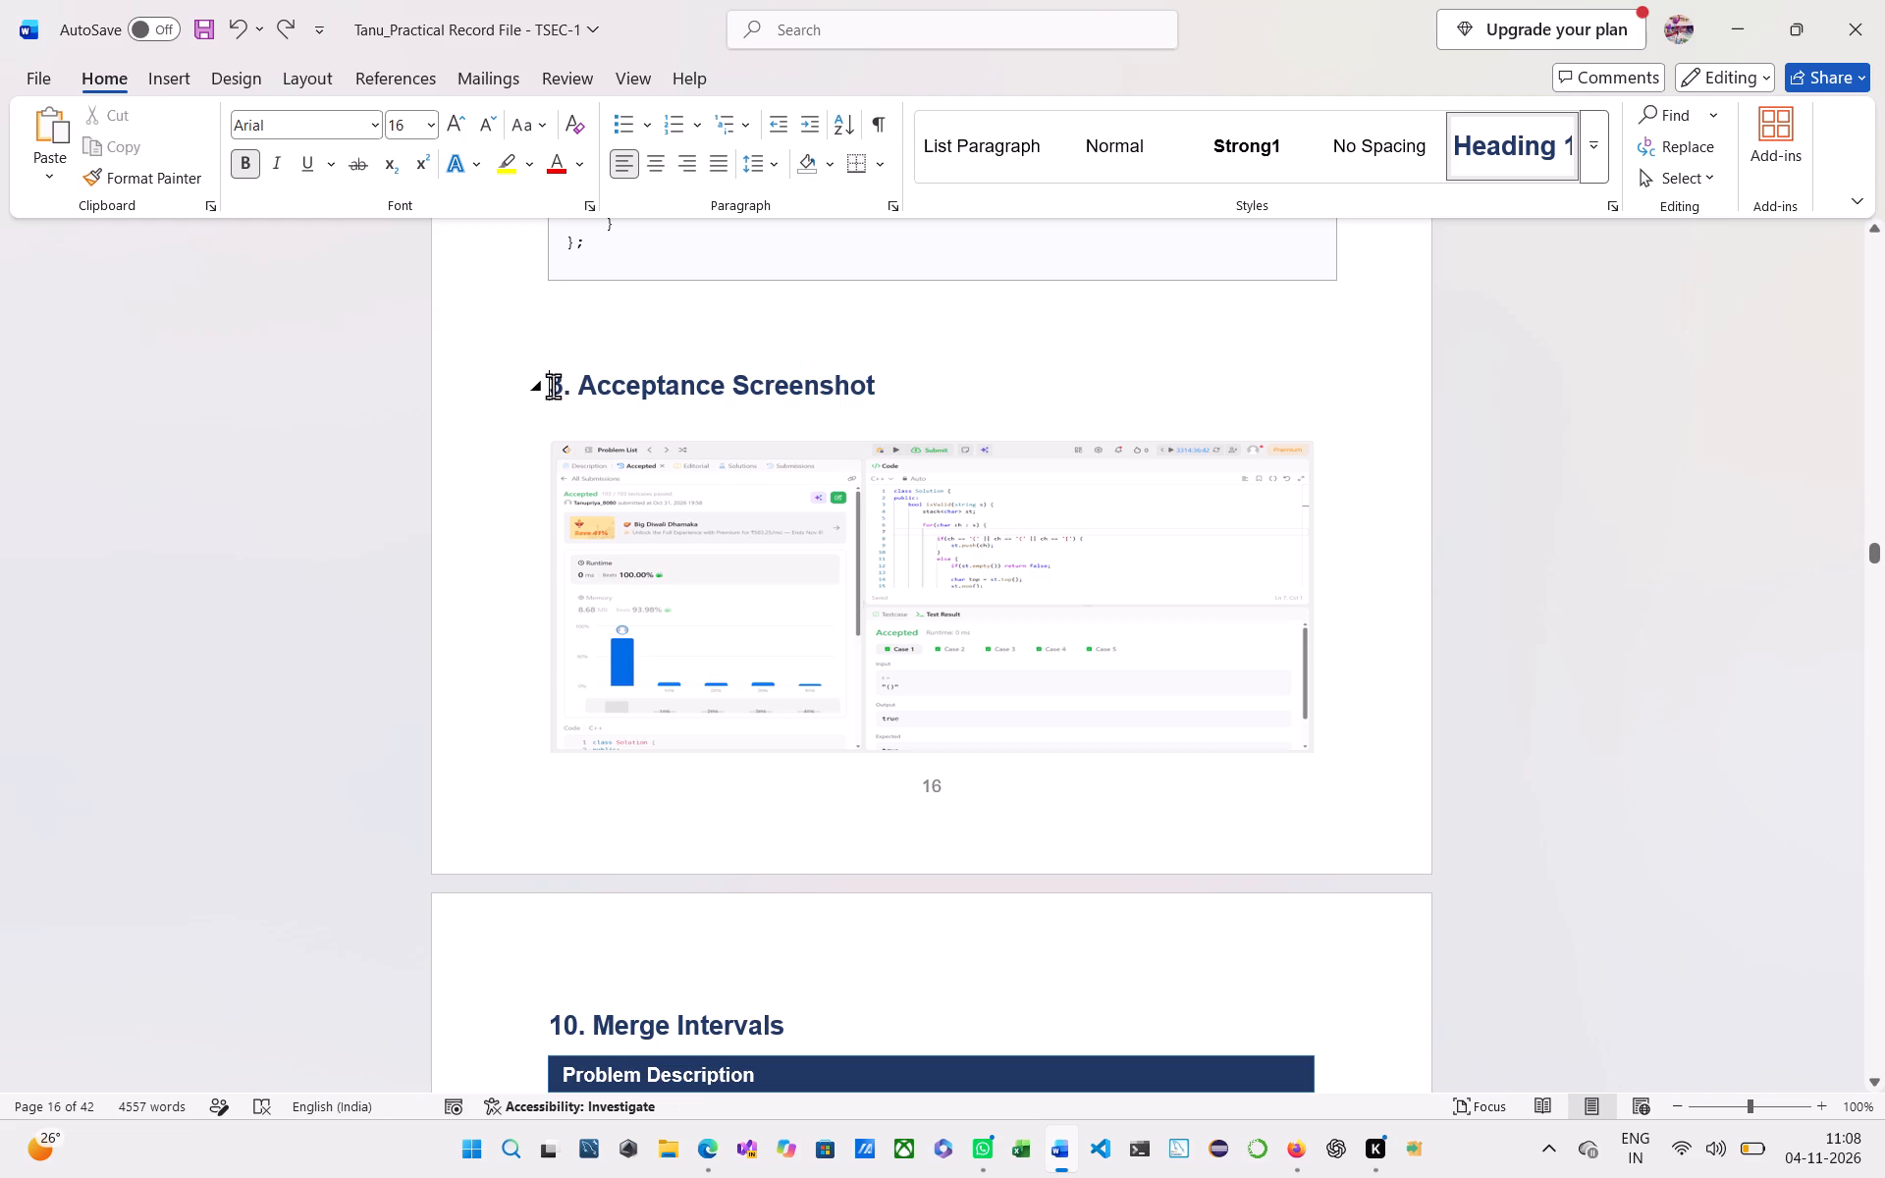
{"action": "left_click_drag", "start_coordinate": [553, 386], "coordinate": [547, 347]}
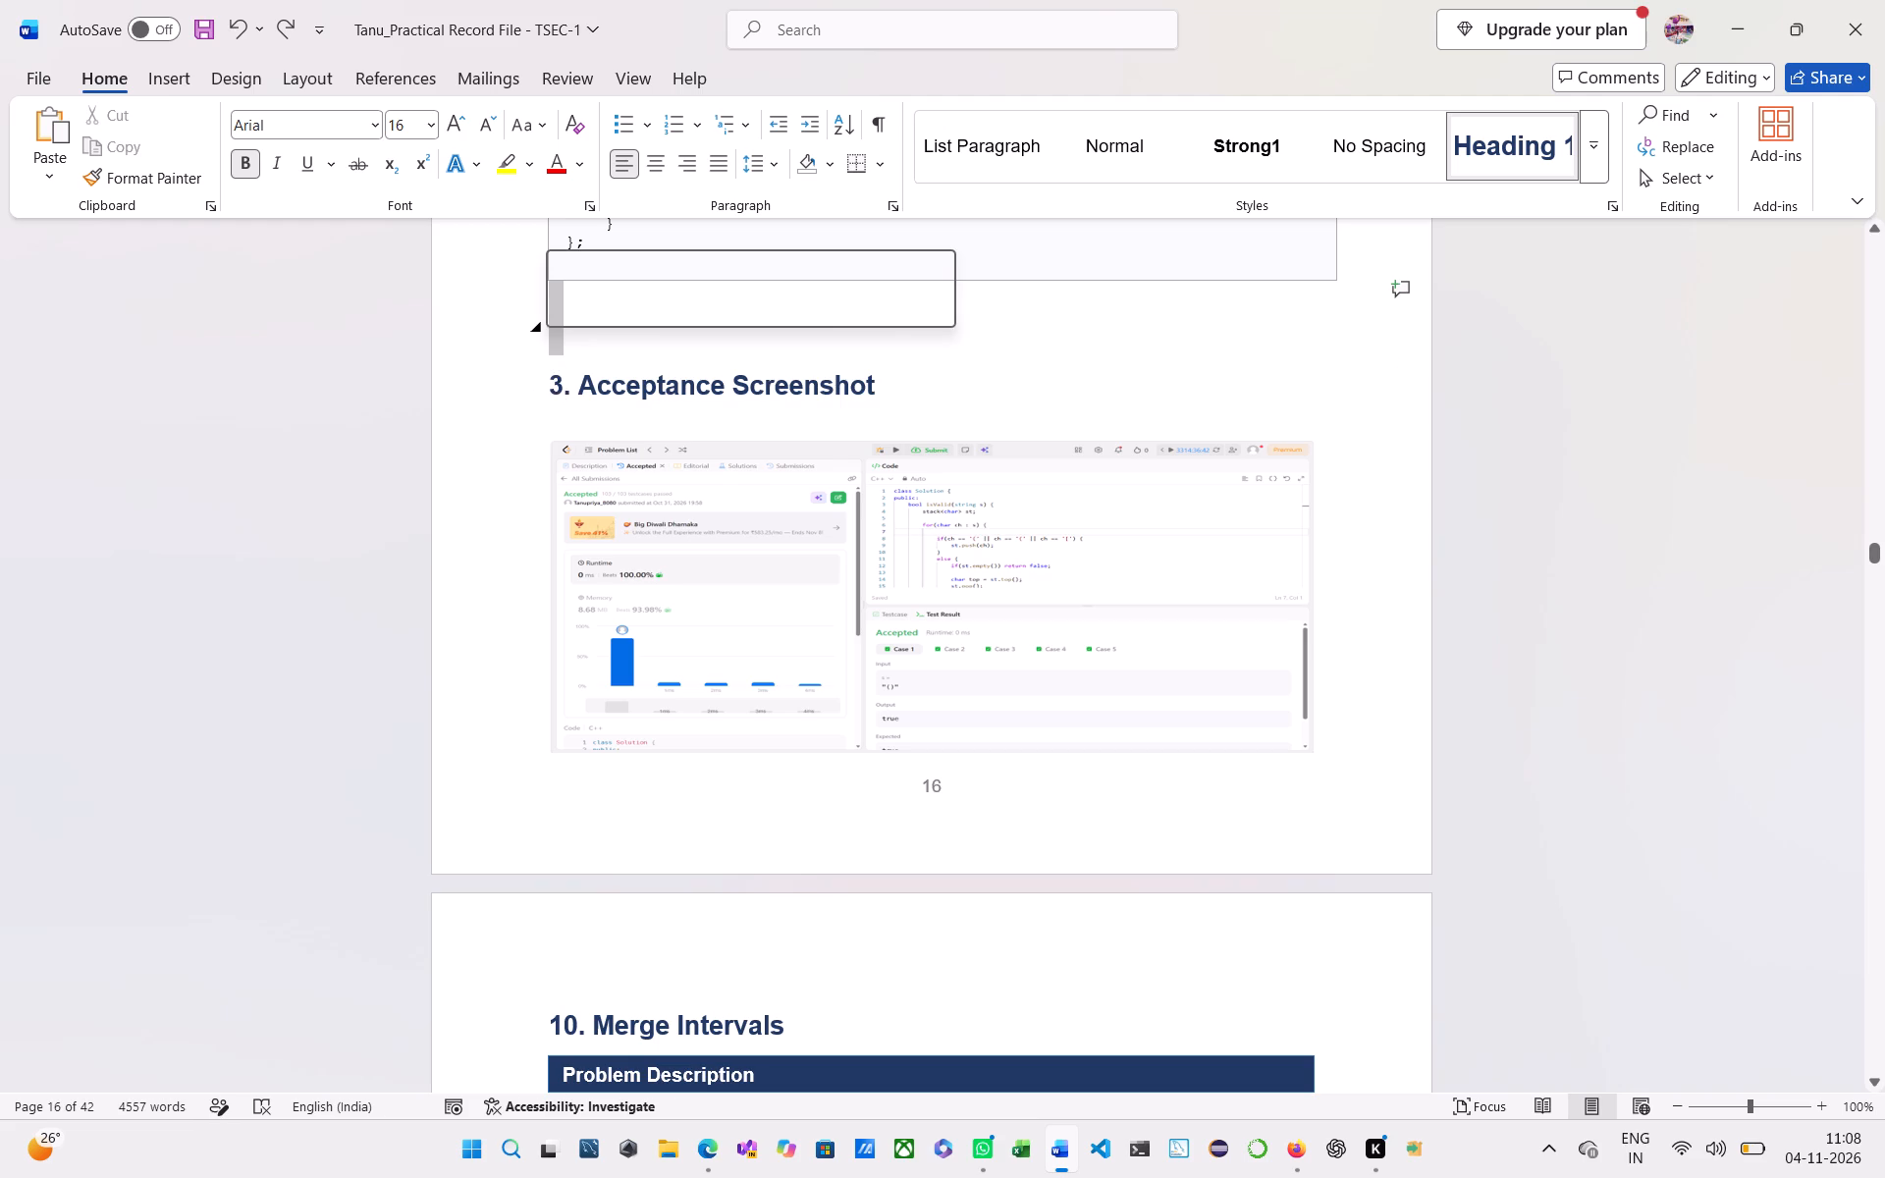
{"action": "key", "text": "BackSpace"}
Increase the height of the Valid Parentheses acceptance screenshot to fill the rest of page 16, pushing "10. Merge Intervals" onto page 17.
{"action": "scroll", "coordinate": [739, 445], "scroll_direction": "down", "scroll_amount": 1}
{"action": "left_click", "coordinate": [948, 573]}
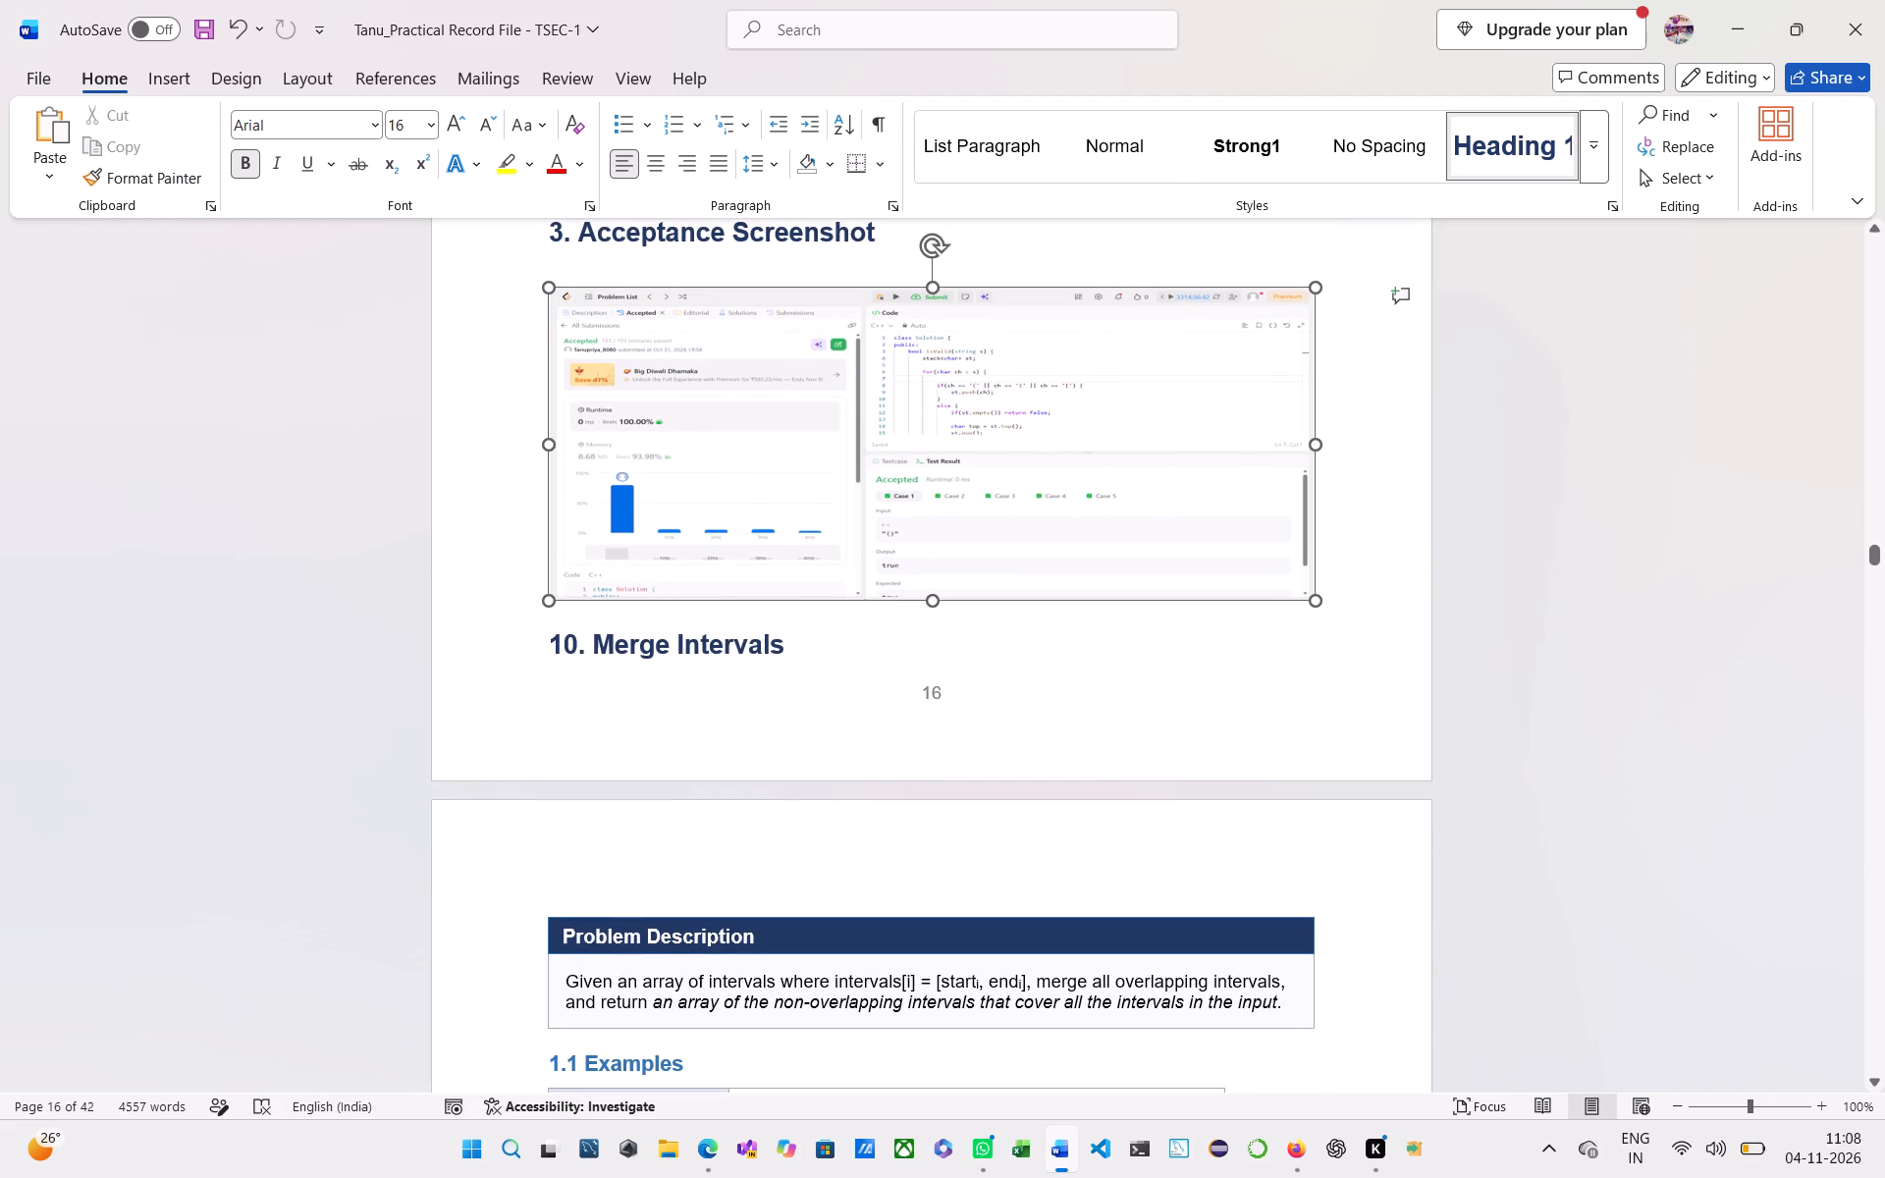
{"action": "left_click_drag", "start_coordinate": [933, 599], "coordinate": [940, 648]}
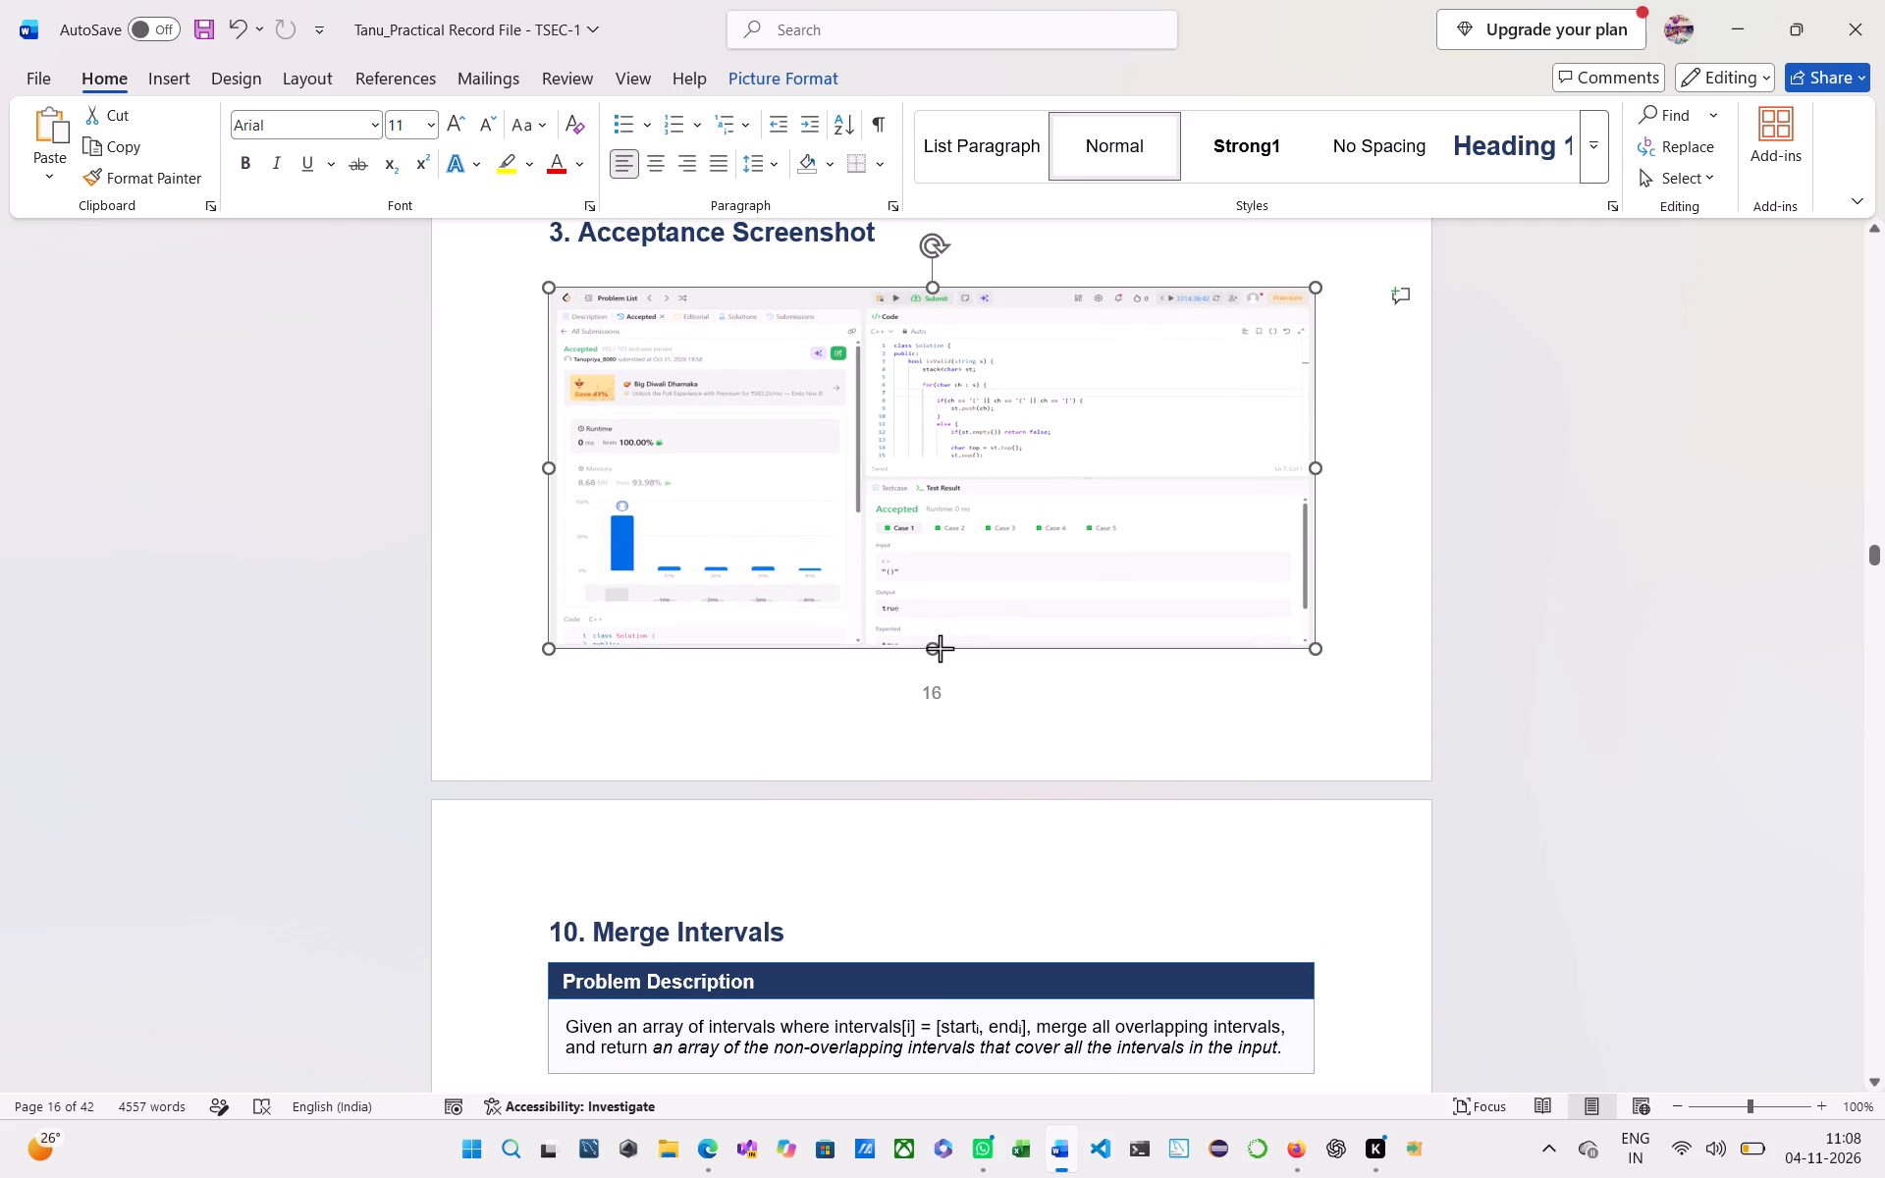
{"action": "left_click_drag", "start_coordinate": [940, 648], "coordinate": [938, 642]}
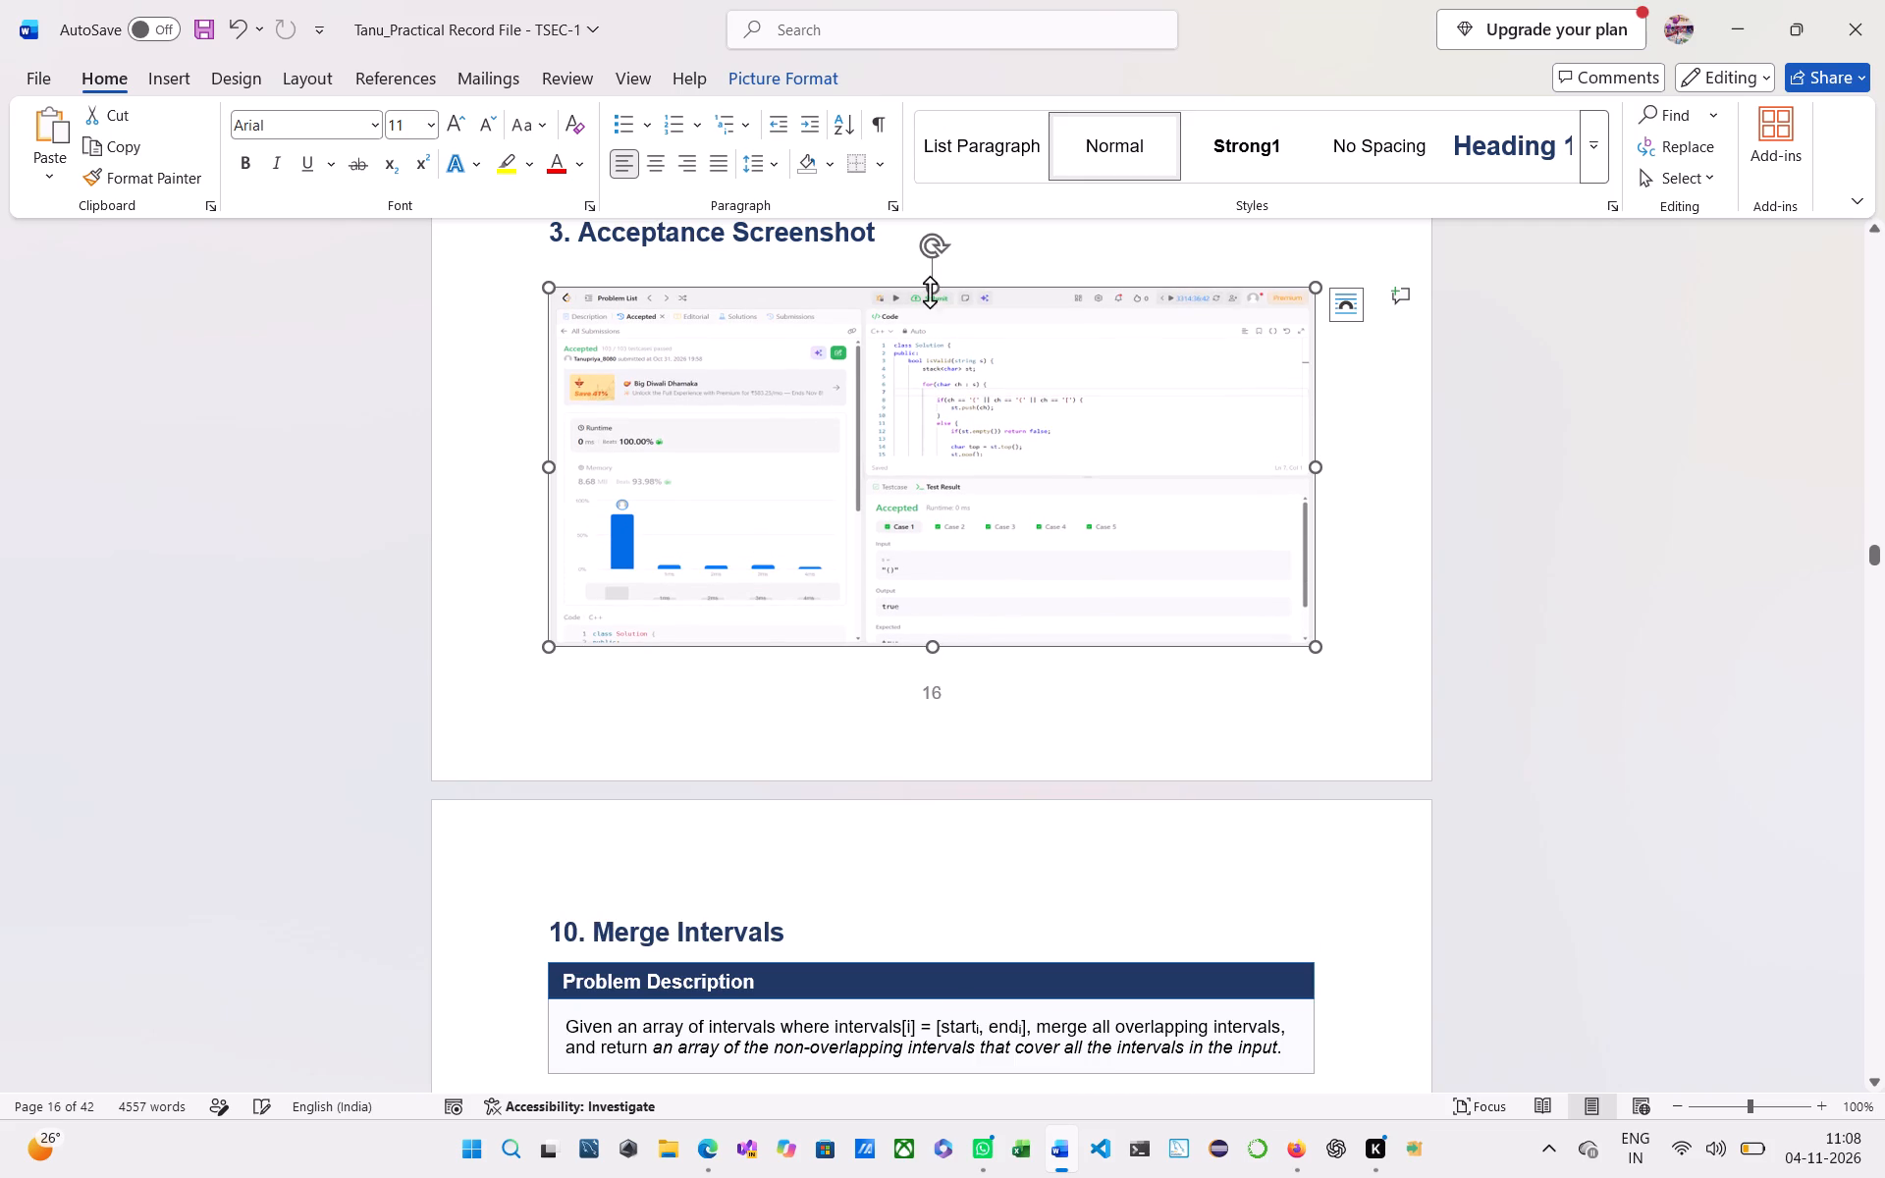
{"action": "left_click", "coordinate": [933, 283]}
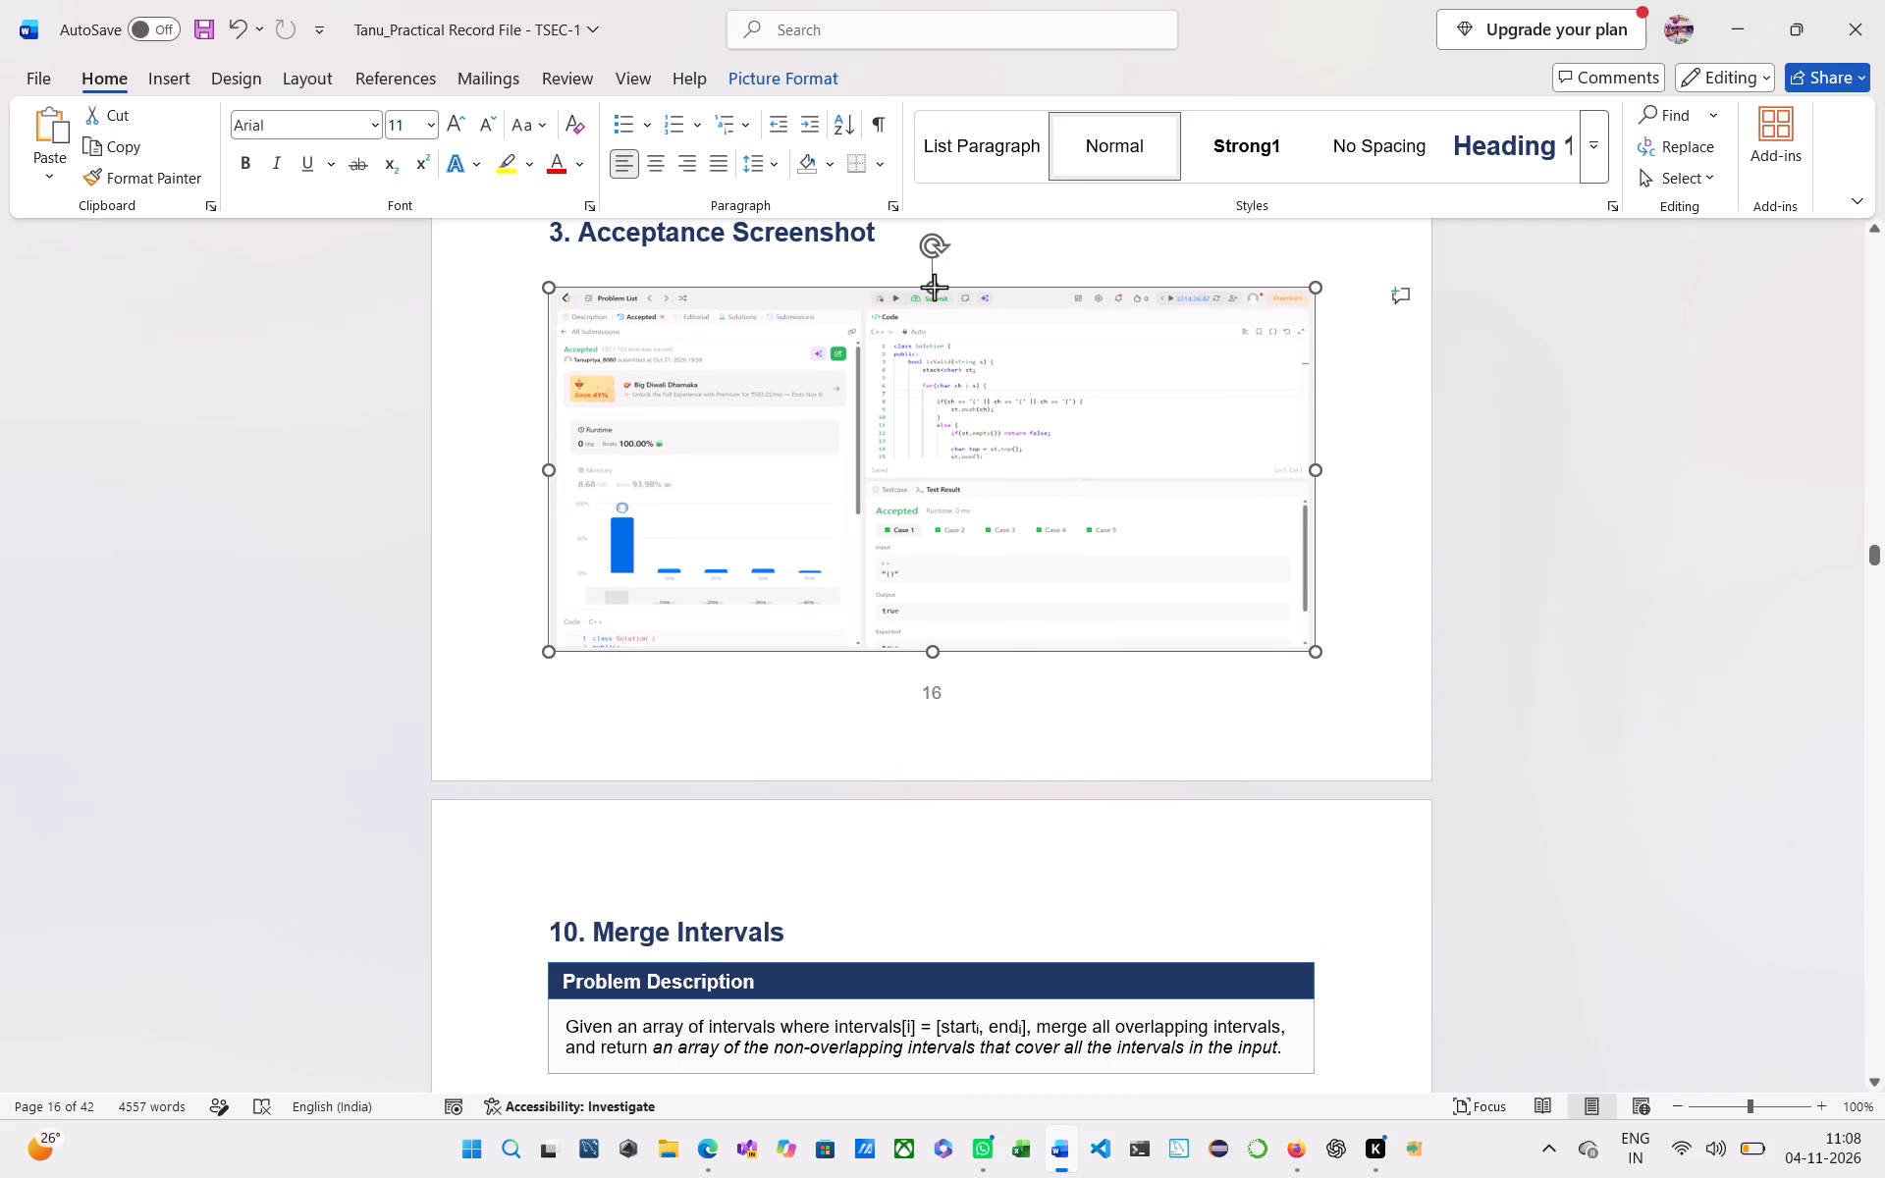
Adjust the height of the Linked List Cycle acceptance screenshot so it sits below its heading and fills the rest of page 19.
{"action": "scroll", "coordinate": [947, 635], "scroll_direction": "down", "scroll_amount": 2}
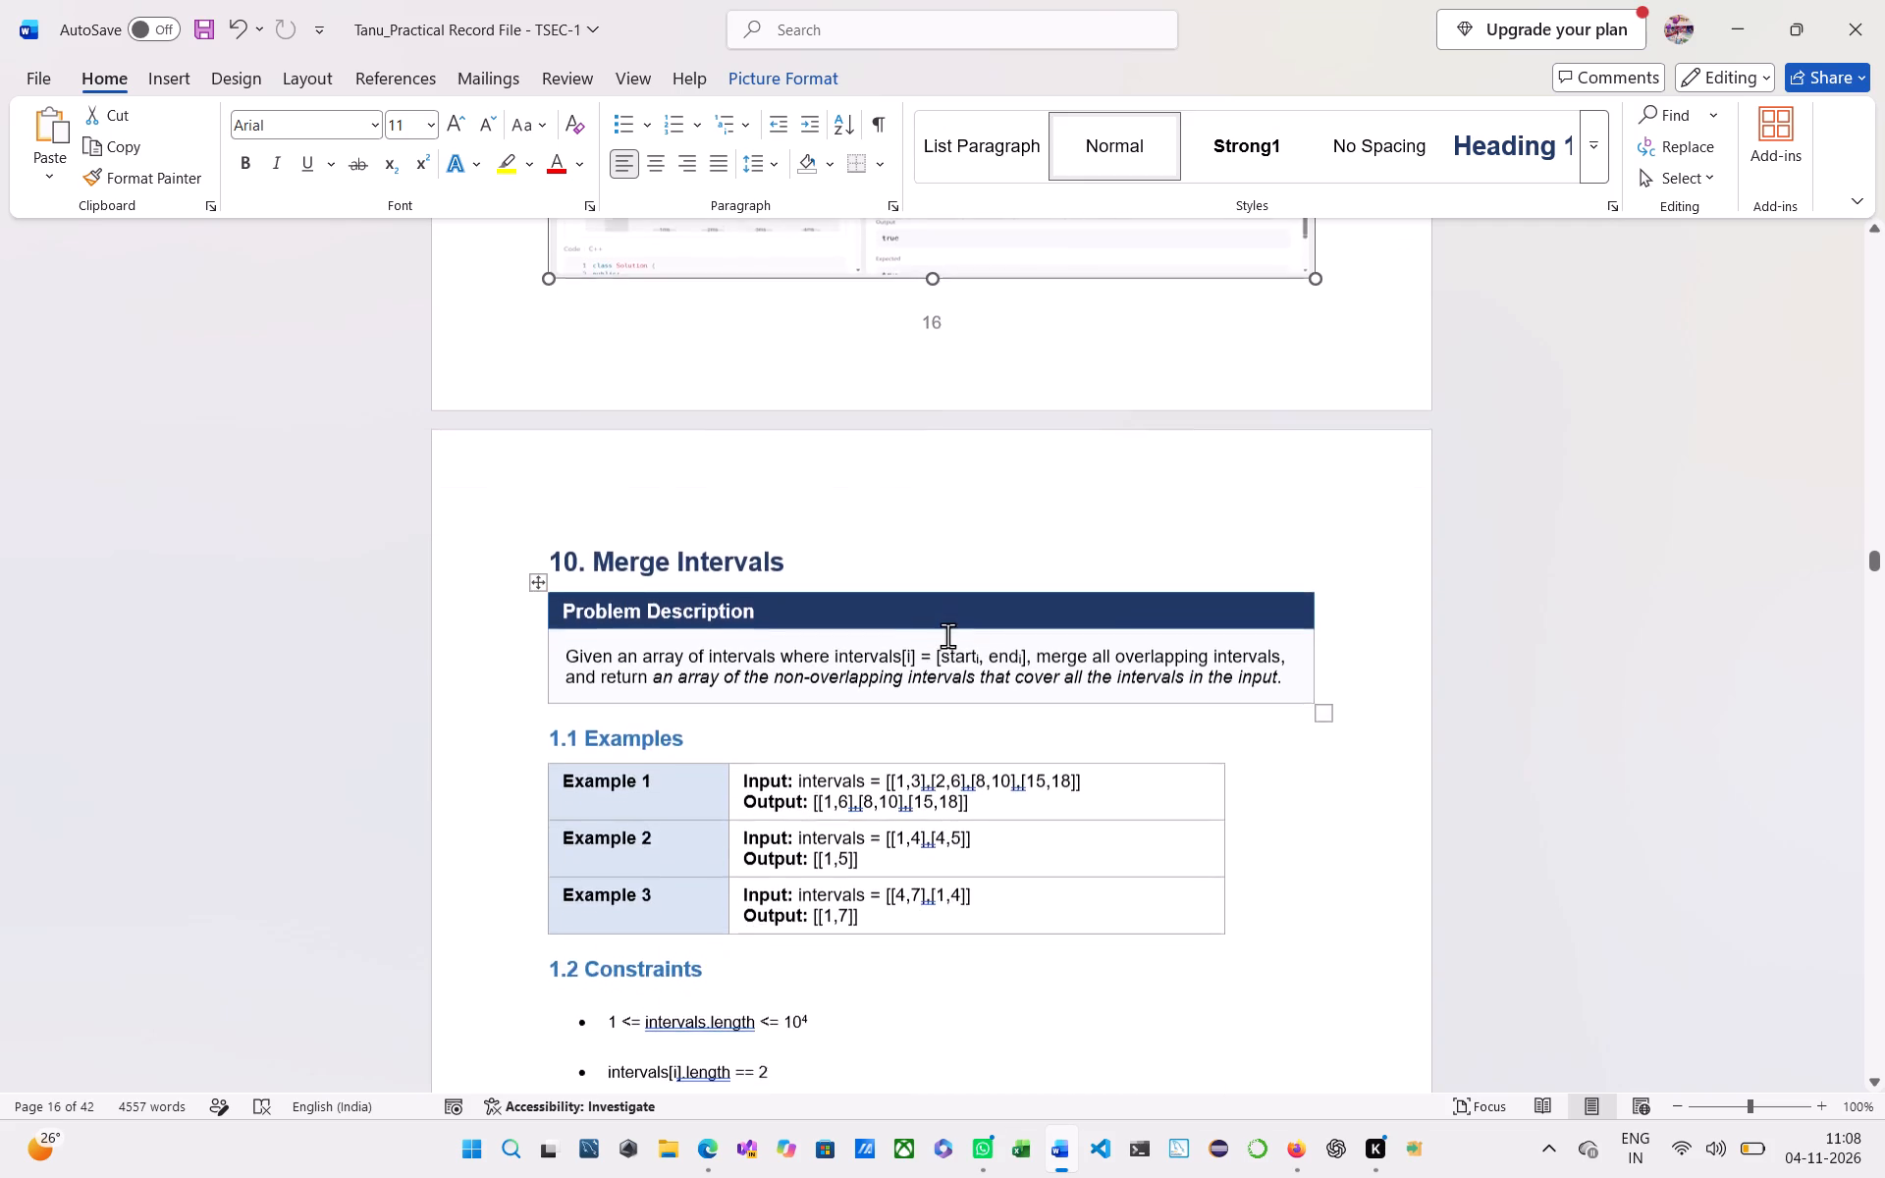
{"action": "scroll", "coordinate": [947, 635], "scroll_direction": "down", "scroll_amount": 4}
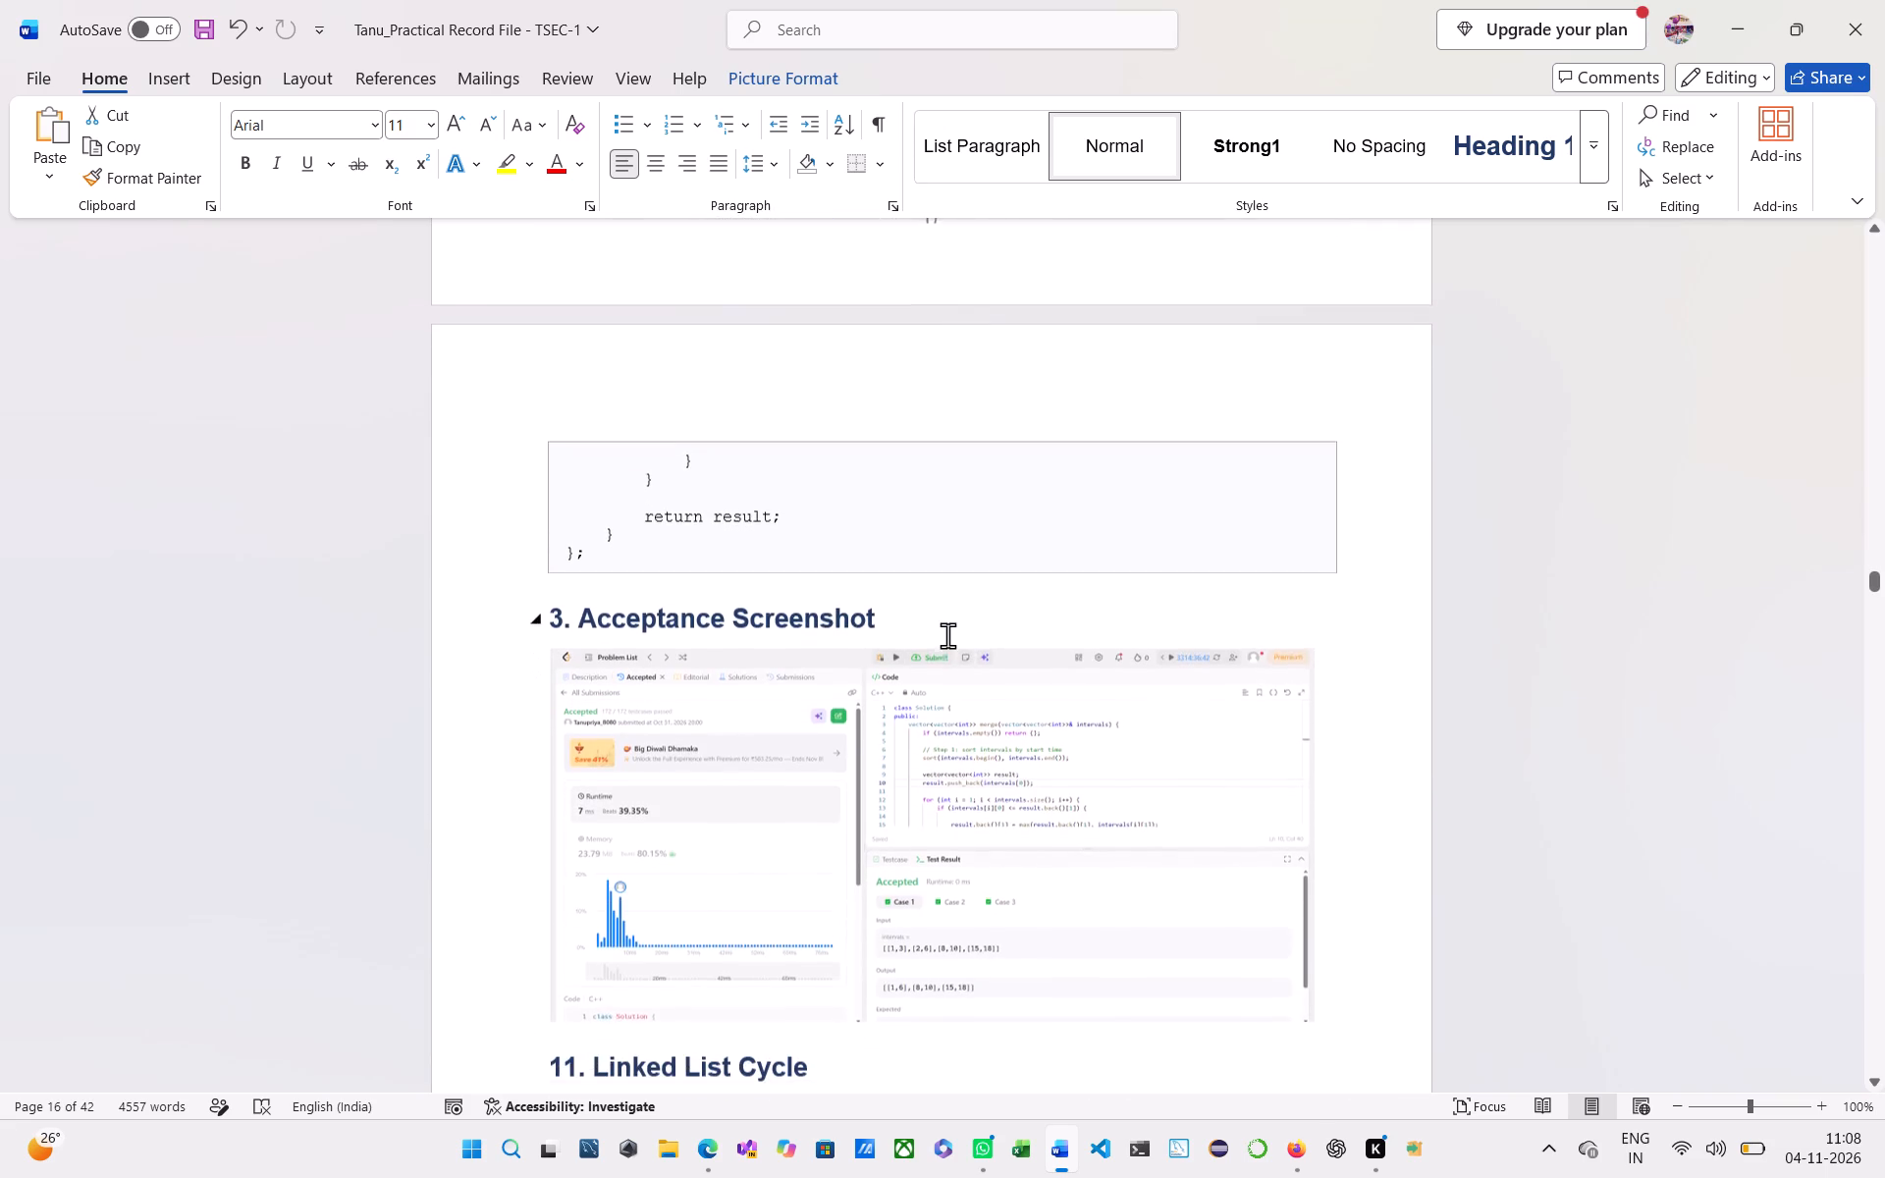
{"action": "scroll", "coordinate": [947, 635], "scroll_direction": "down", "scroll_amount": 4}
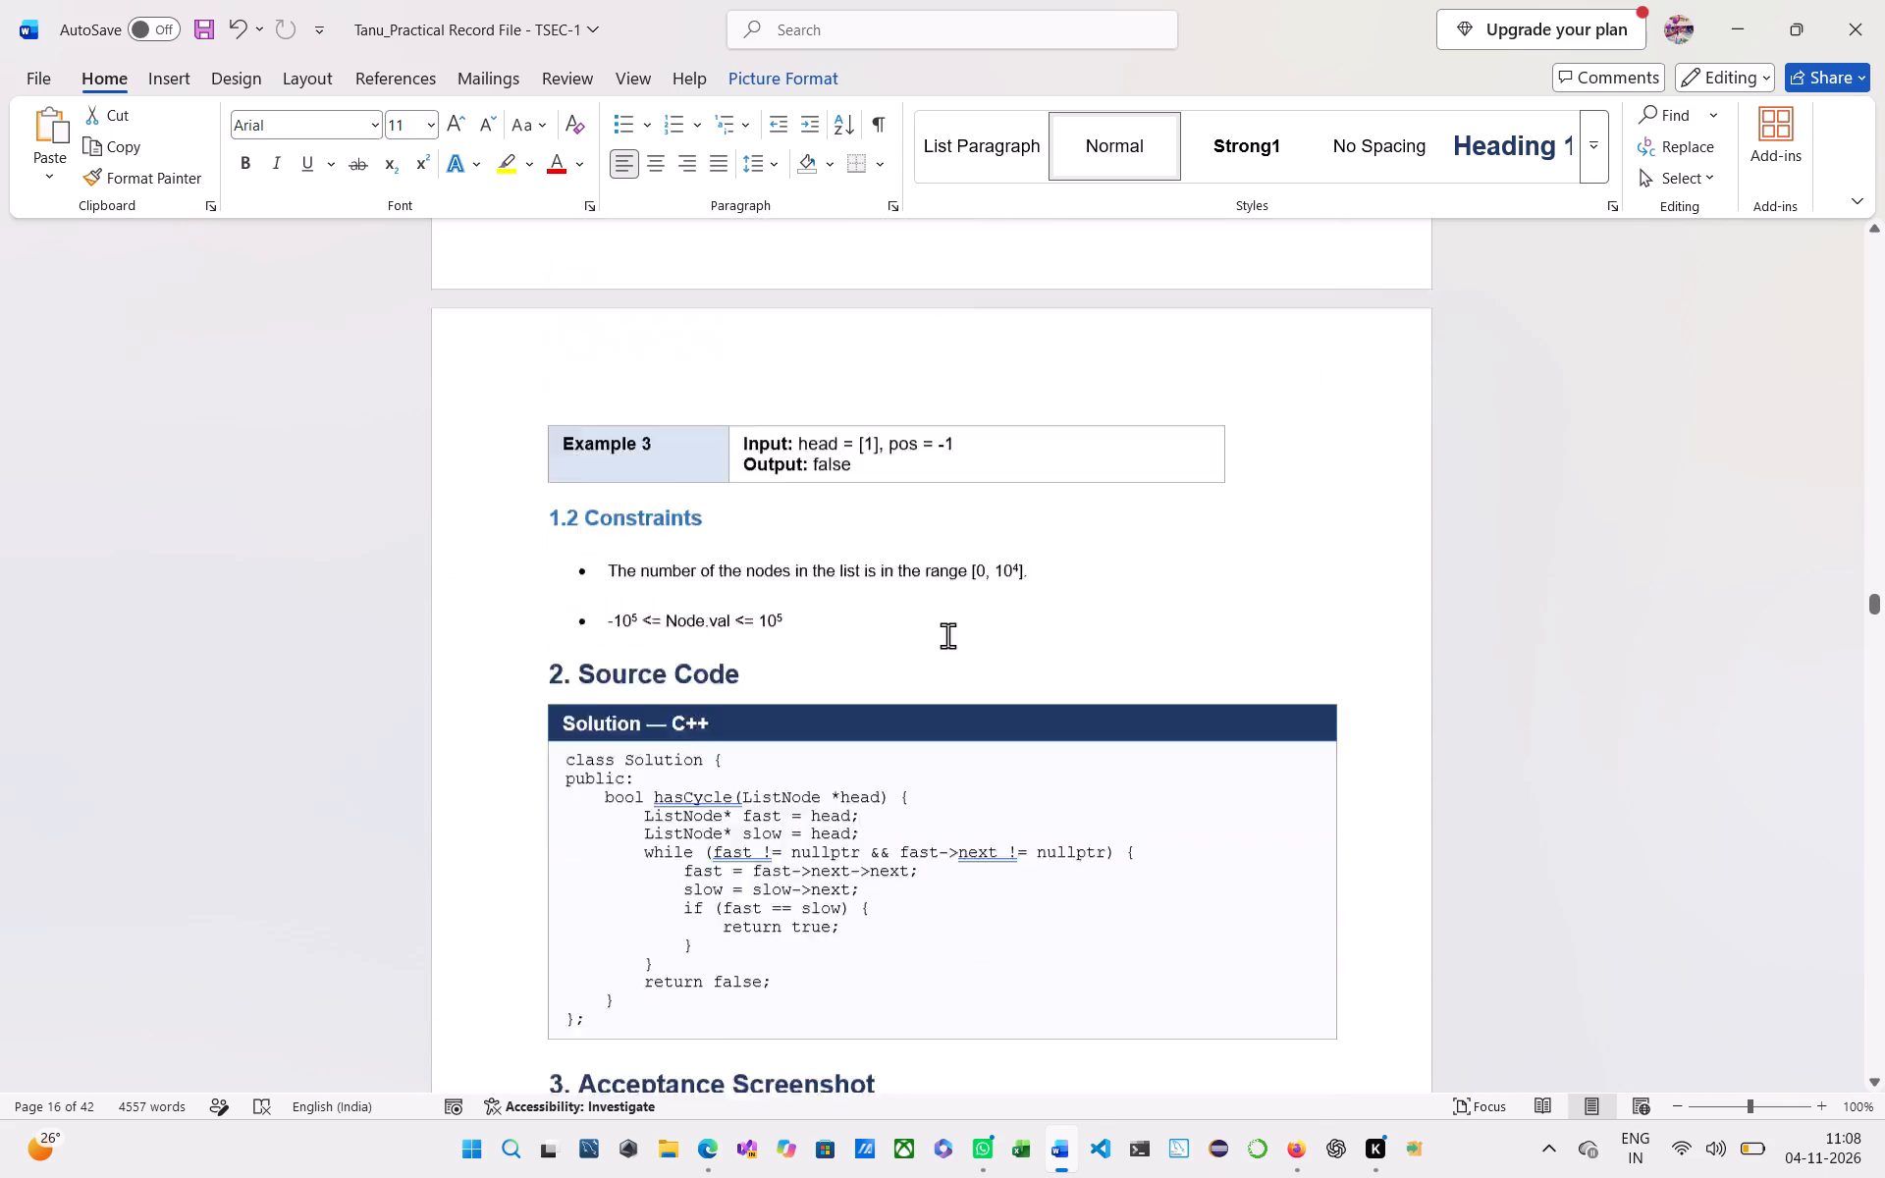
{"action": "scroll", "coordinate": [947, 635], "scroll_direction": "down", "scroll_amount": 4}
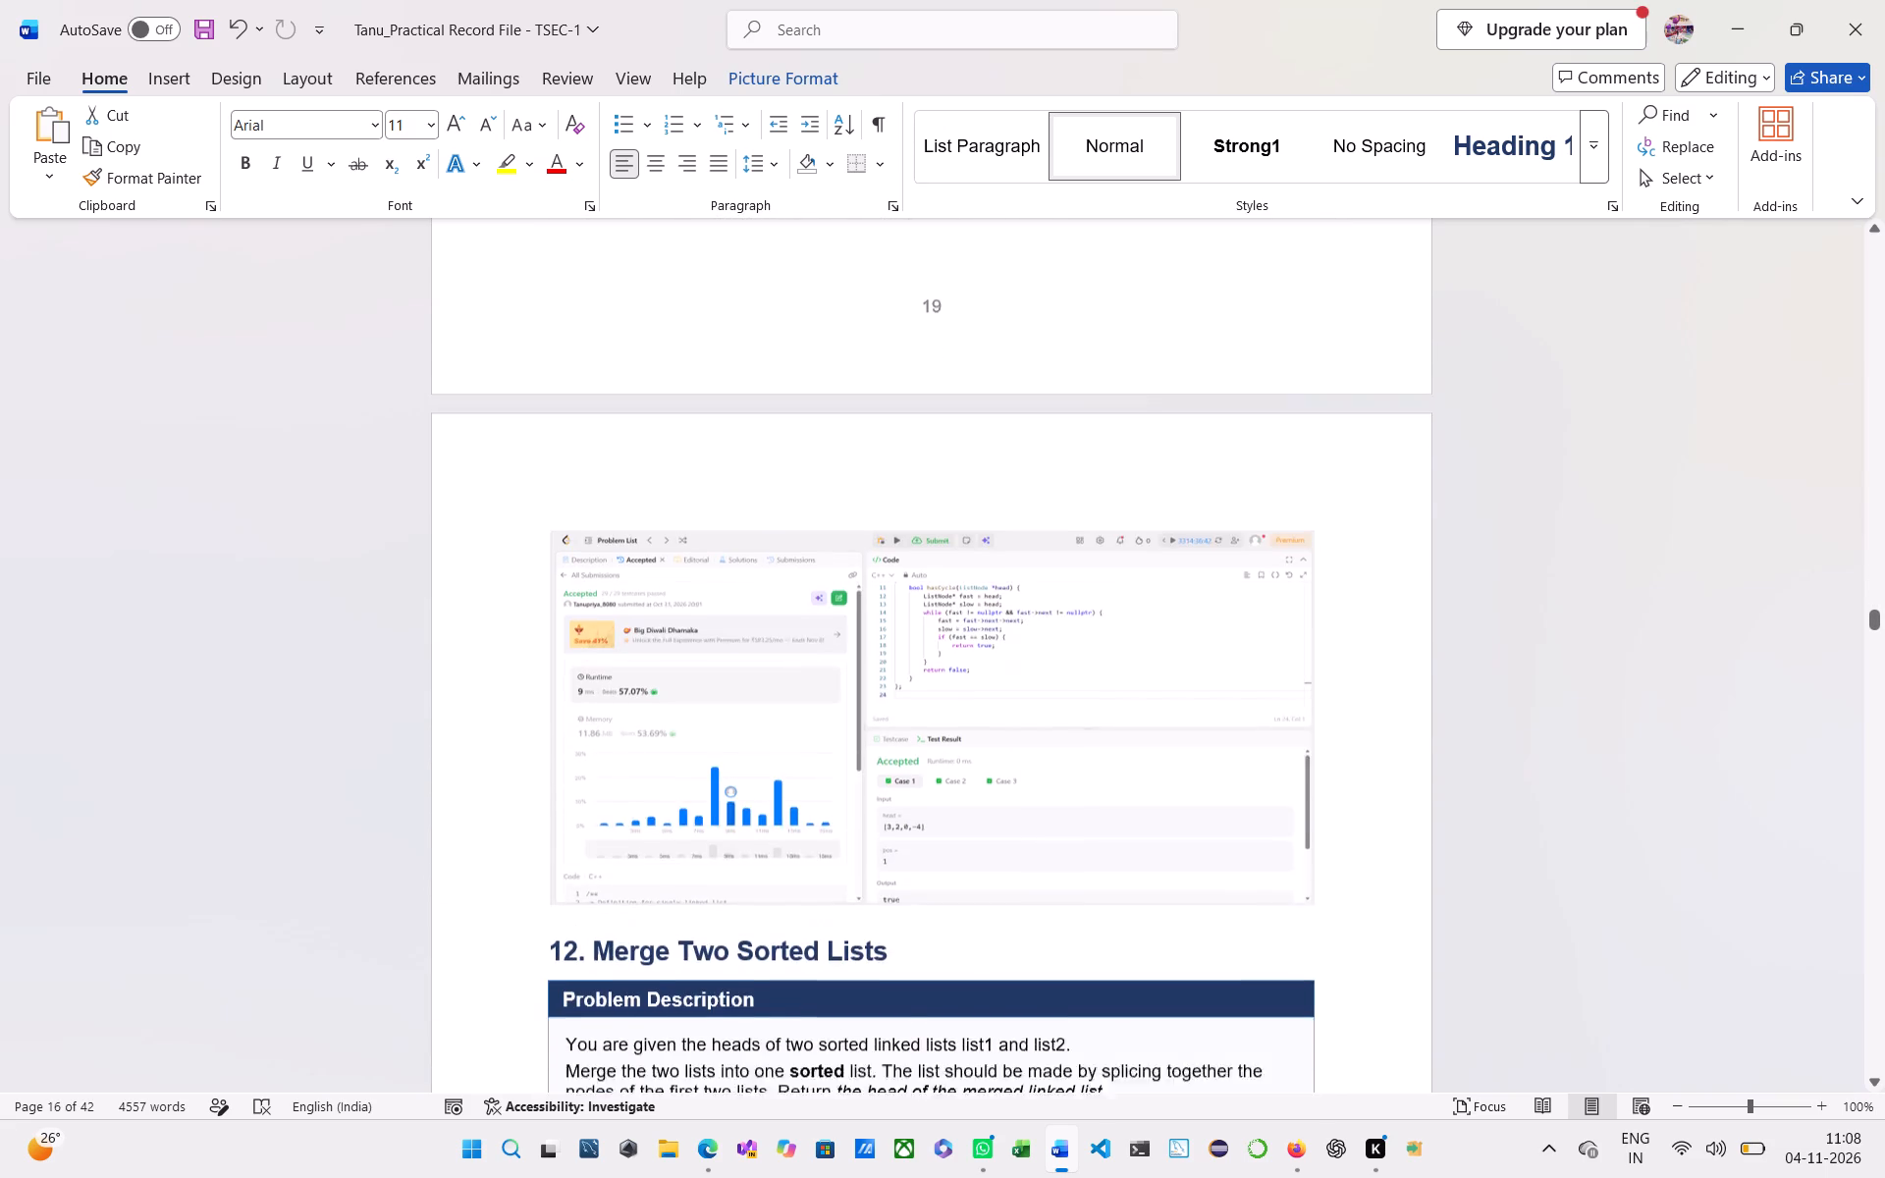
{"action": "scroll", "coordinate": [947, 635], "scroll_direction": "down", "scroll_amount": 1}
{"action": "left_click", "coordinate": [947, 635]}
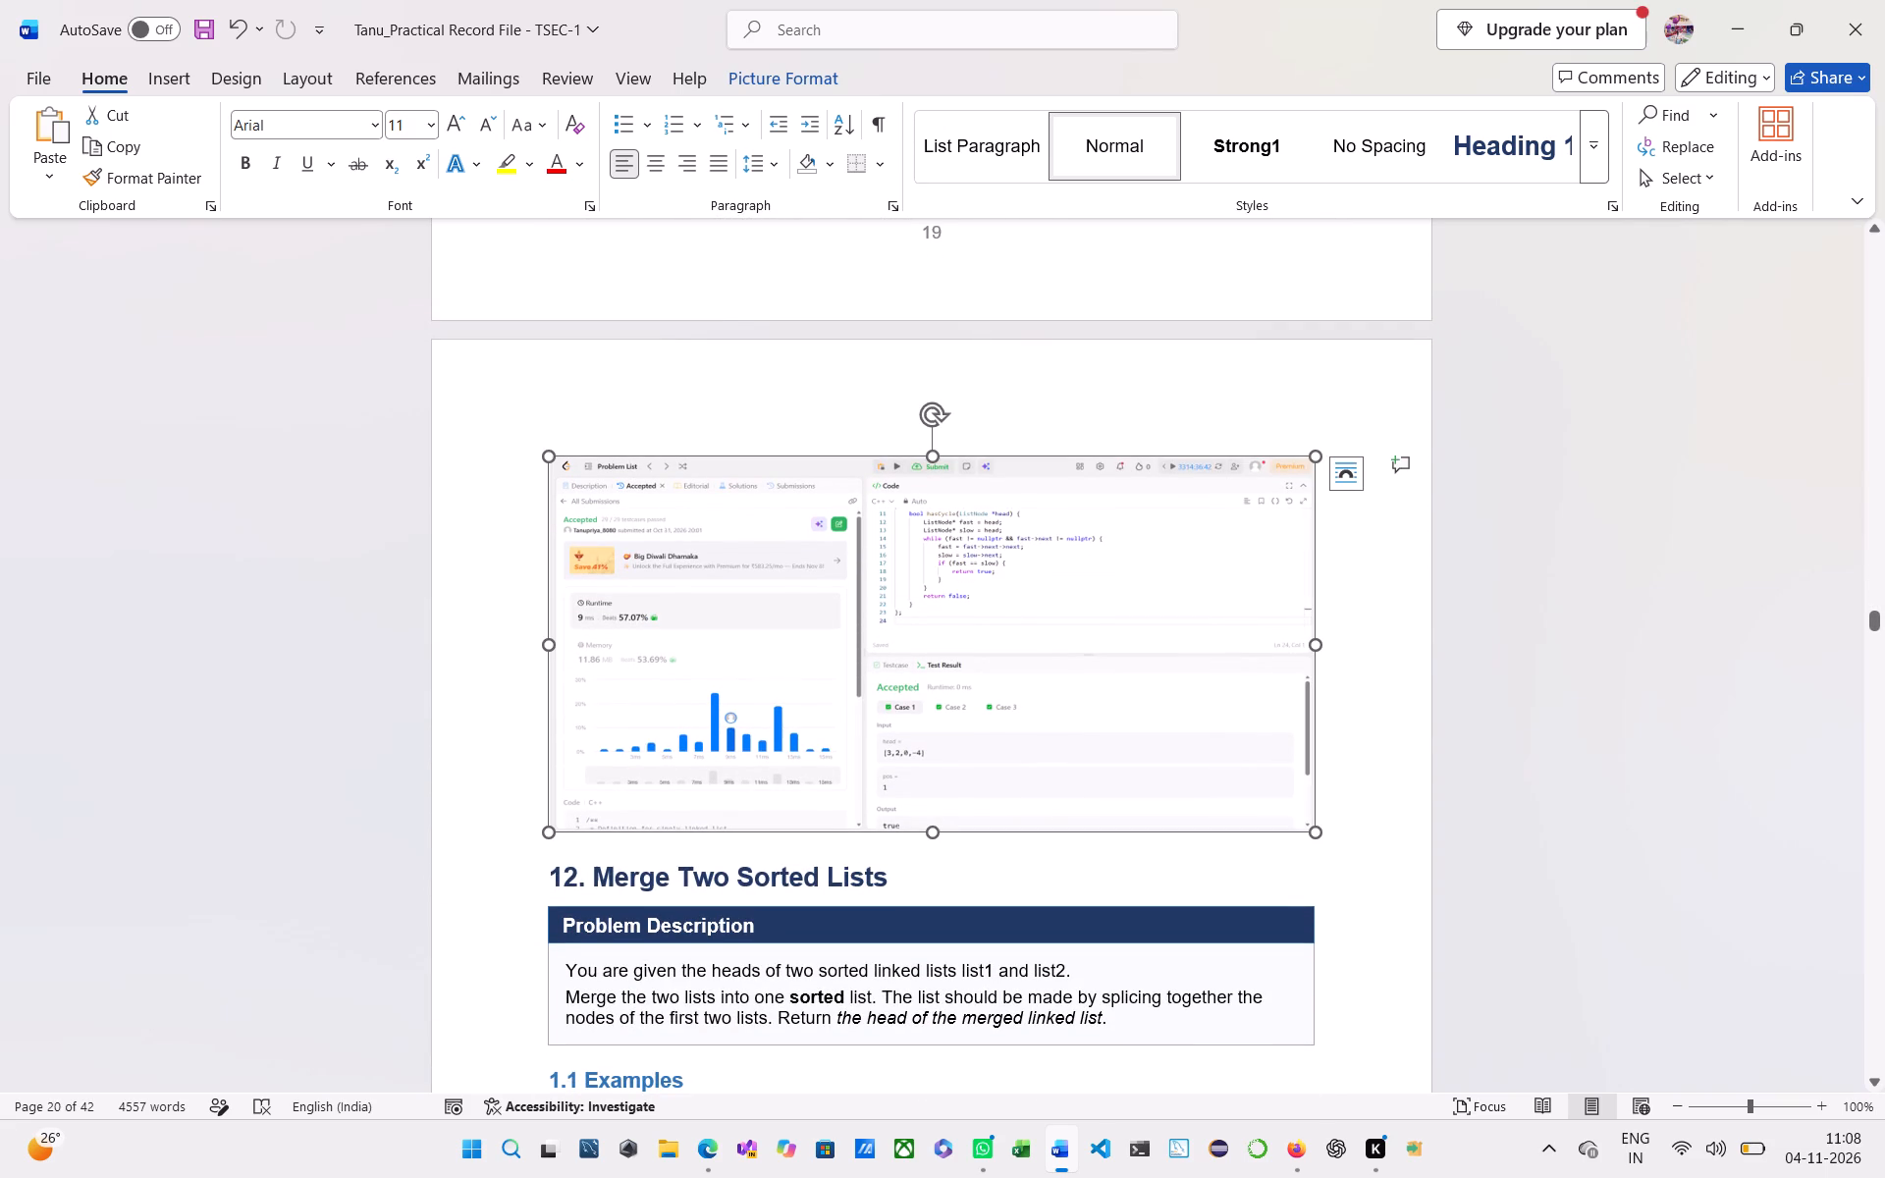
{"action": "left_click_drag", "start_coordinate": [936, 838], "coordinate": [933, 785]}
{"action": "scroll", "coordinate": [920, 724], "scroll_direction": "up", "scroll_amount": 1}
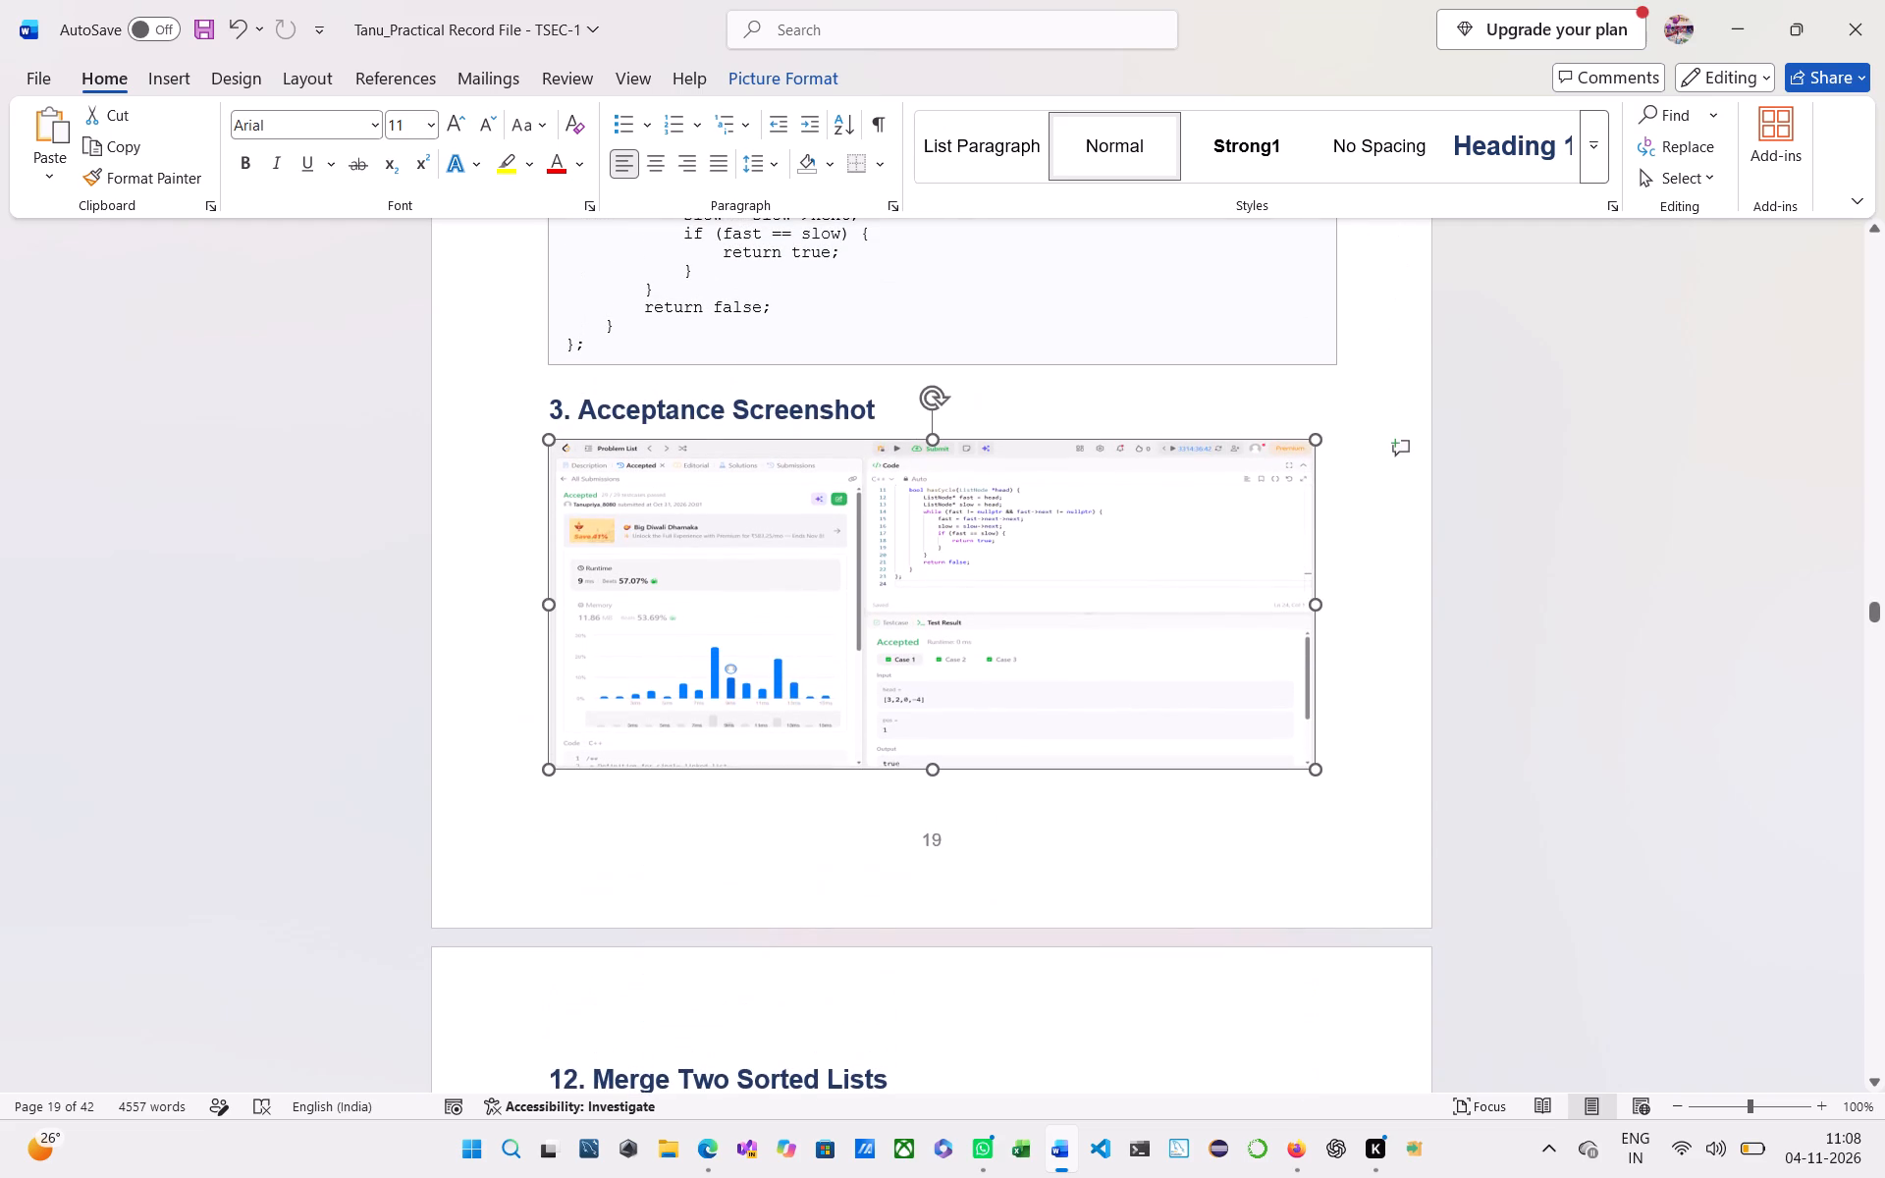
{"action": "left_click_drag", "start_coordinate": [933, 765], "coordinate": [937, 811]}
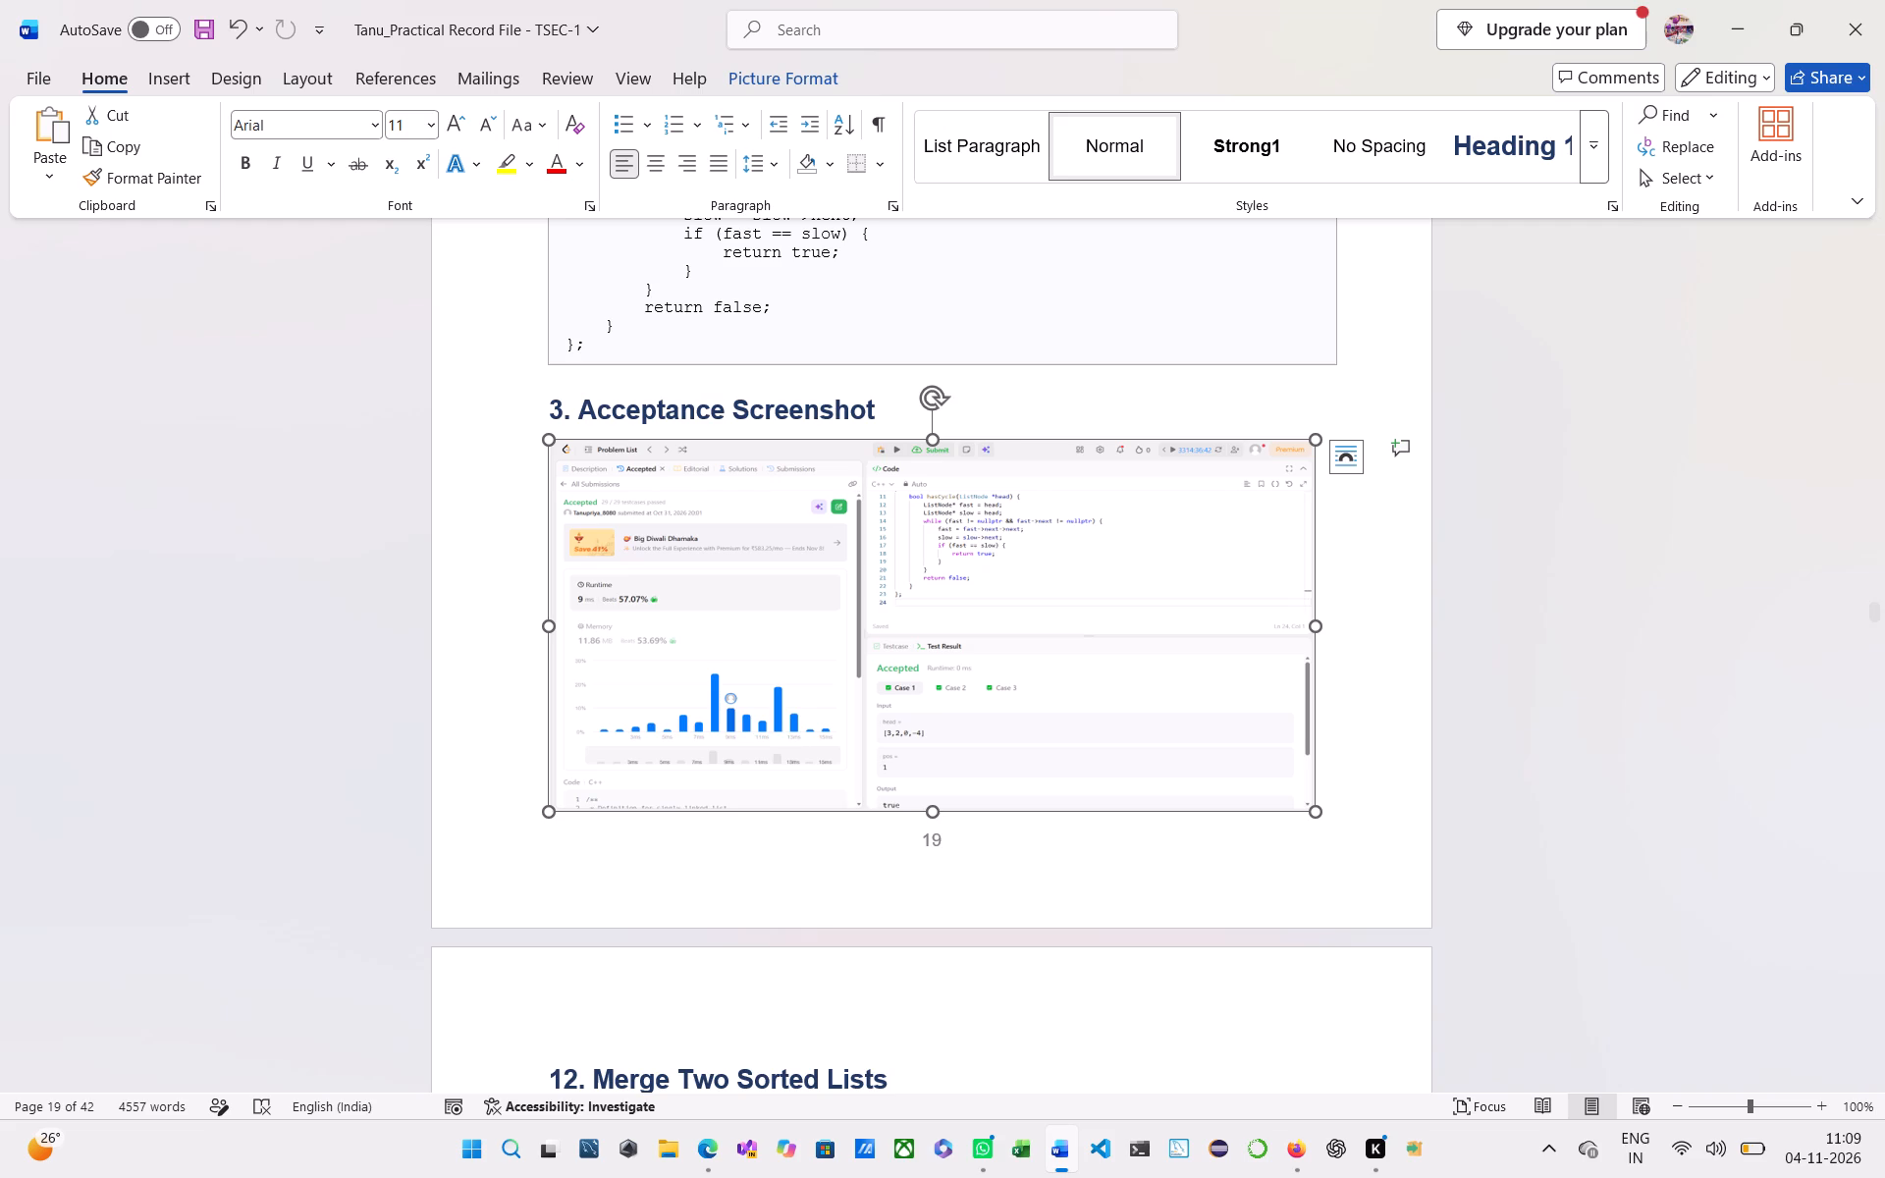
Apply the Normal style to the four constraints of the reverseBetween problem and format them as a bulleted list.
{"action": "scroll", "coordinate": [1046, 878], "scroll_direction": "down", "scroll_amount": 1}
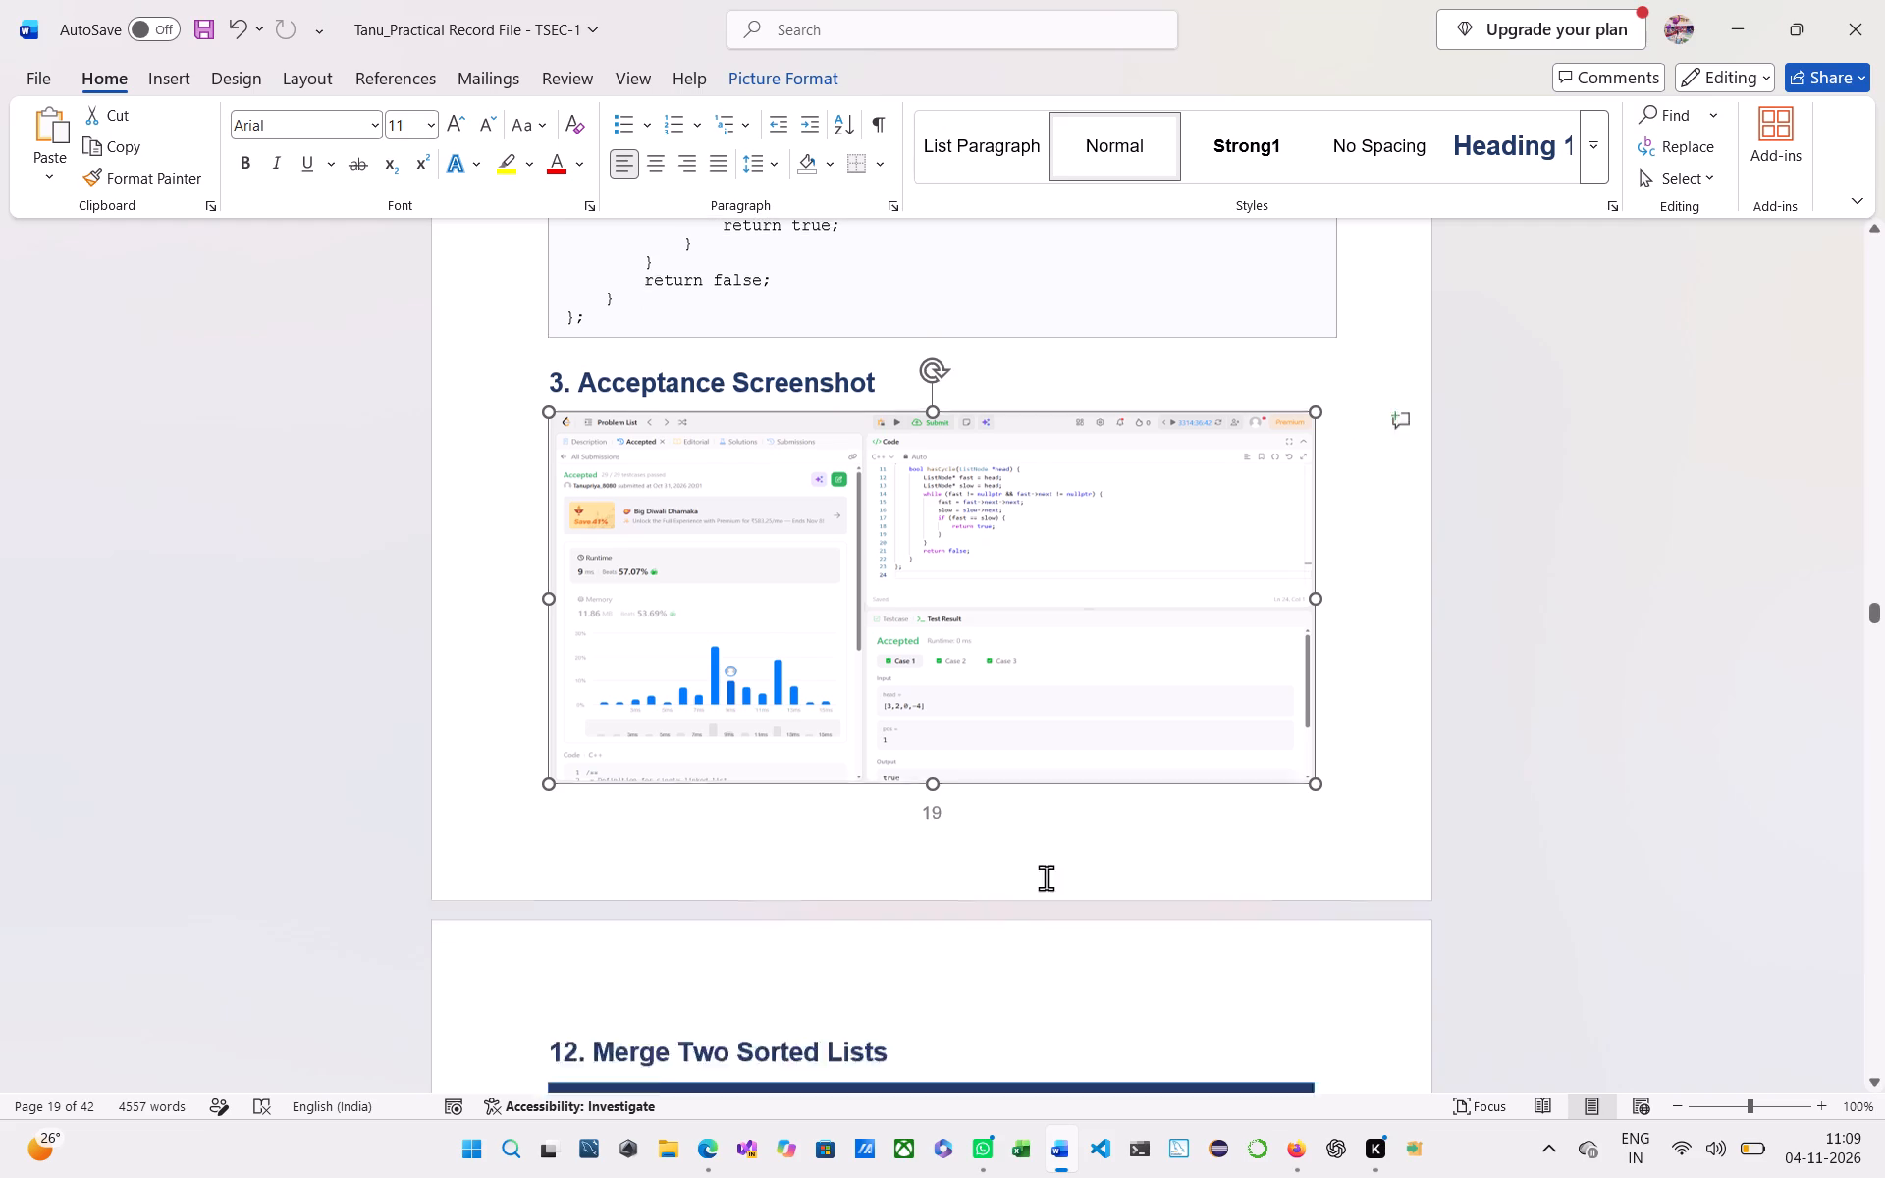
{"action": "scroll", "coordinate": [1046, 878], "scroll_direction": "down", "scroll_amount": 5}
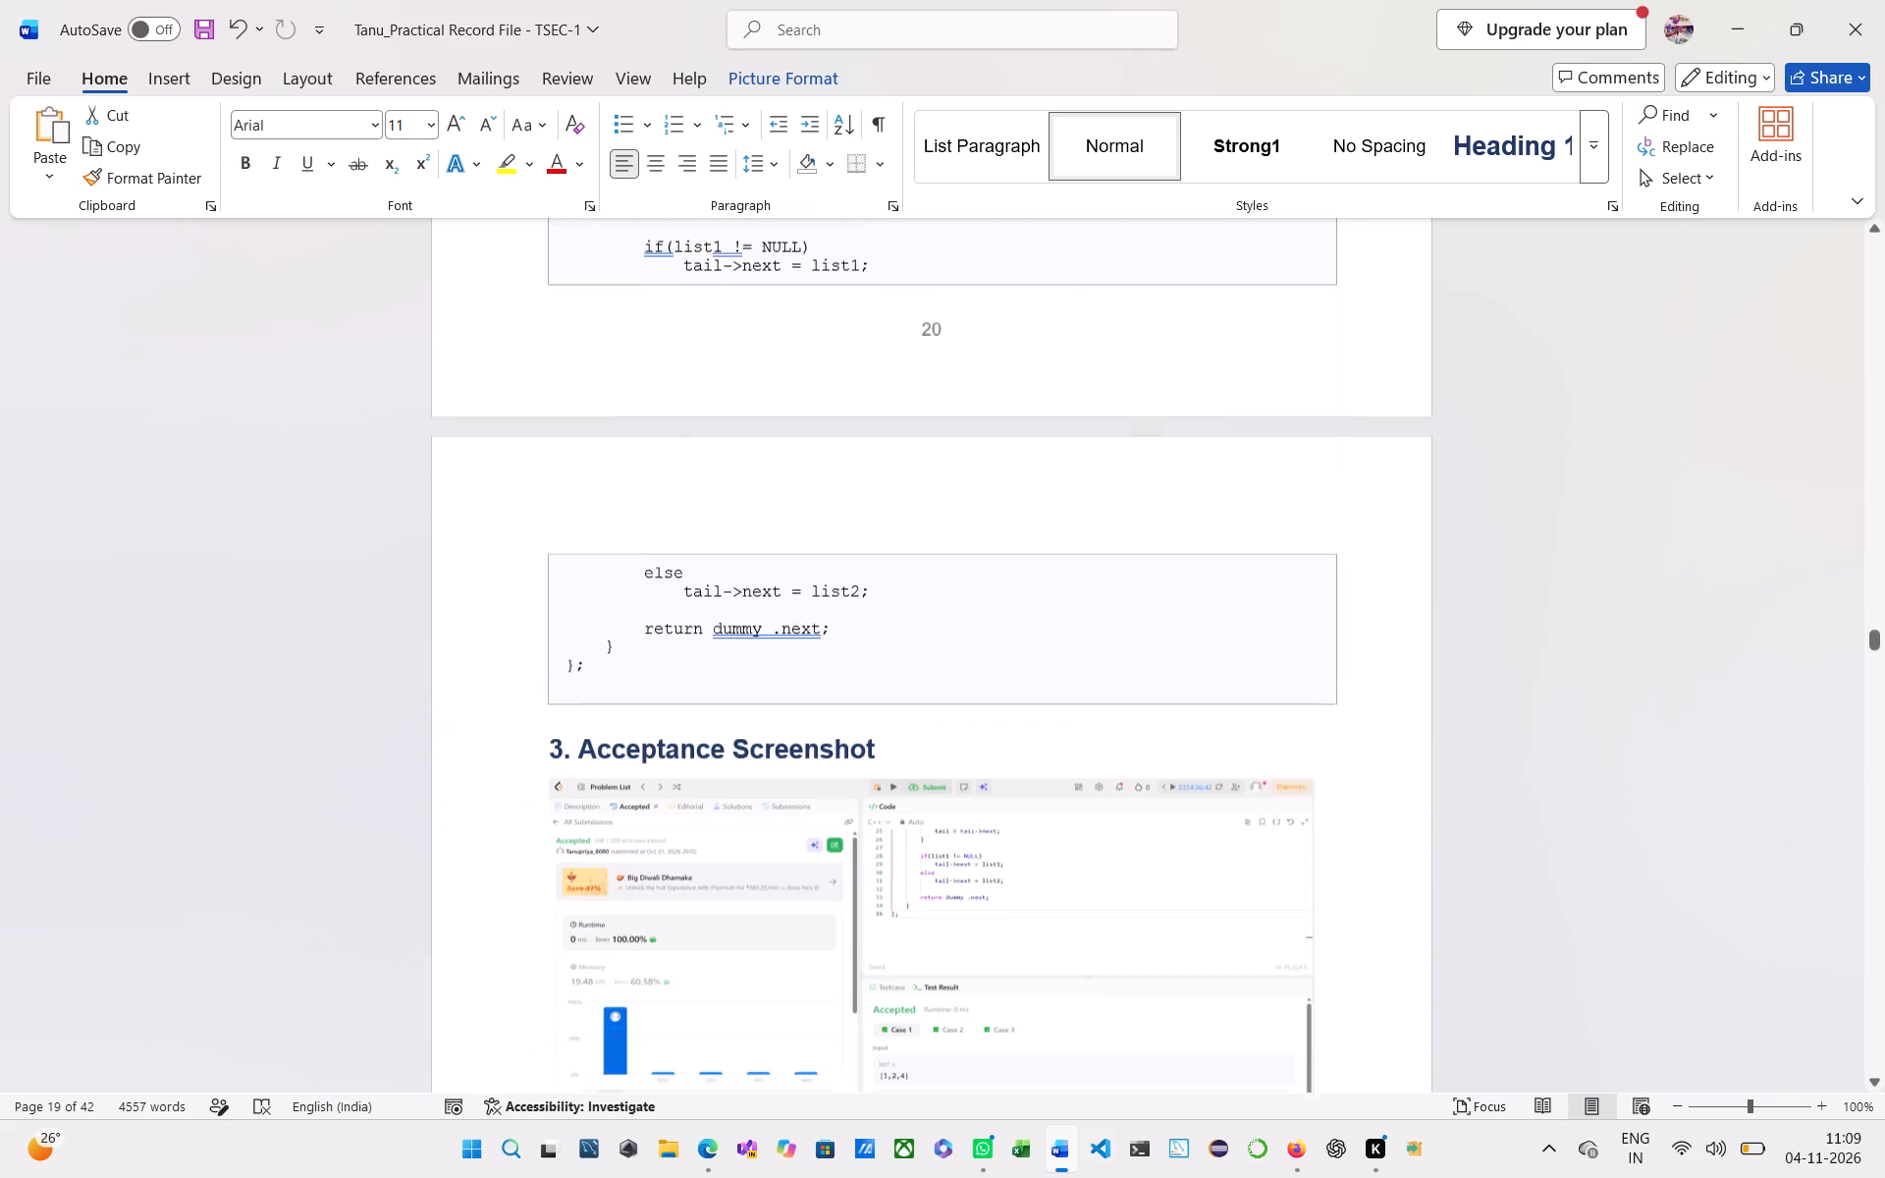
{"action": "scroll", "coordinate": [1046, 878], "scroll_direction": "down", "scroll_amount": 4}
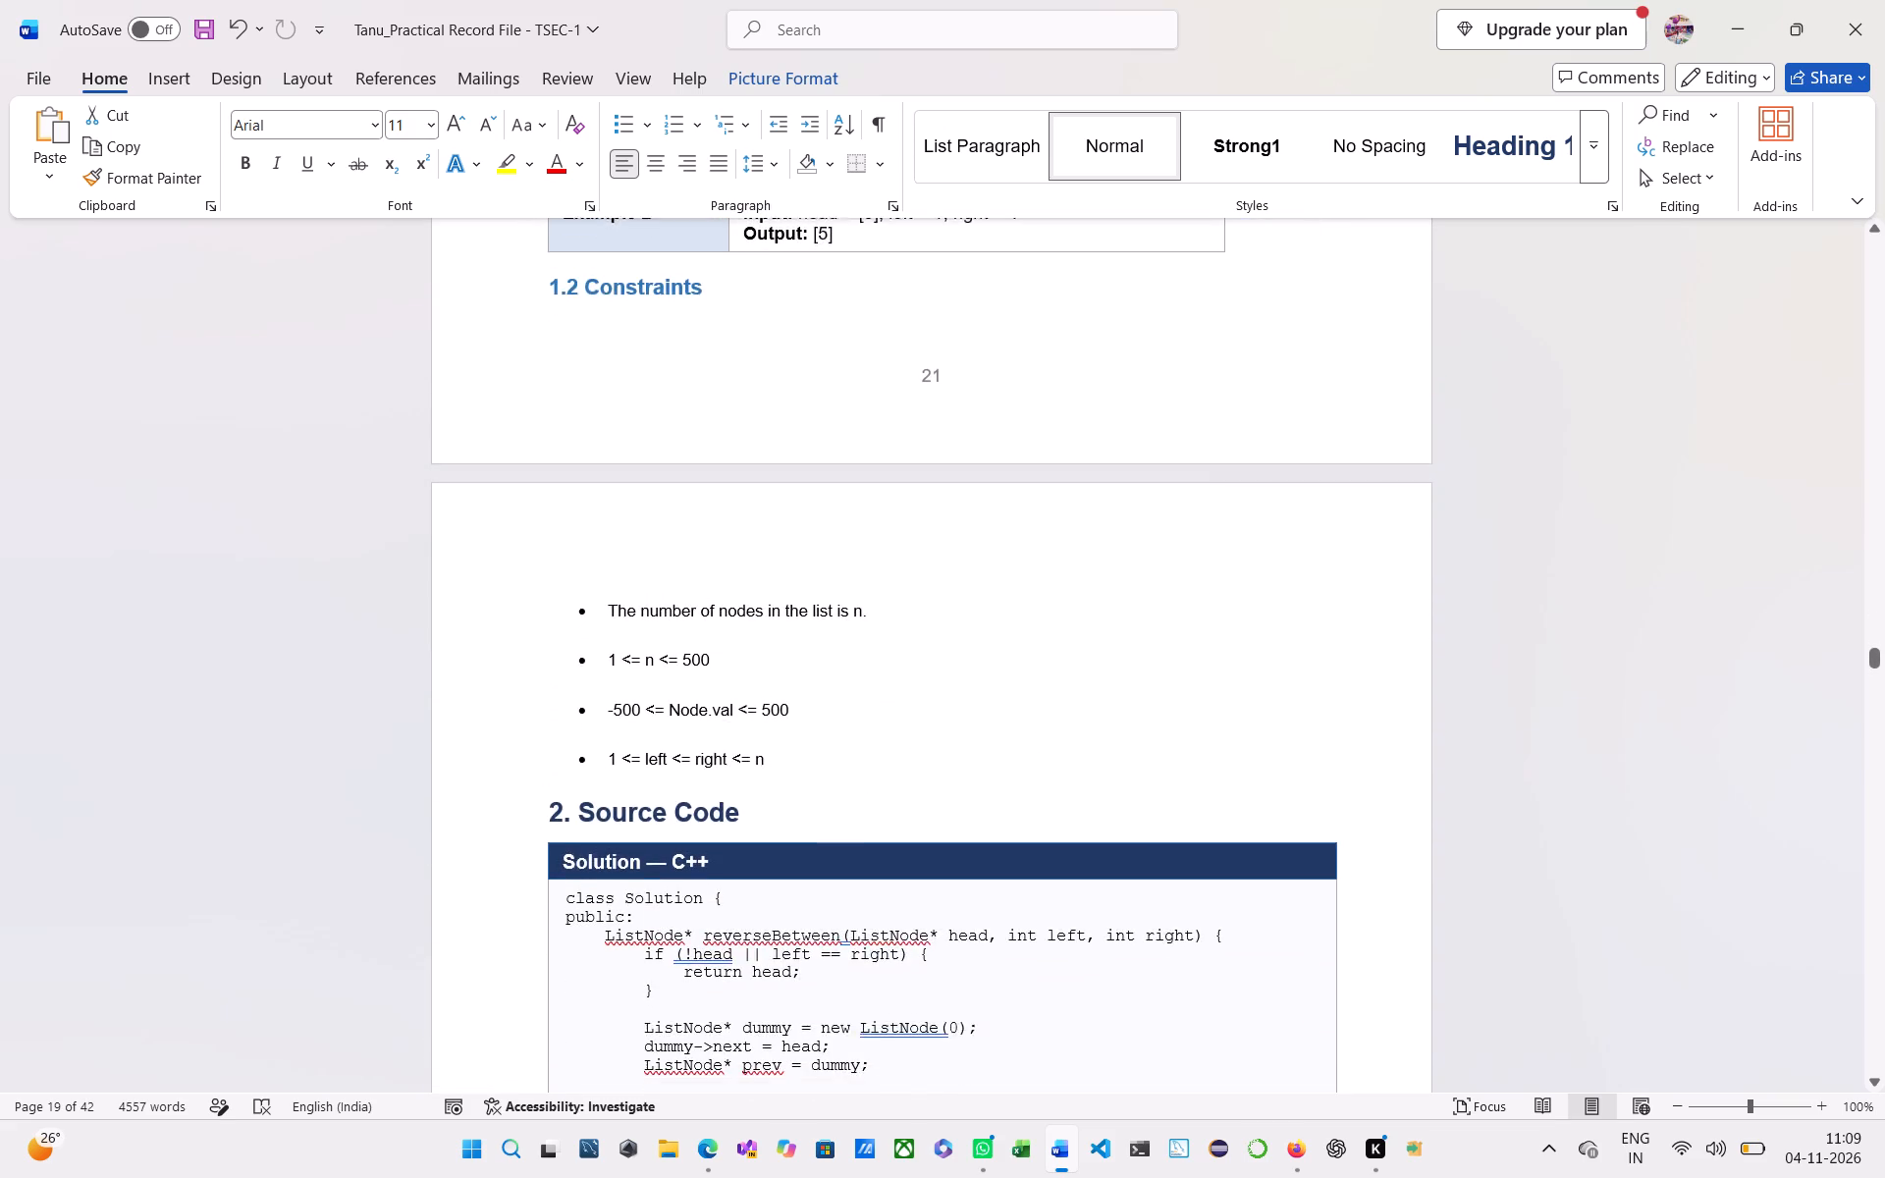
{"action": "scroll", "coordinate": [1046, 878], "scroll_direction": "down", "scroll_amount": 4}
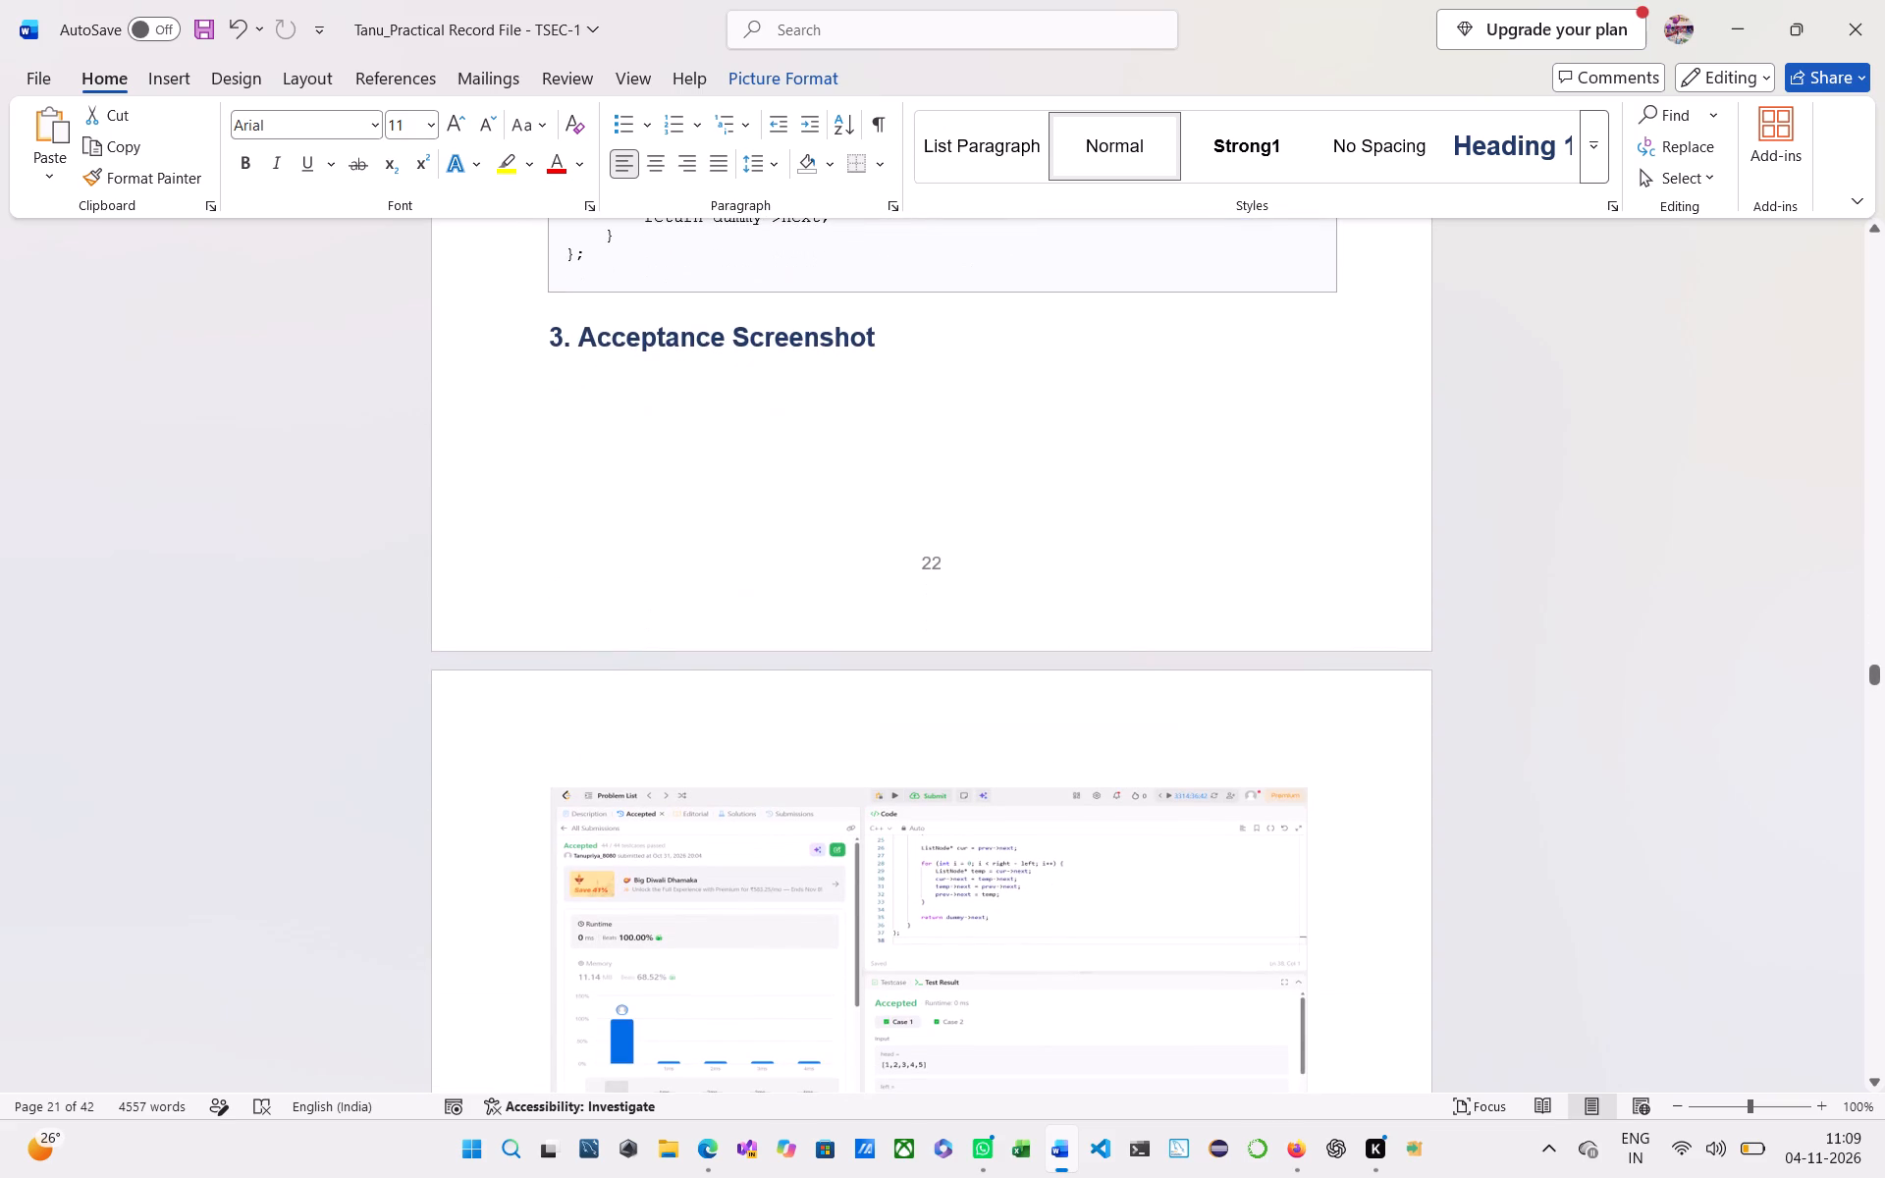
{"action": "left_click", "coordinate": [580, 336]}
{"action": "scroll", "coordinate": [580, 336], "scroll_direction": "up", "scroll_amount": 2}
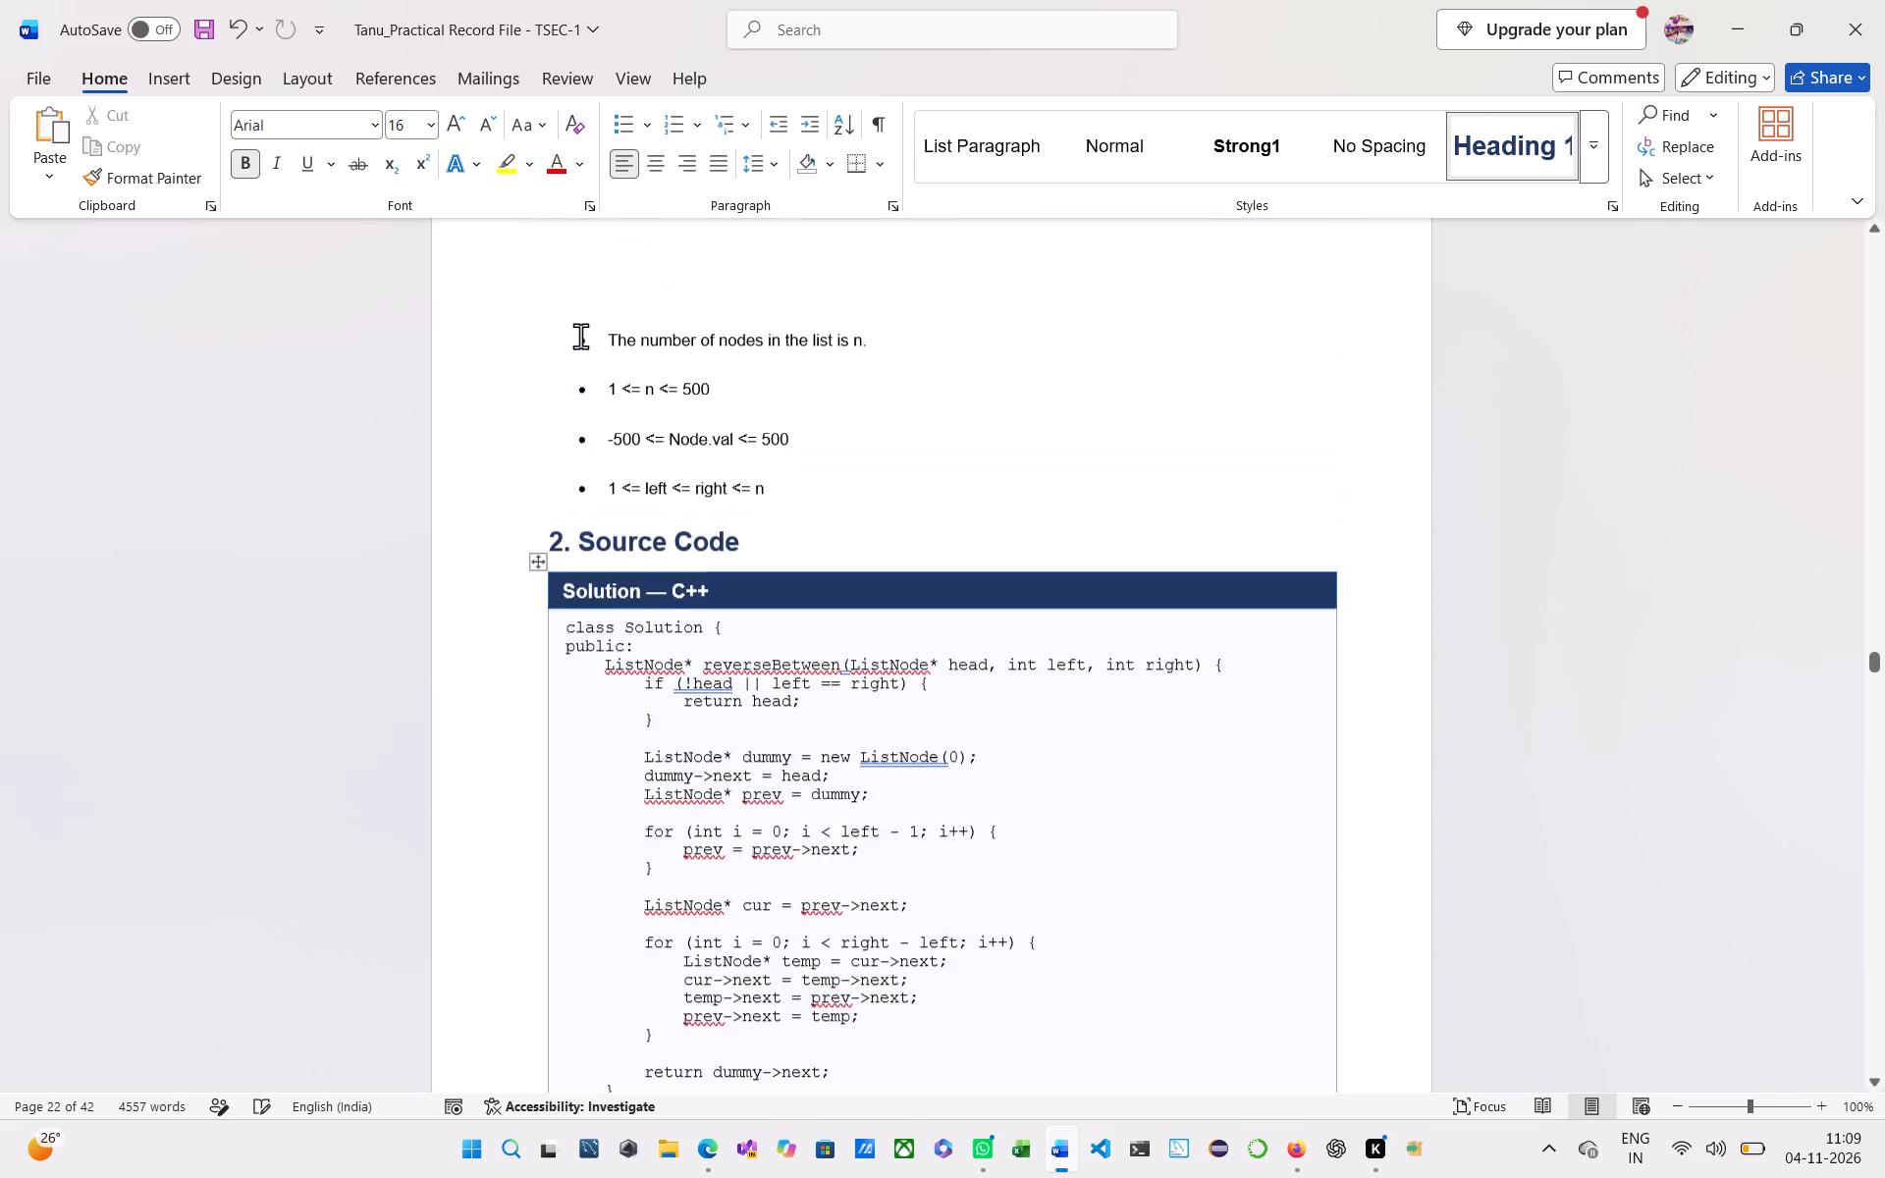
{"action": "scroll", "coordinate": [580, 336], "scroll_direction": "up", "scroll_amount": 2}
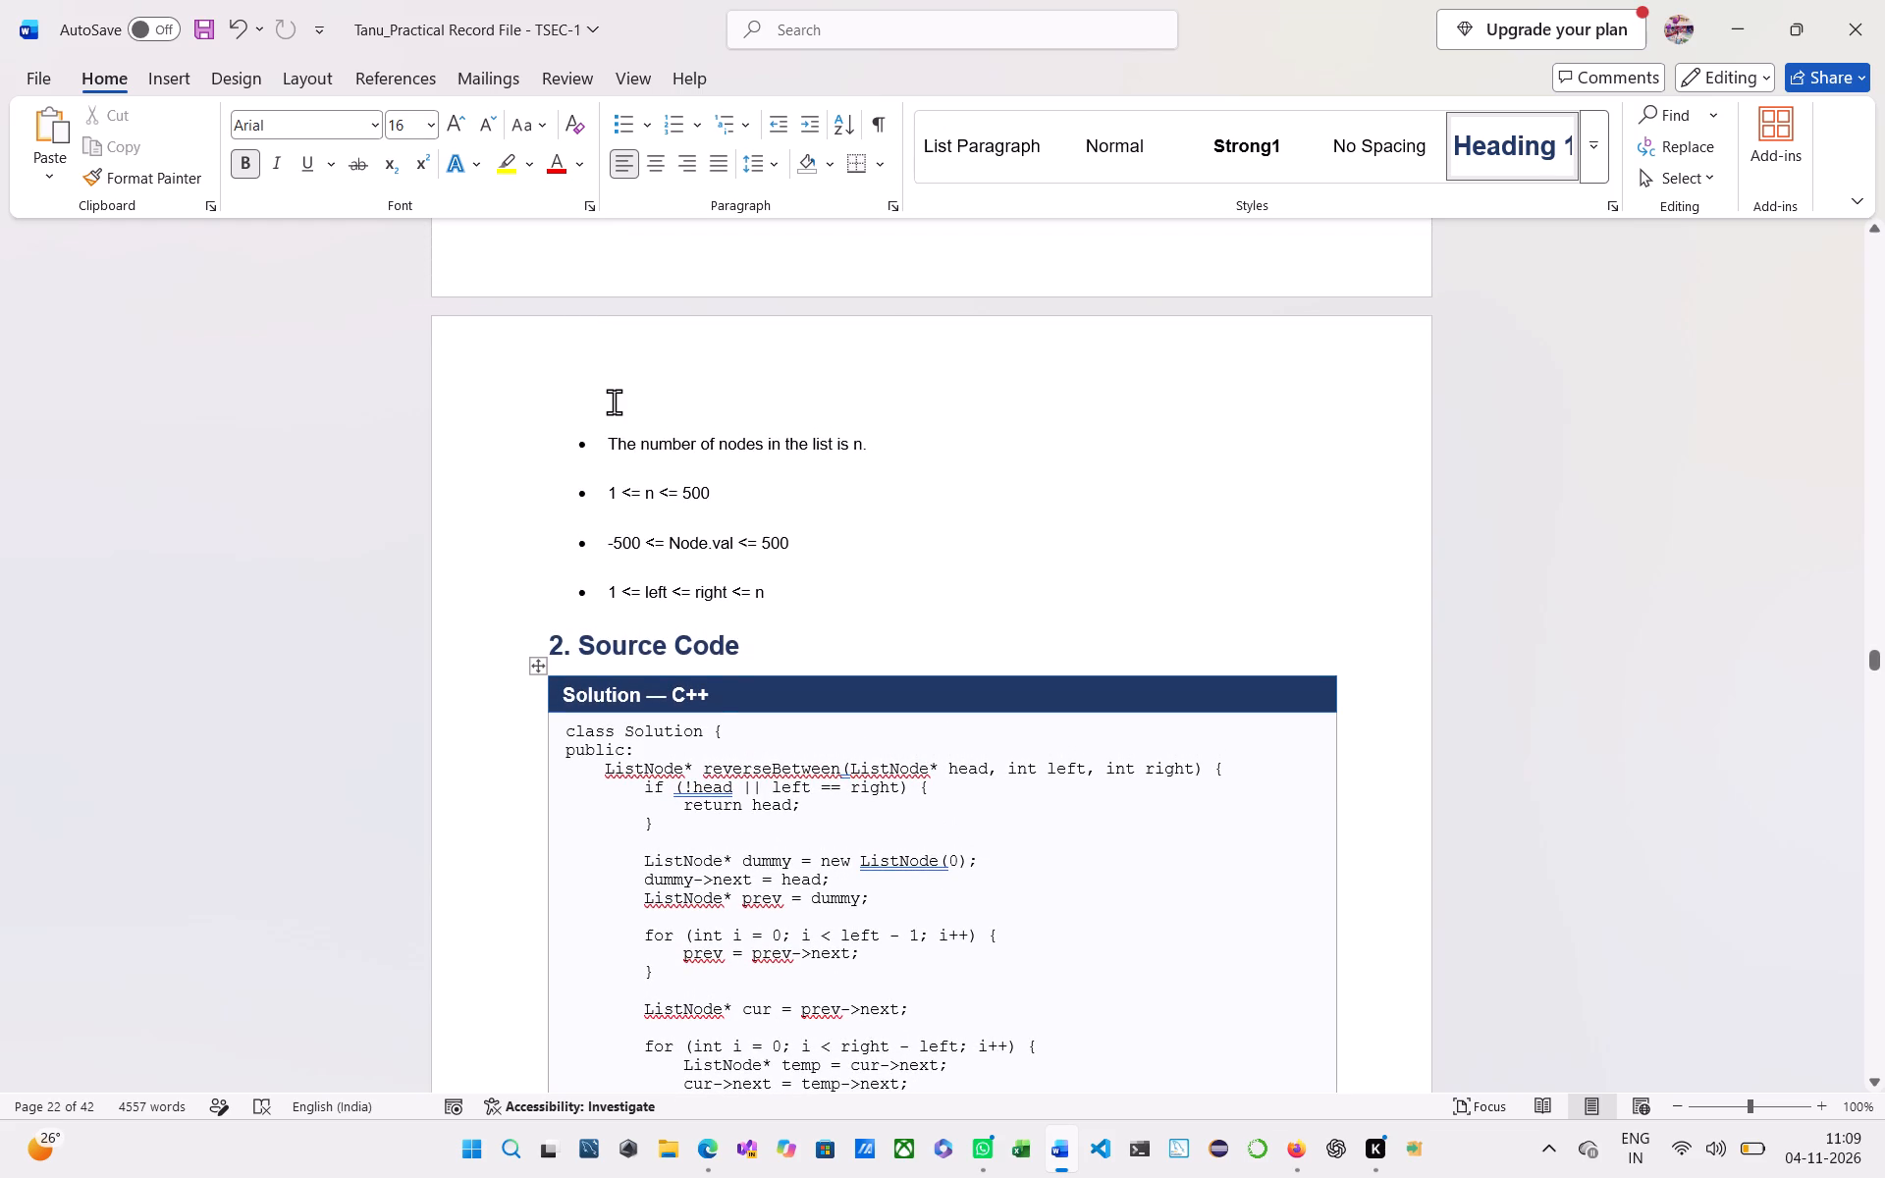
{"action": "left_click", "coordinate": [605, 400]}
{"action": "left_click_drag", "start_coordinate": [608, 437], "coordinate": [757, 519]}
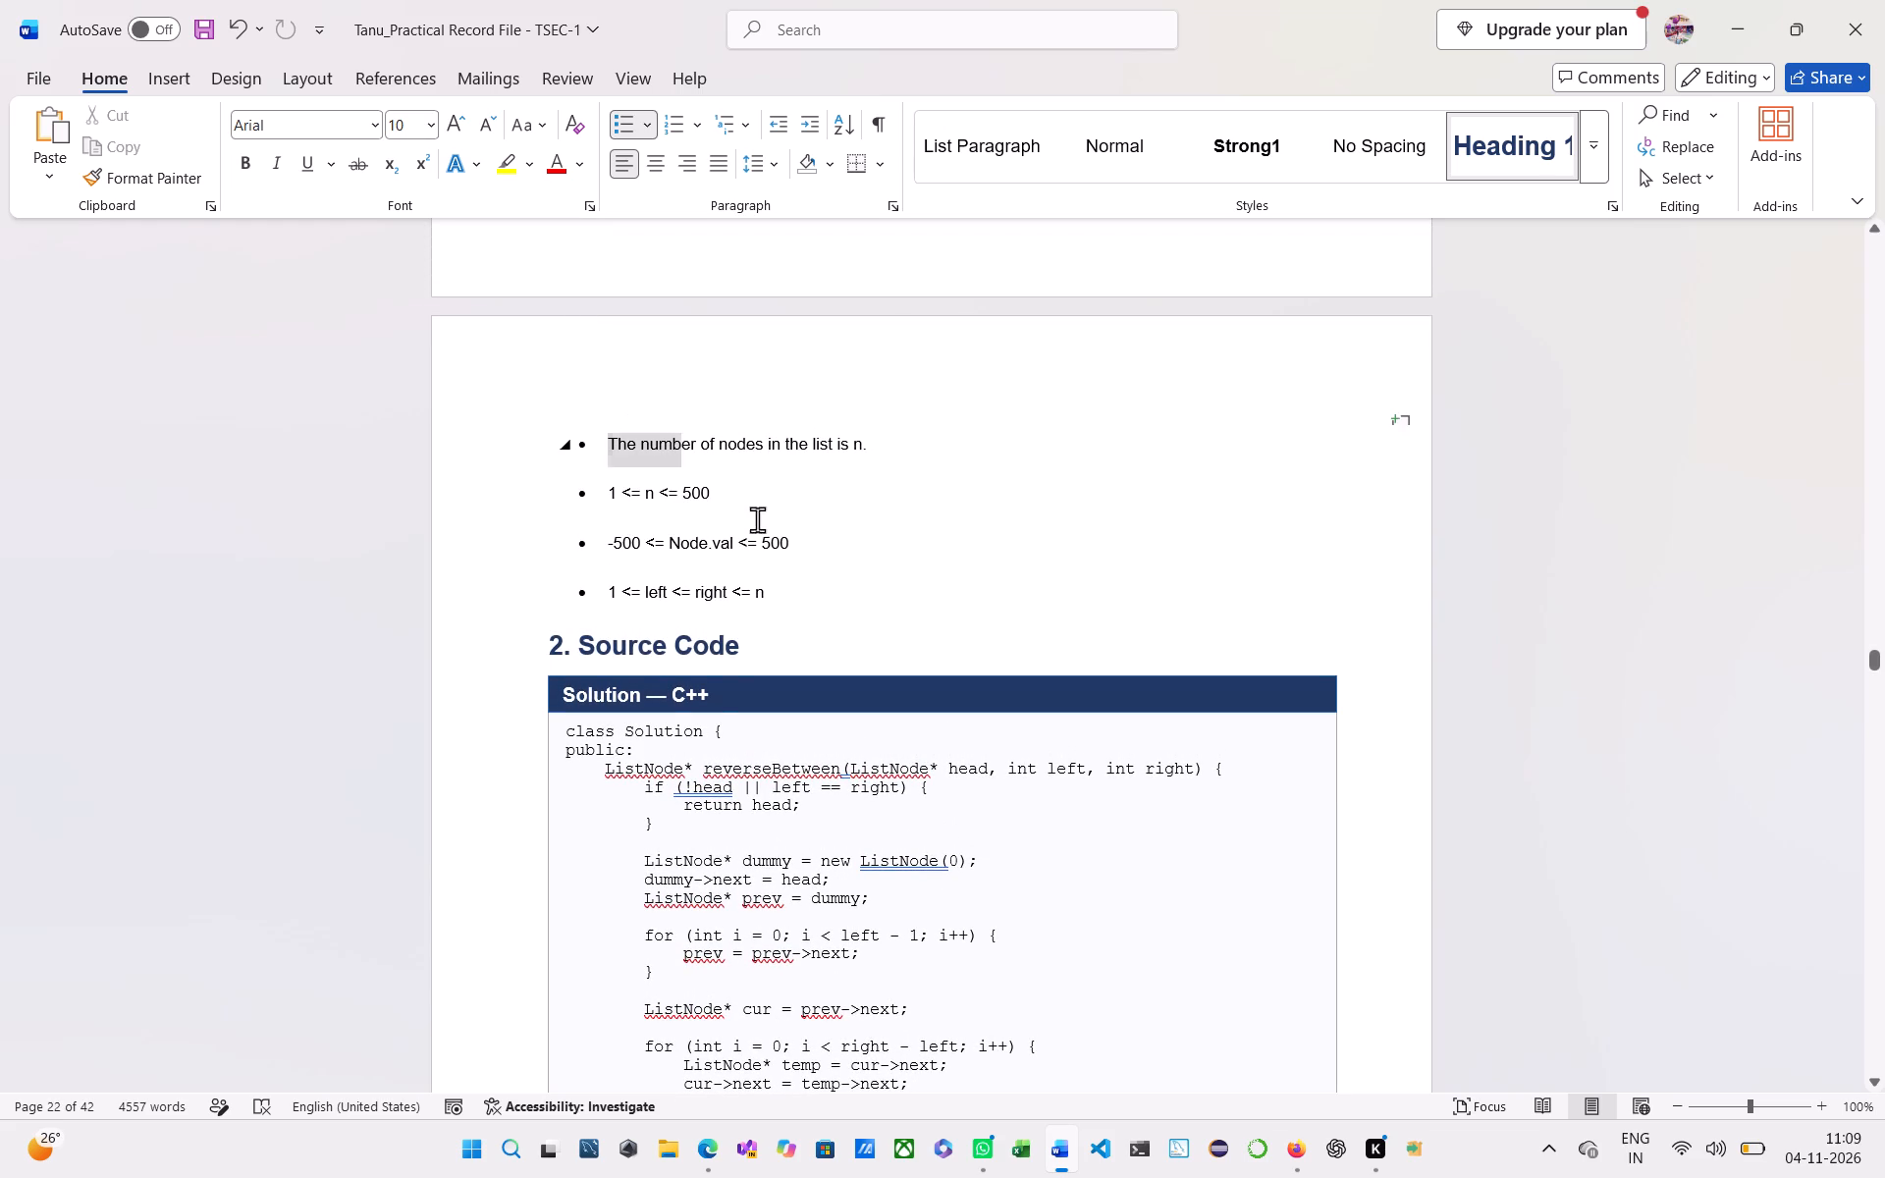
{"action": "left_click_drag", "start_coordinate": [757, 519], "coordinate": [804, 597]}
{"action": "left_click", "coordinate": [1131, 146]}
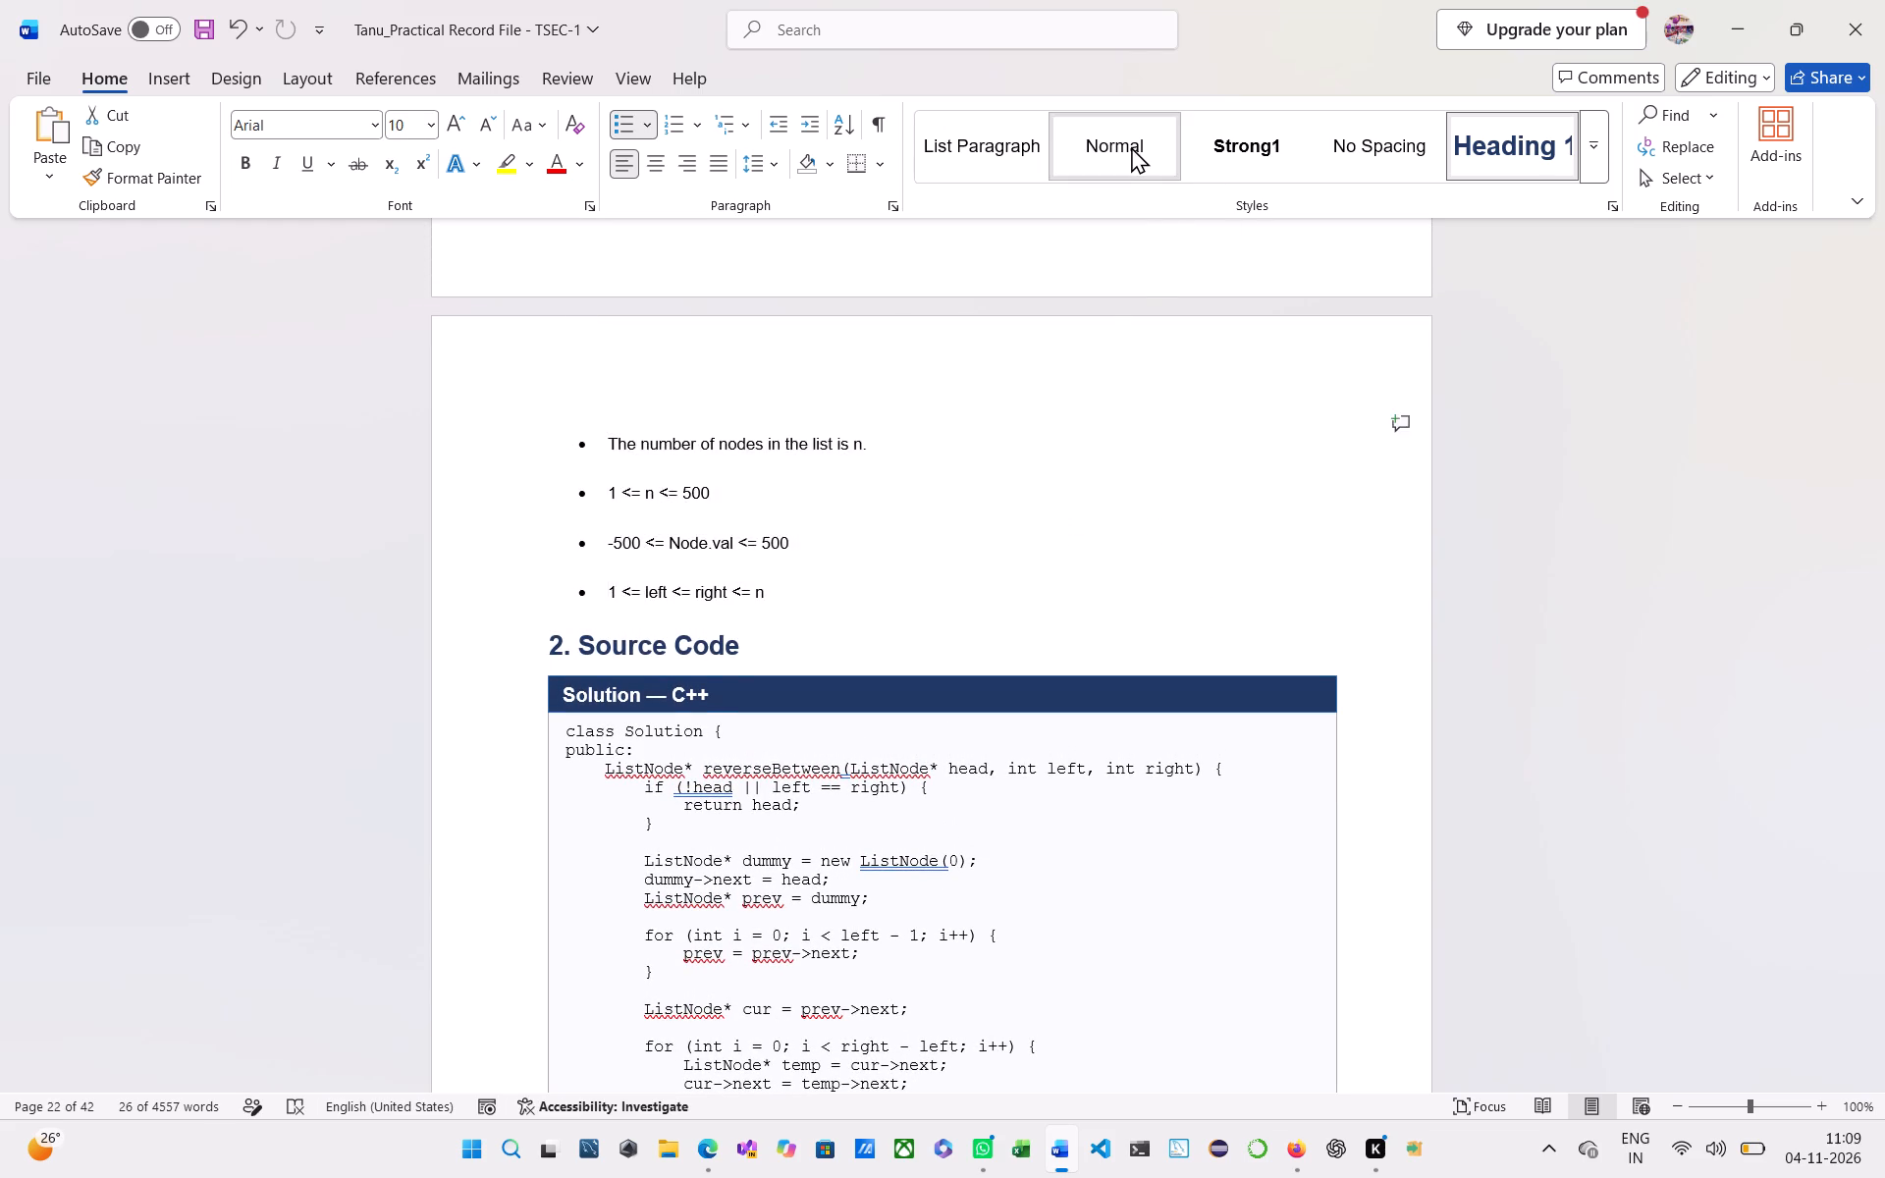
{"action": "left_click", "coordinate": [620, 136]}
{"action": "left_click", "coordinate": [933, 411]}
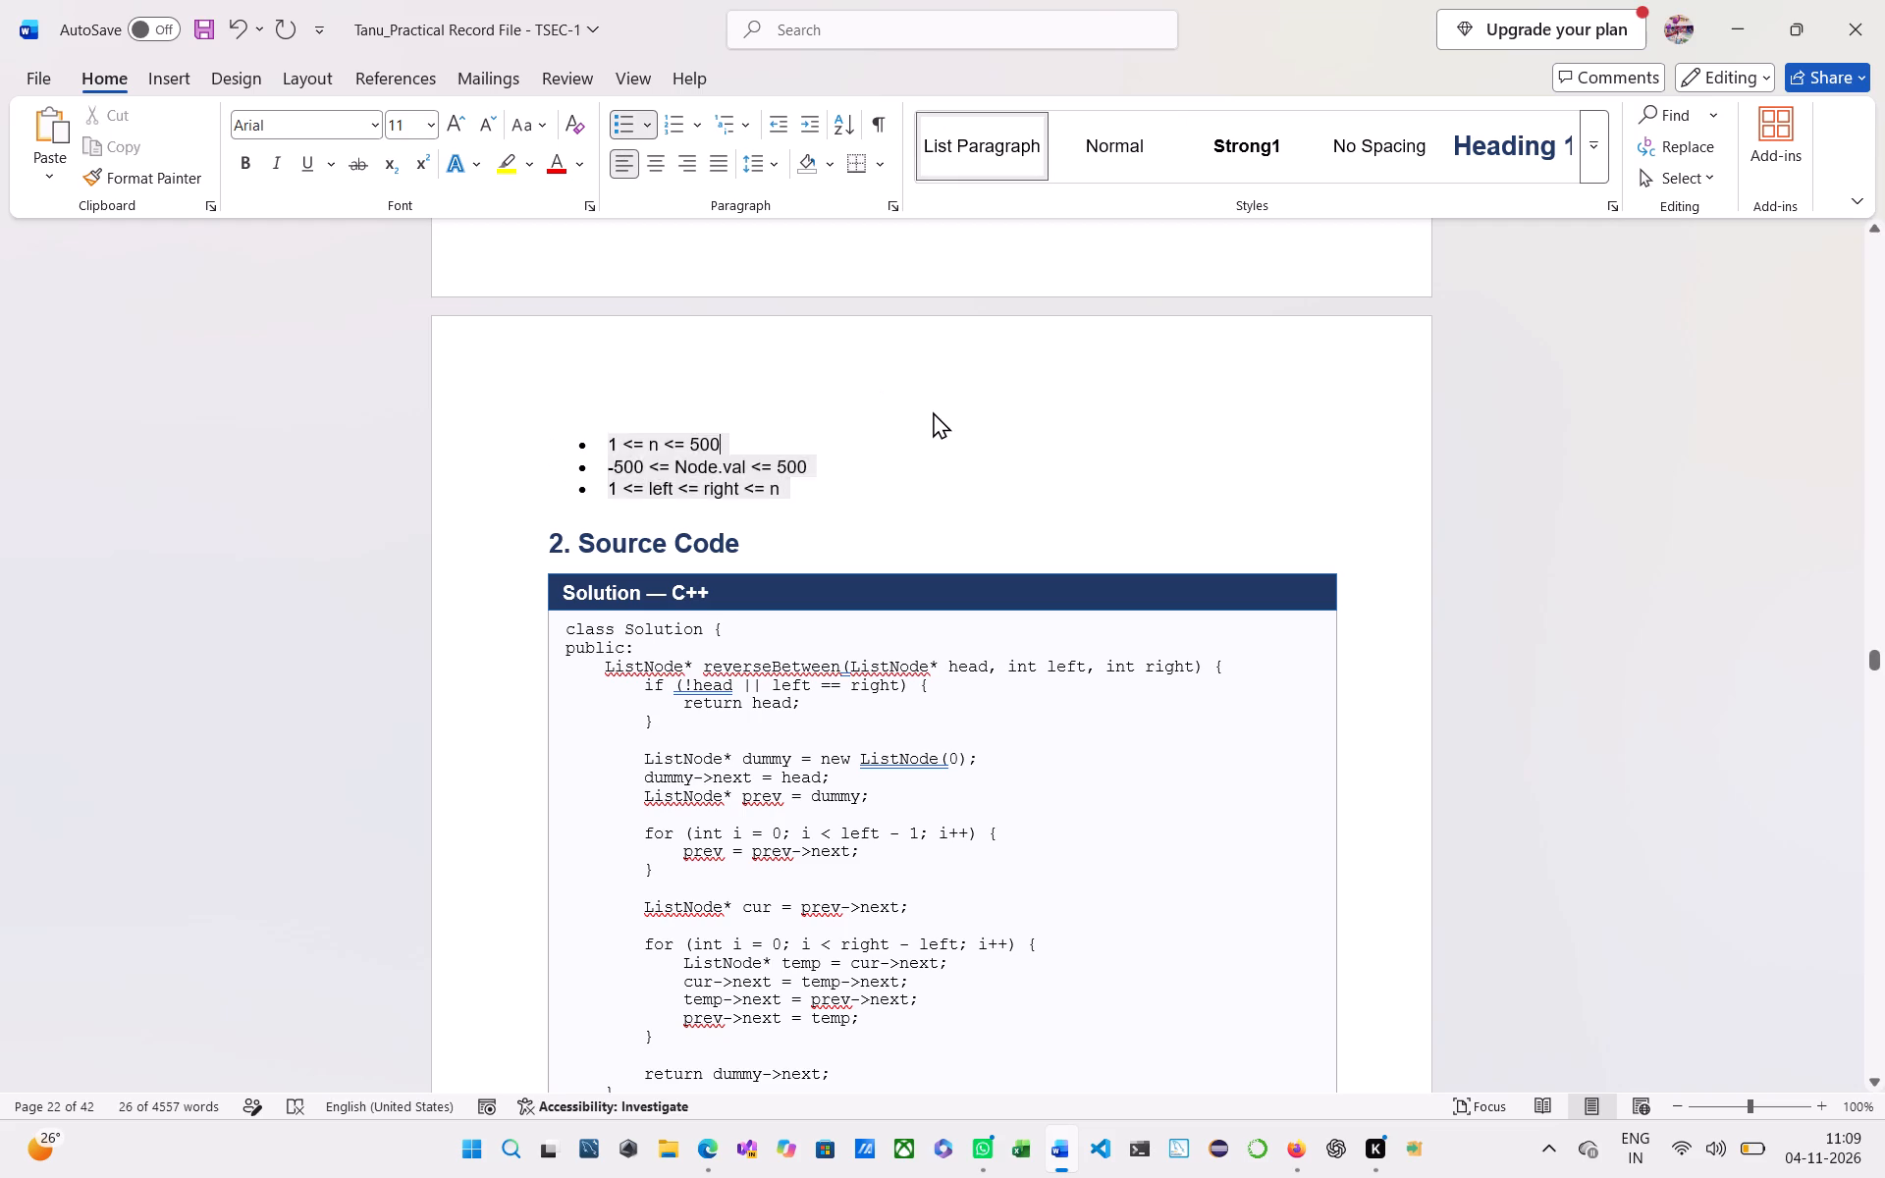
Reapply the Normal style and bulleted list formatting to the reverseBetween constraint "The number of nodes in the list is n.".
{"action": "scroll", "coordinate": [933, 411], "scroll_direction": "up", "scroll_amount": 2}
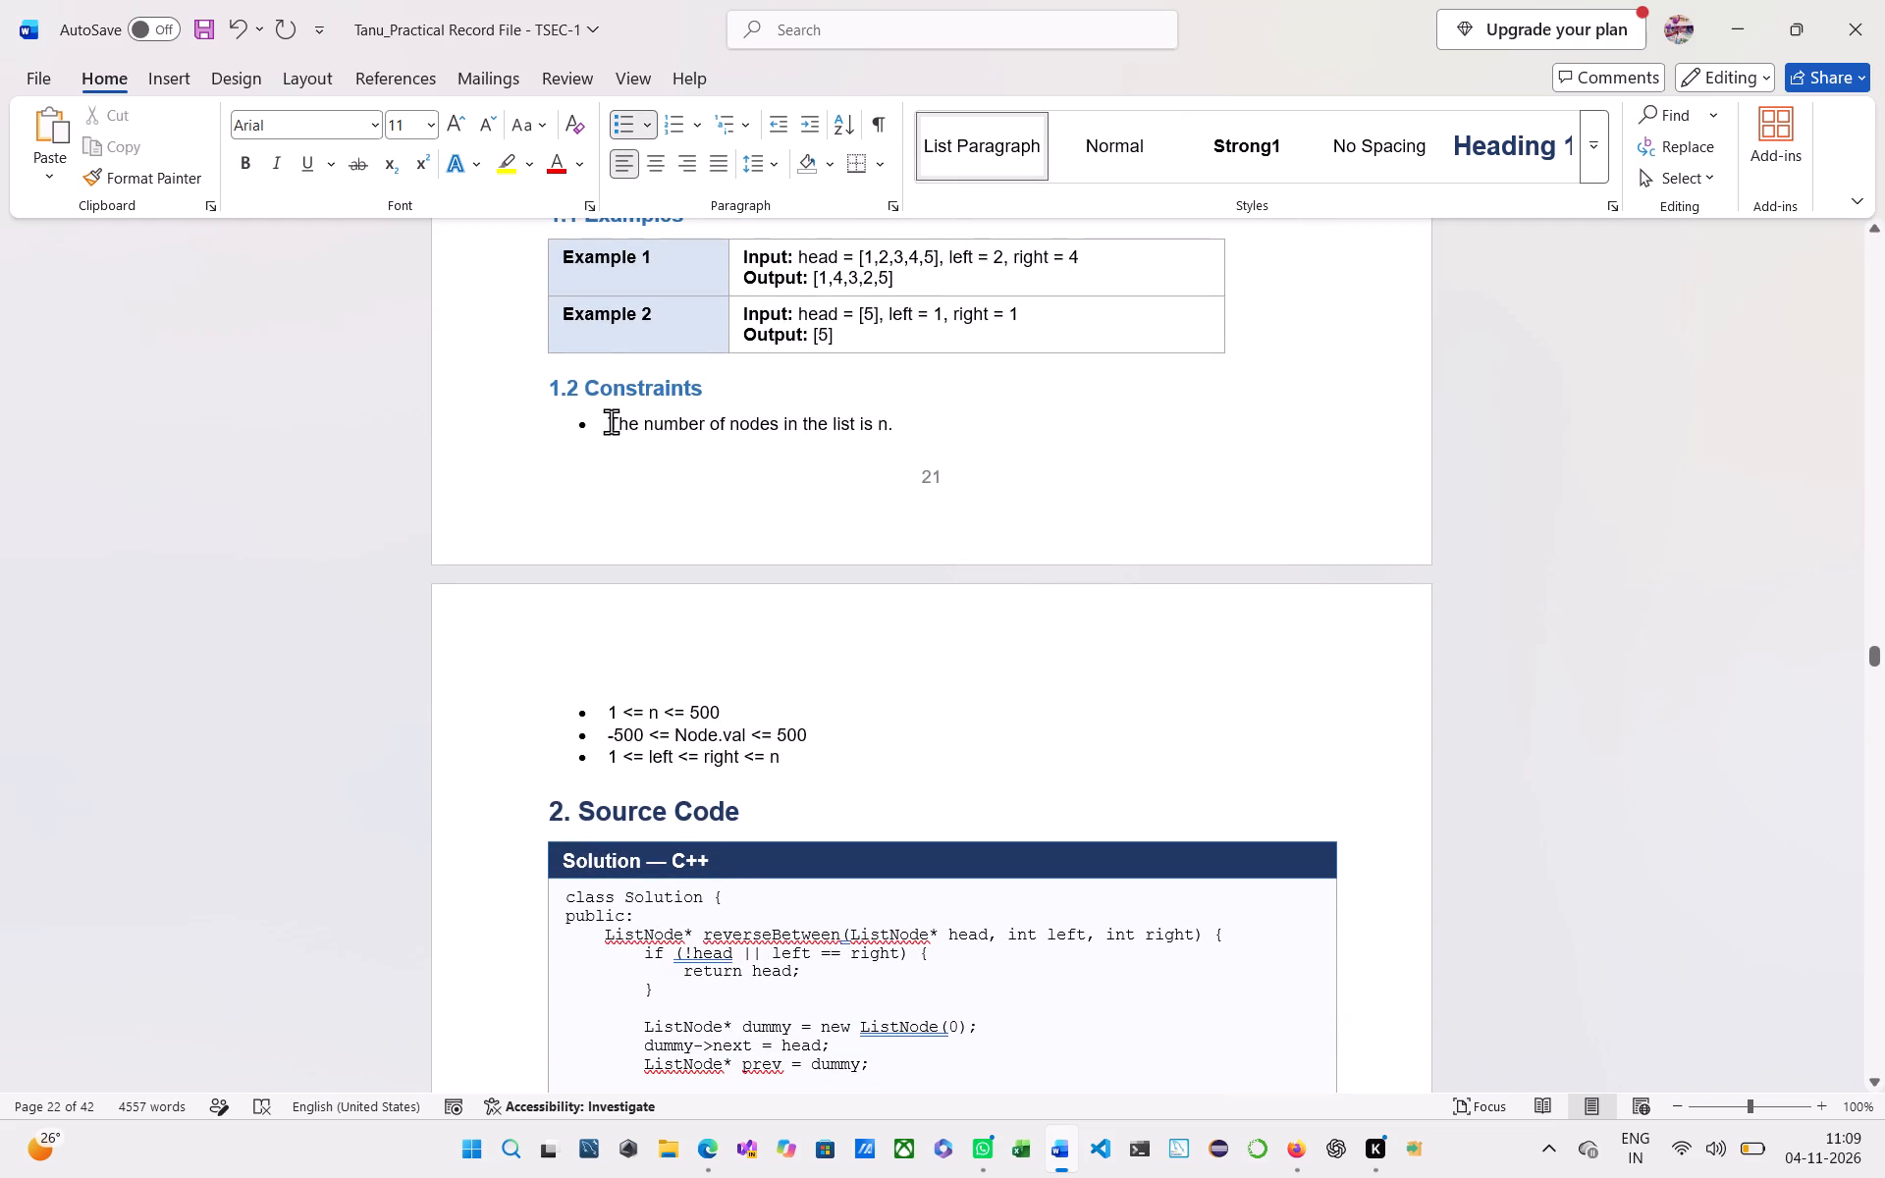
{"action": "left_click_drag", "start_coordinate": [610, 421], "coordinate": [900, 430]}
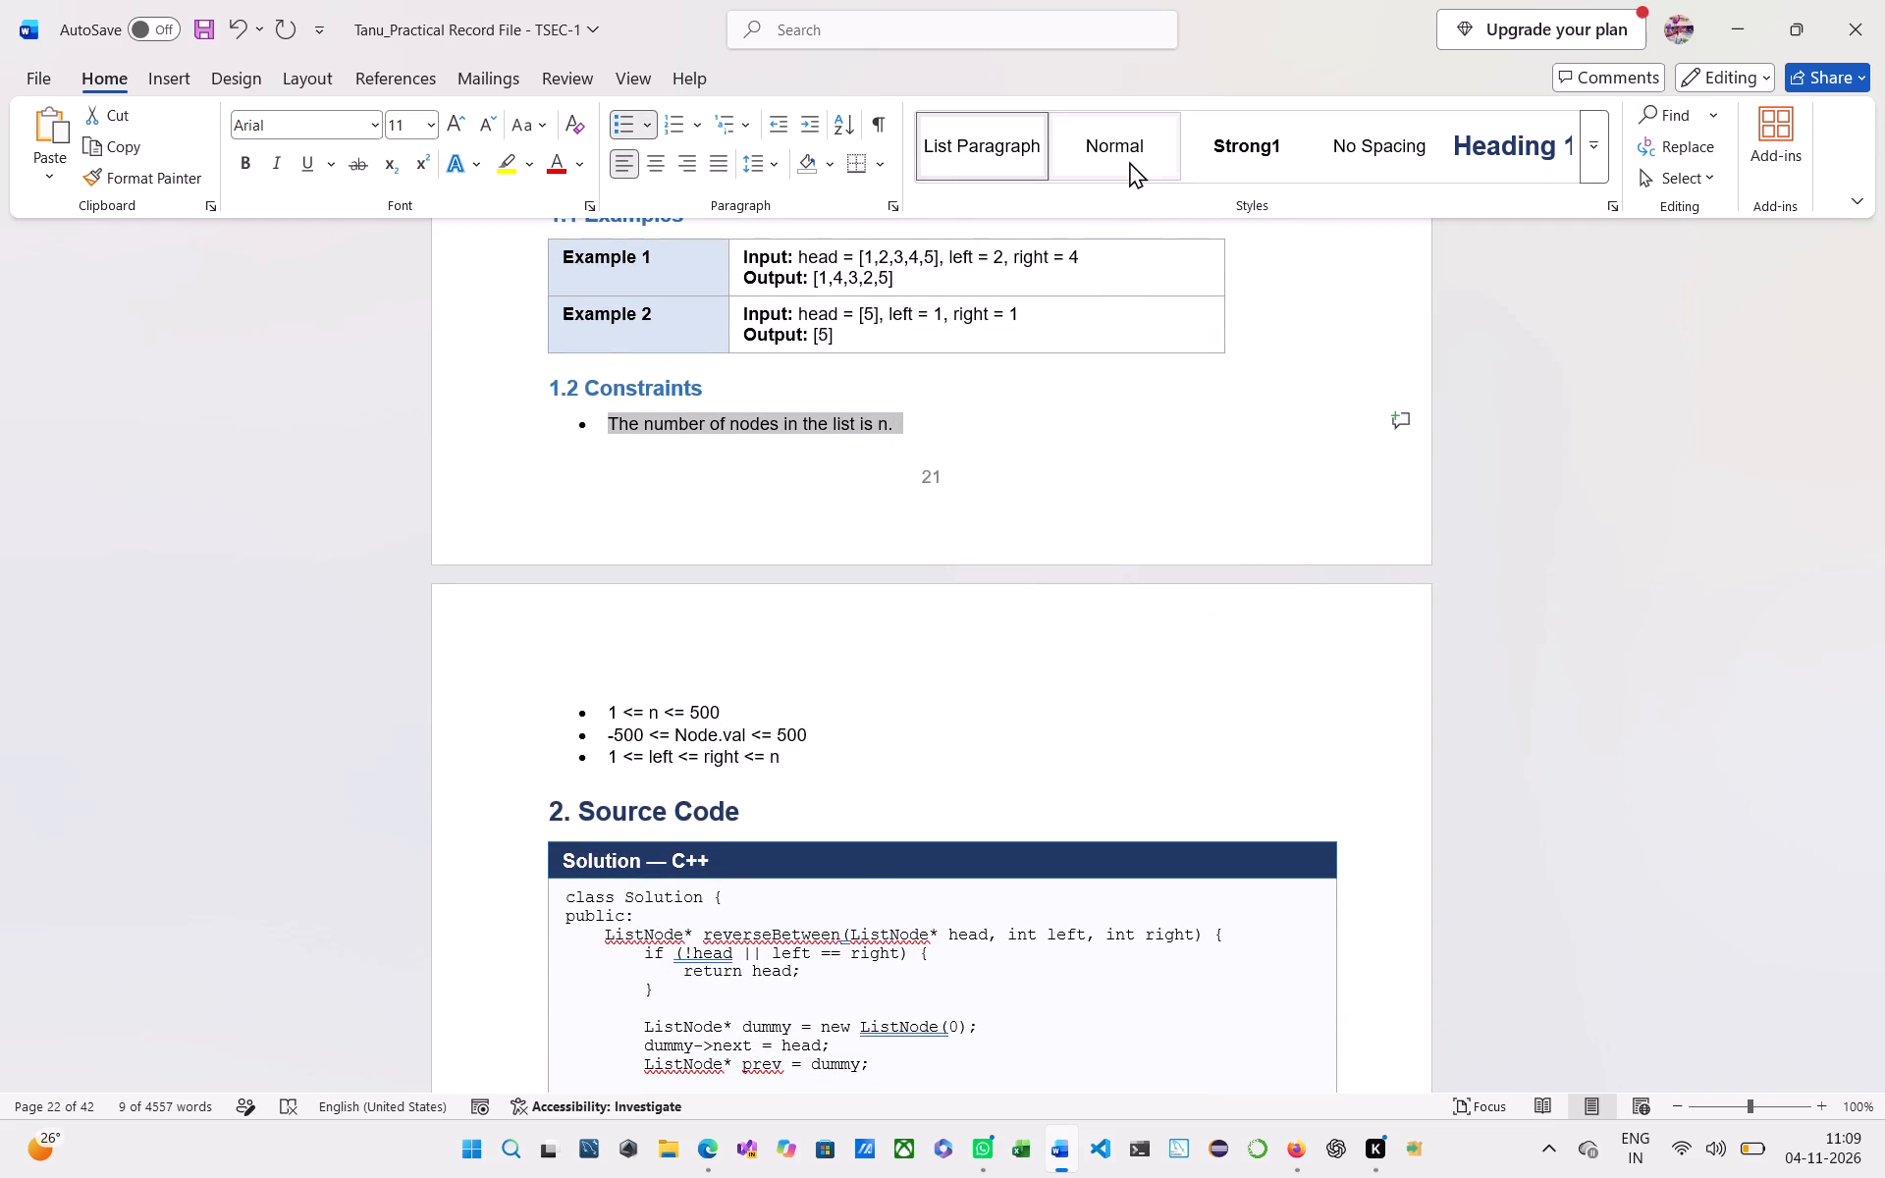
{"action": "left_click", "coordinate": [1128, 149]}
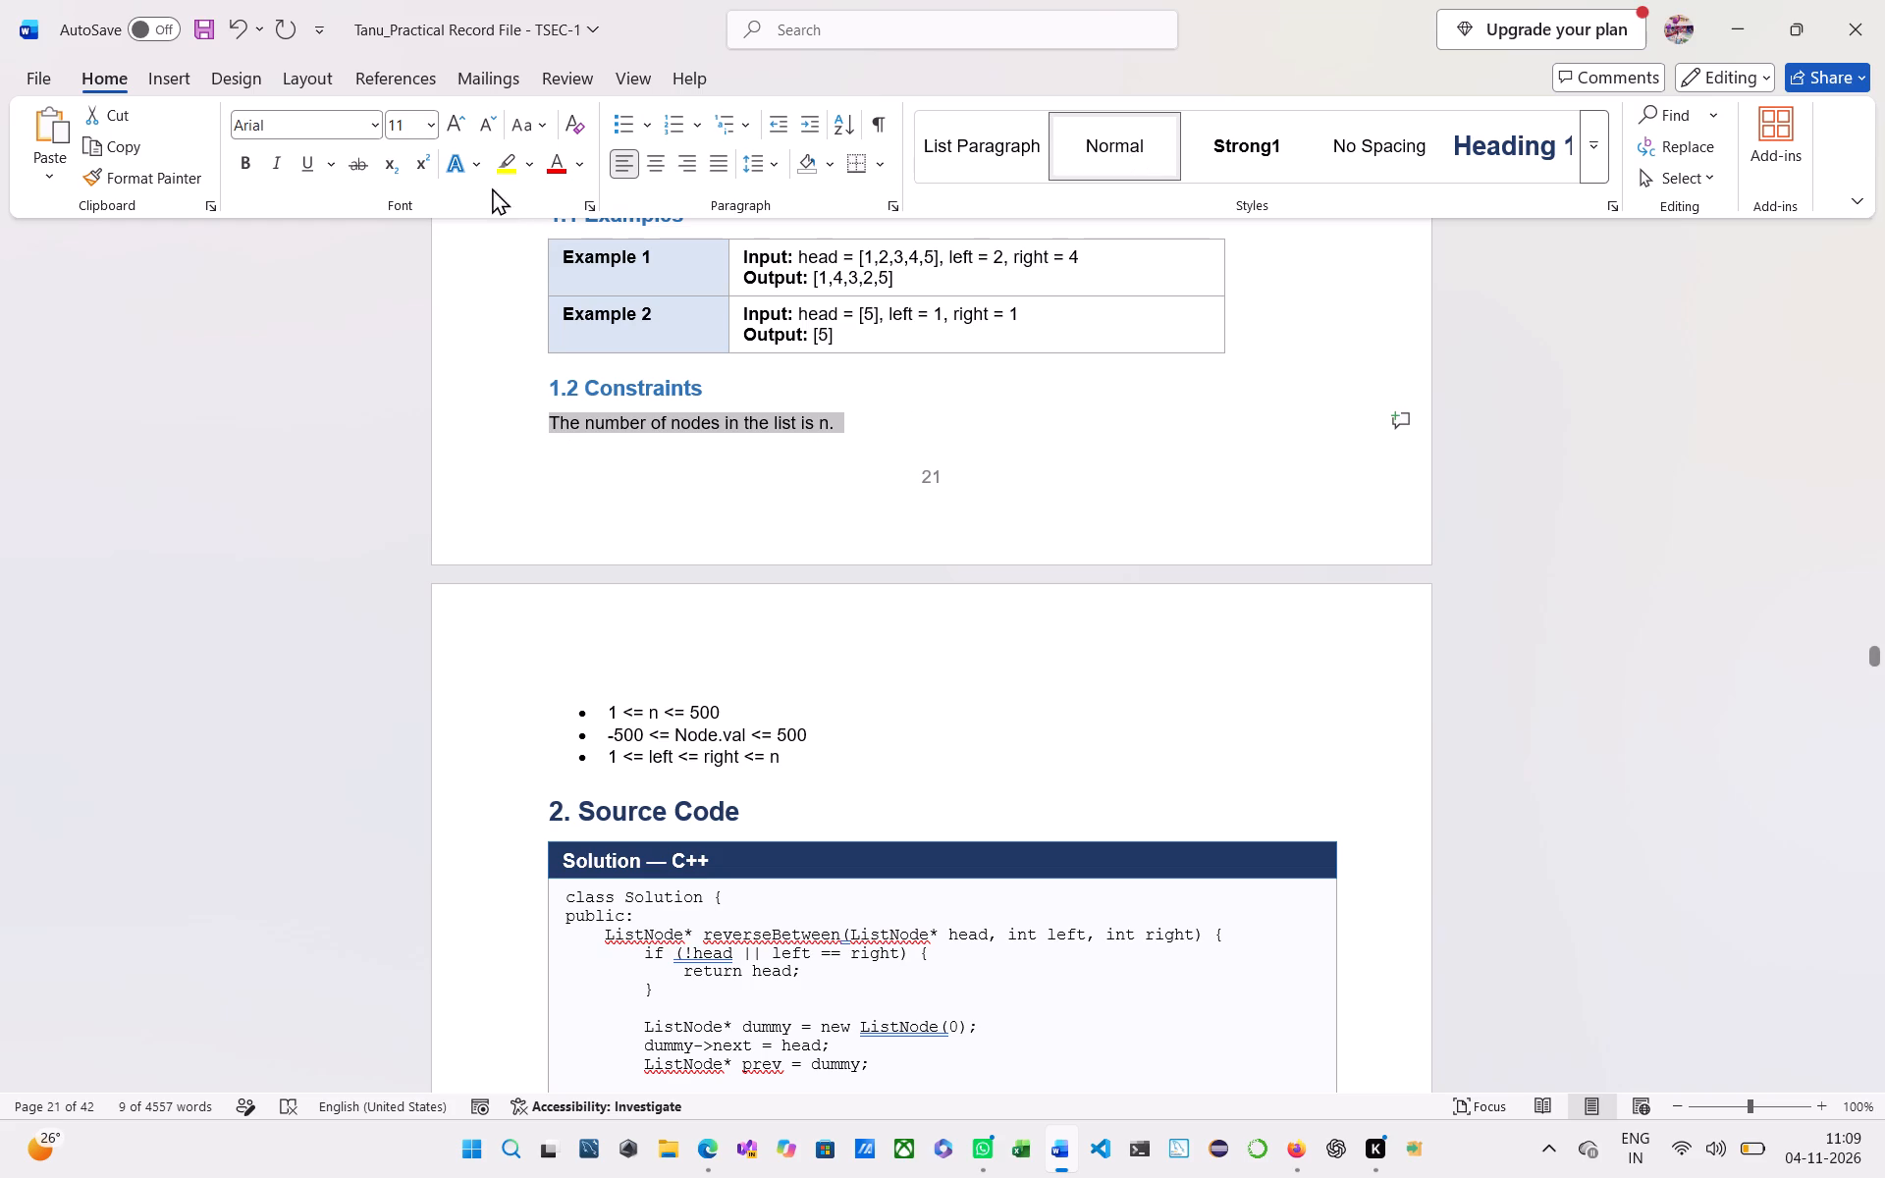
{"action": "left_click", "coordinate": [621, 114]}
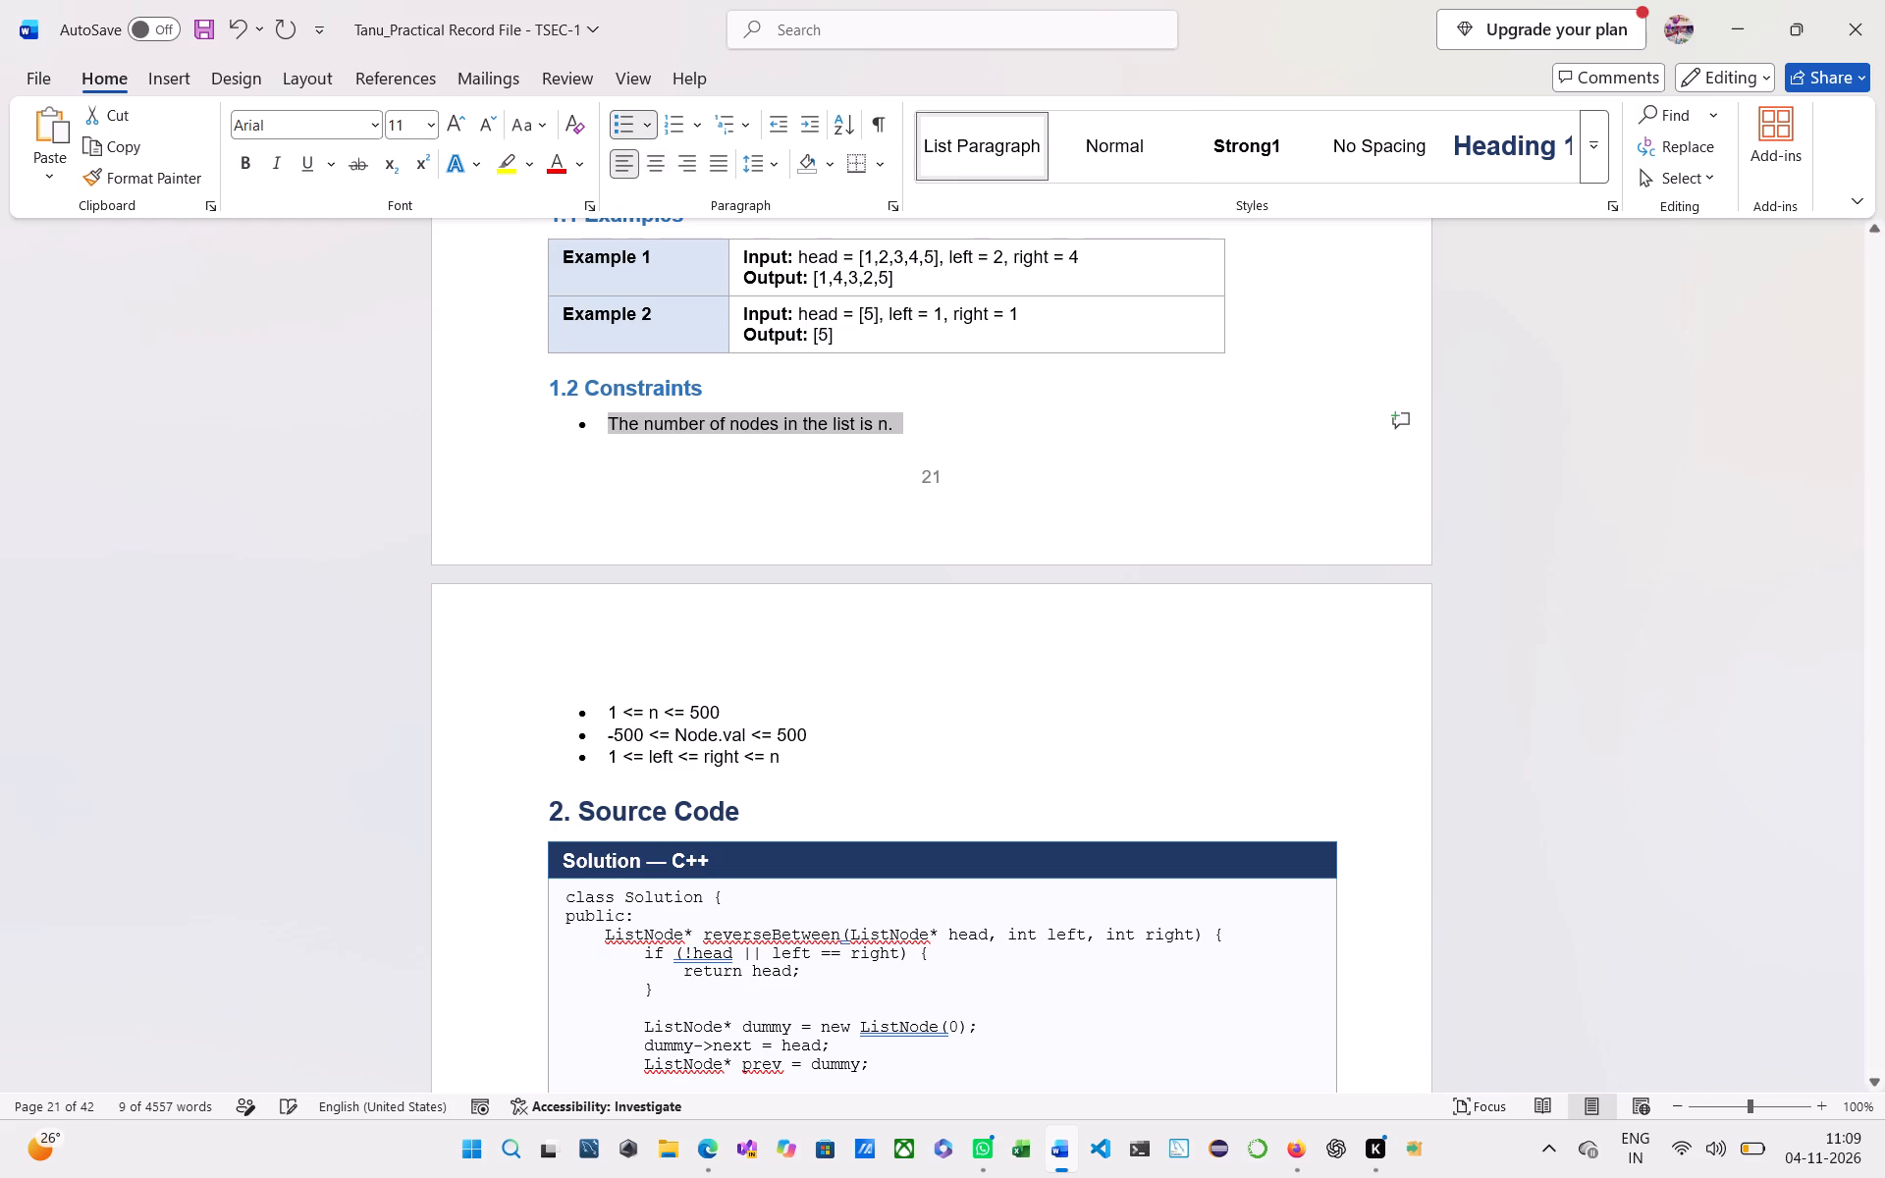
{"action": "left_click", "coordinate": [762, 597]}
Delete the blank line between the reverseBetween acceptance screenshot and the heading "14. Remove Nth Node From End of List".
{"action": "scroll", "coordinate": [762, 597], "scroll_direction": "down", "scroll_amount": 2}
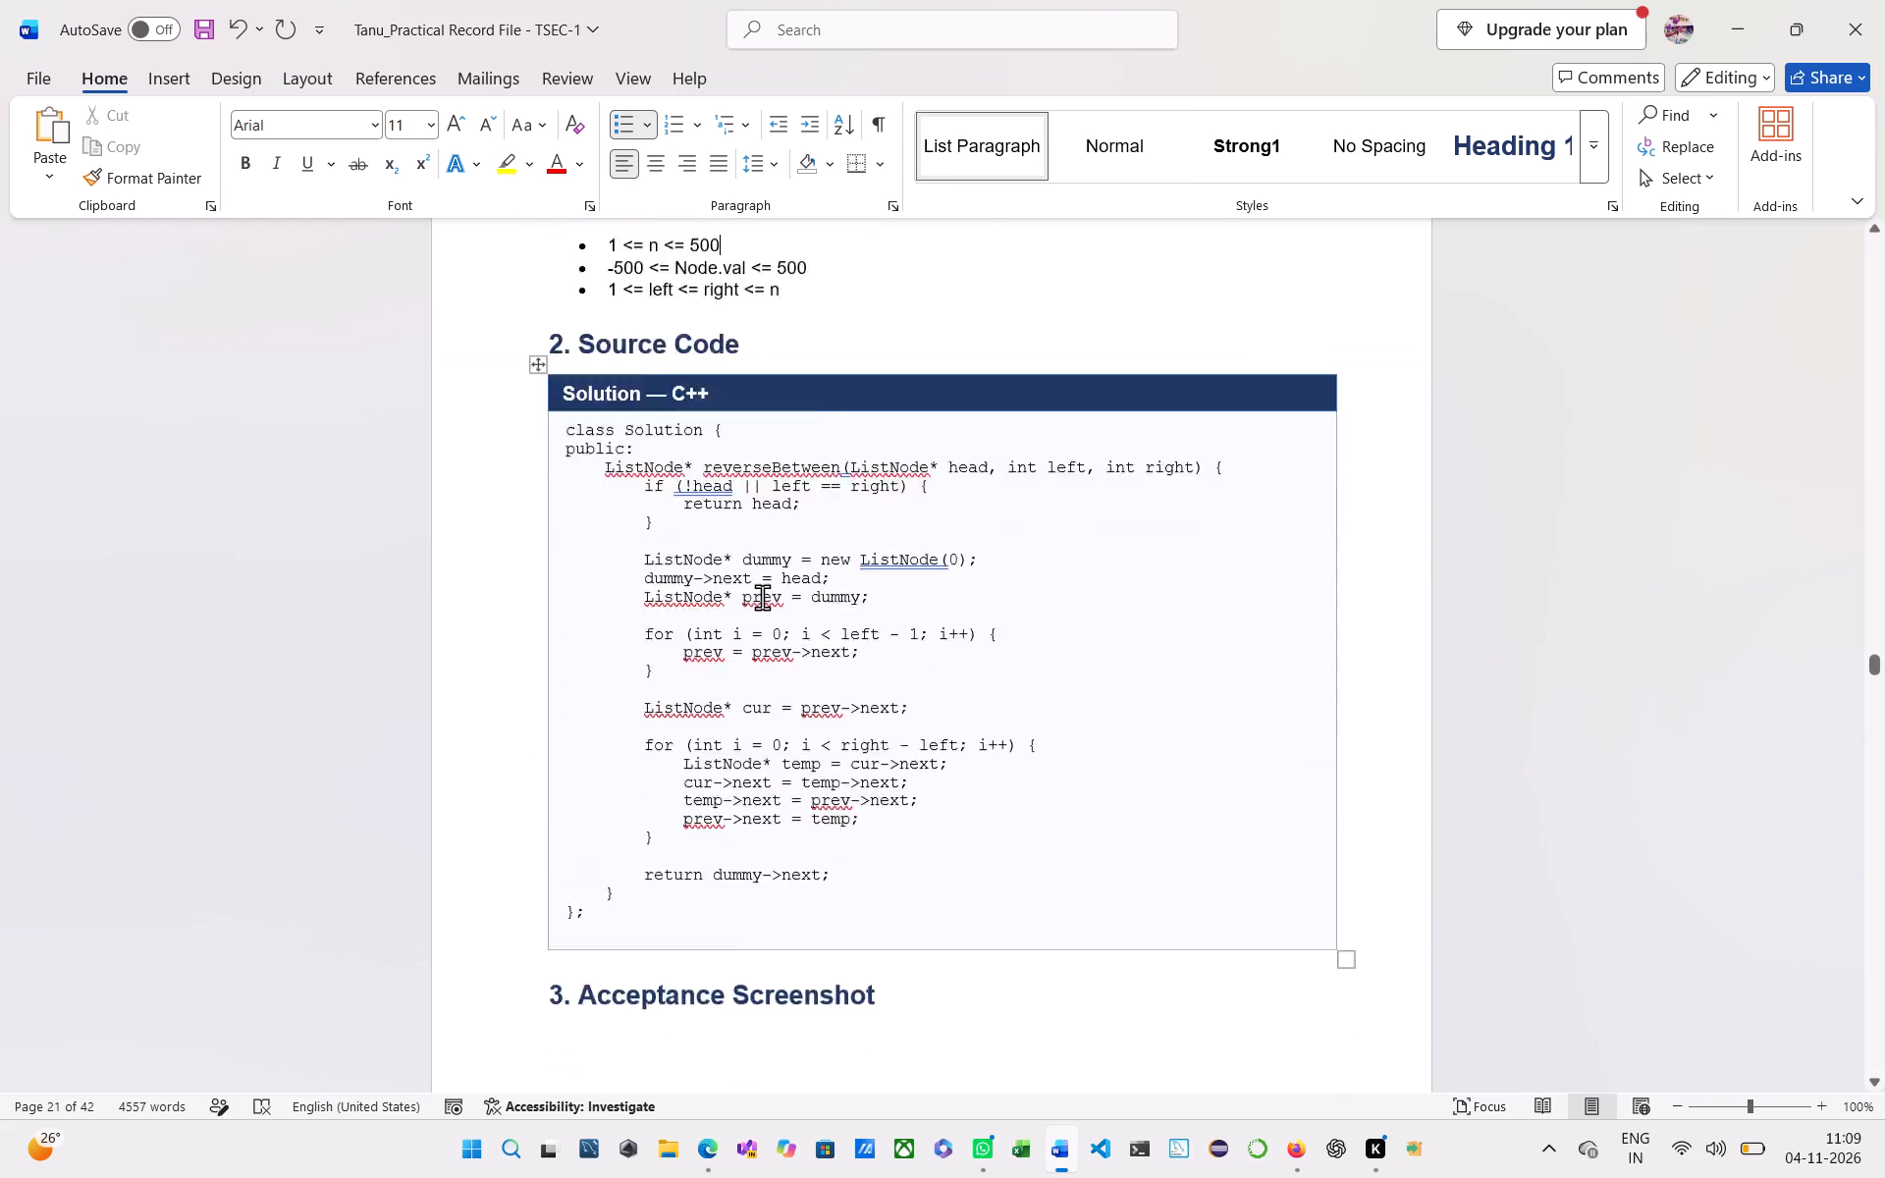
{"action": "scroll", "coordinate": [762, 597], "scroll_direction": "down", "scroll_amount": 3}
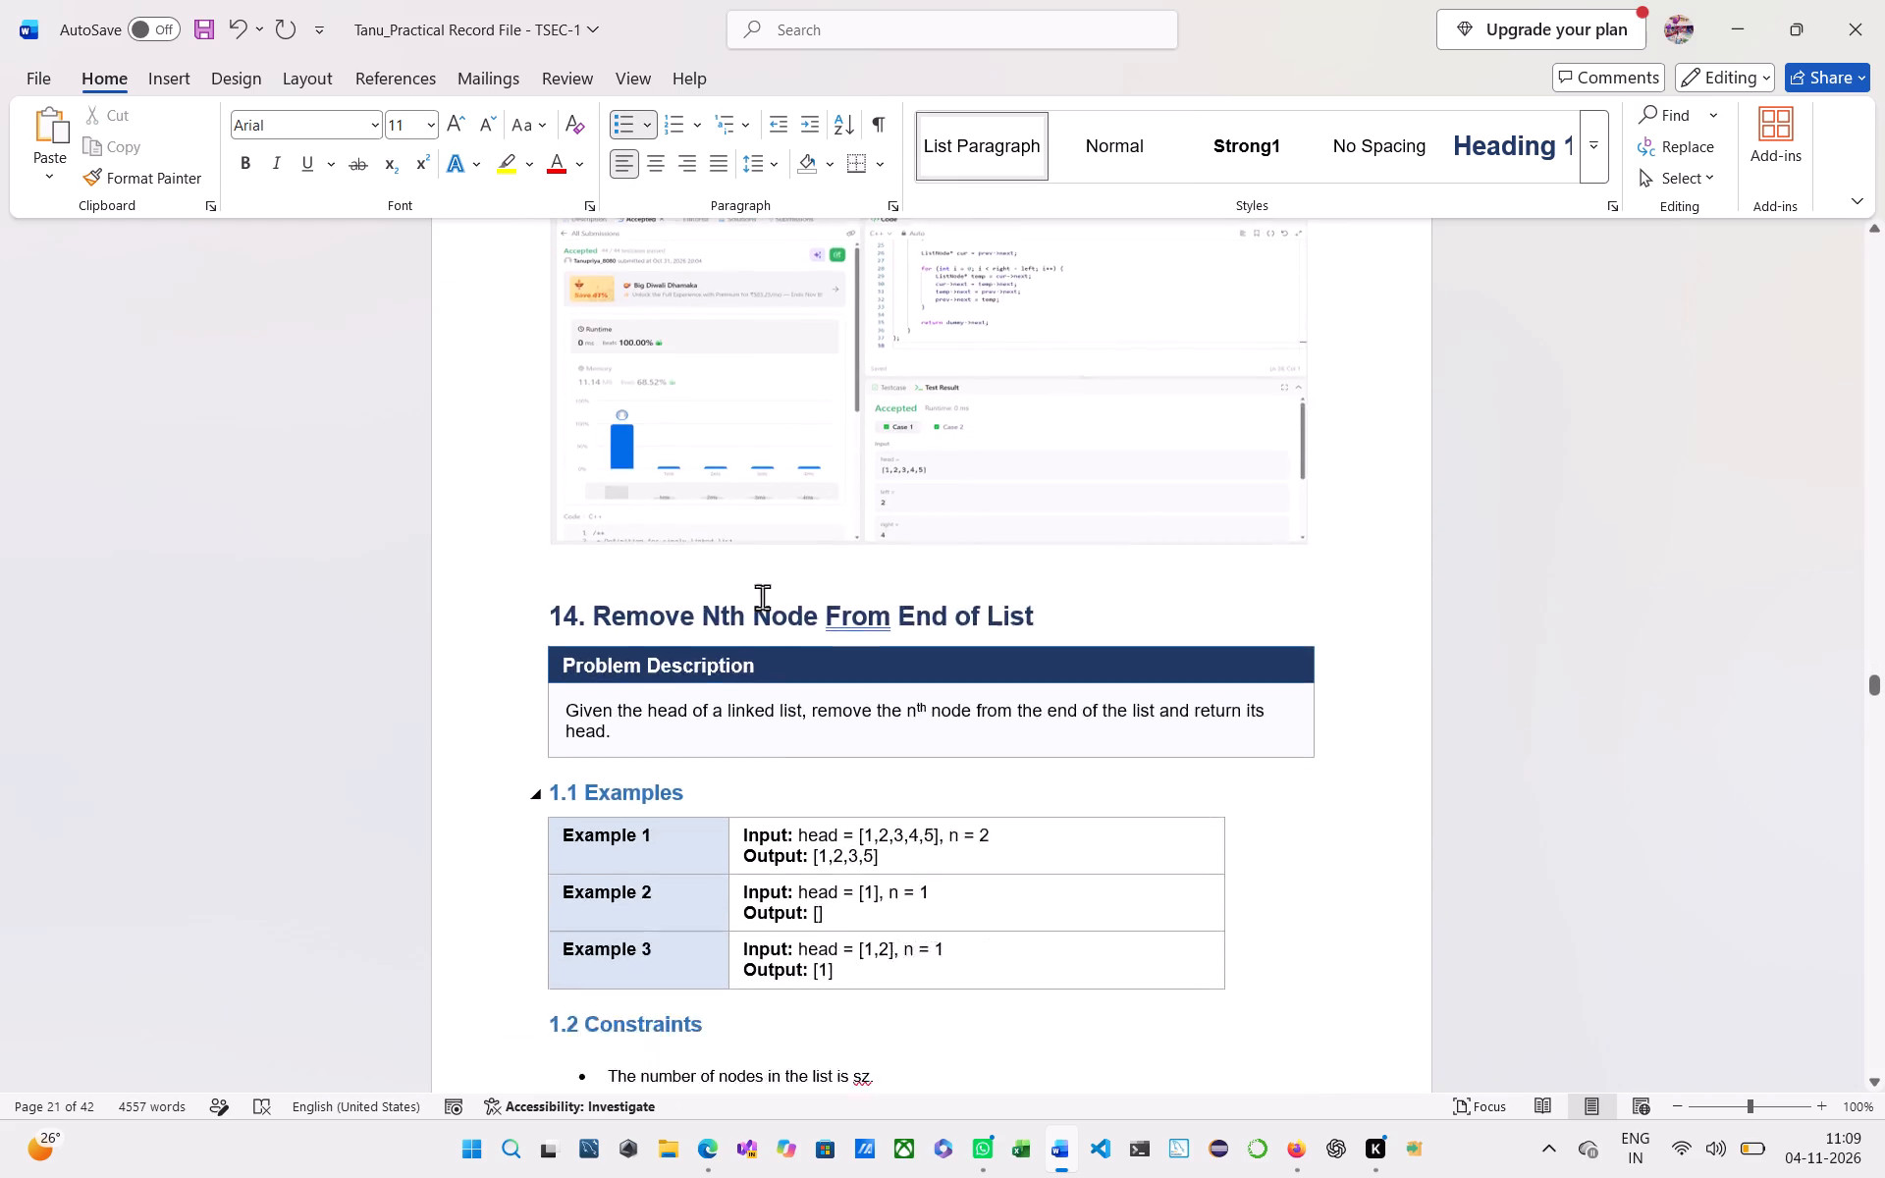
{"action": "scroll", "coordinate": [762, 597], "scroll_direction": "down", "scroll_amount": 1}
{"action": "left_click", "coordinate": [552, 370]}
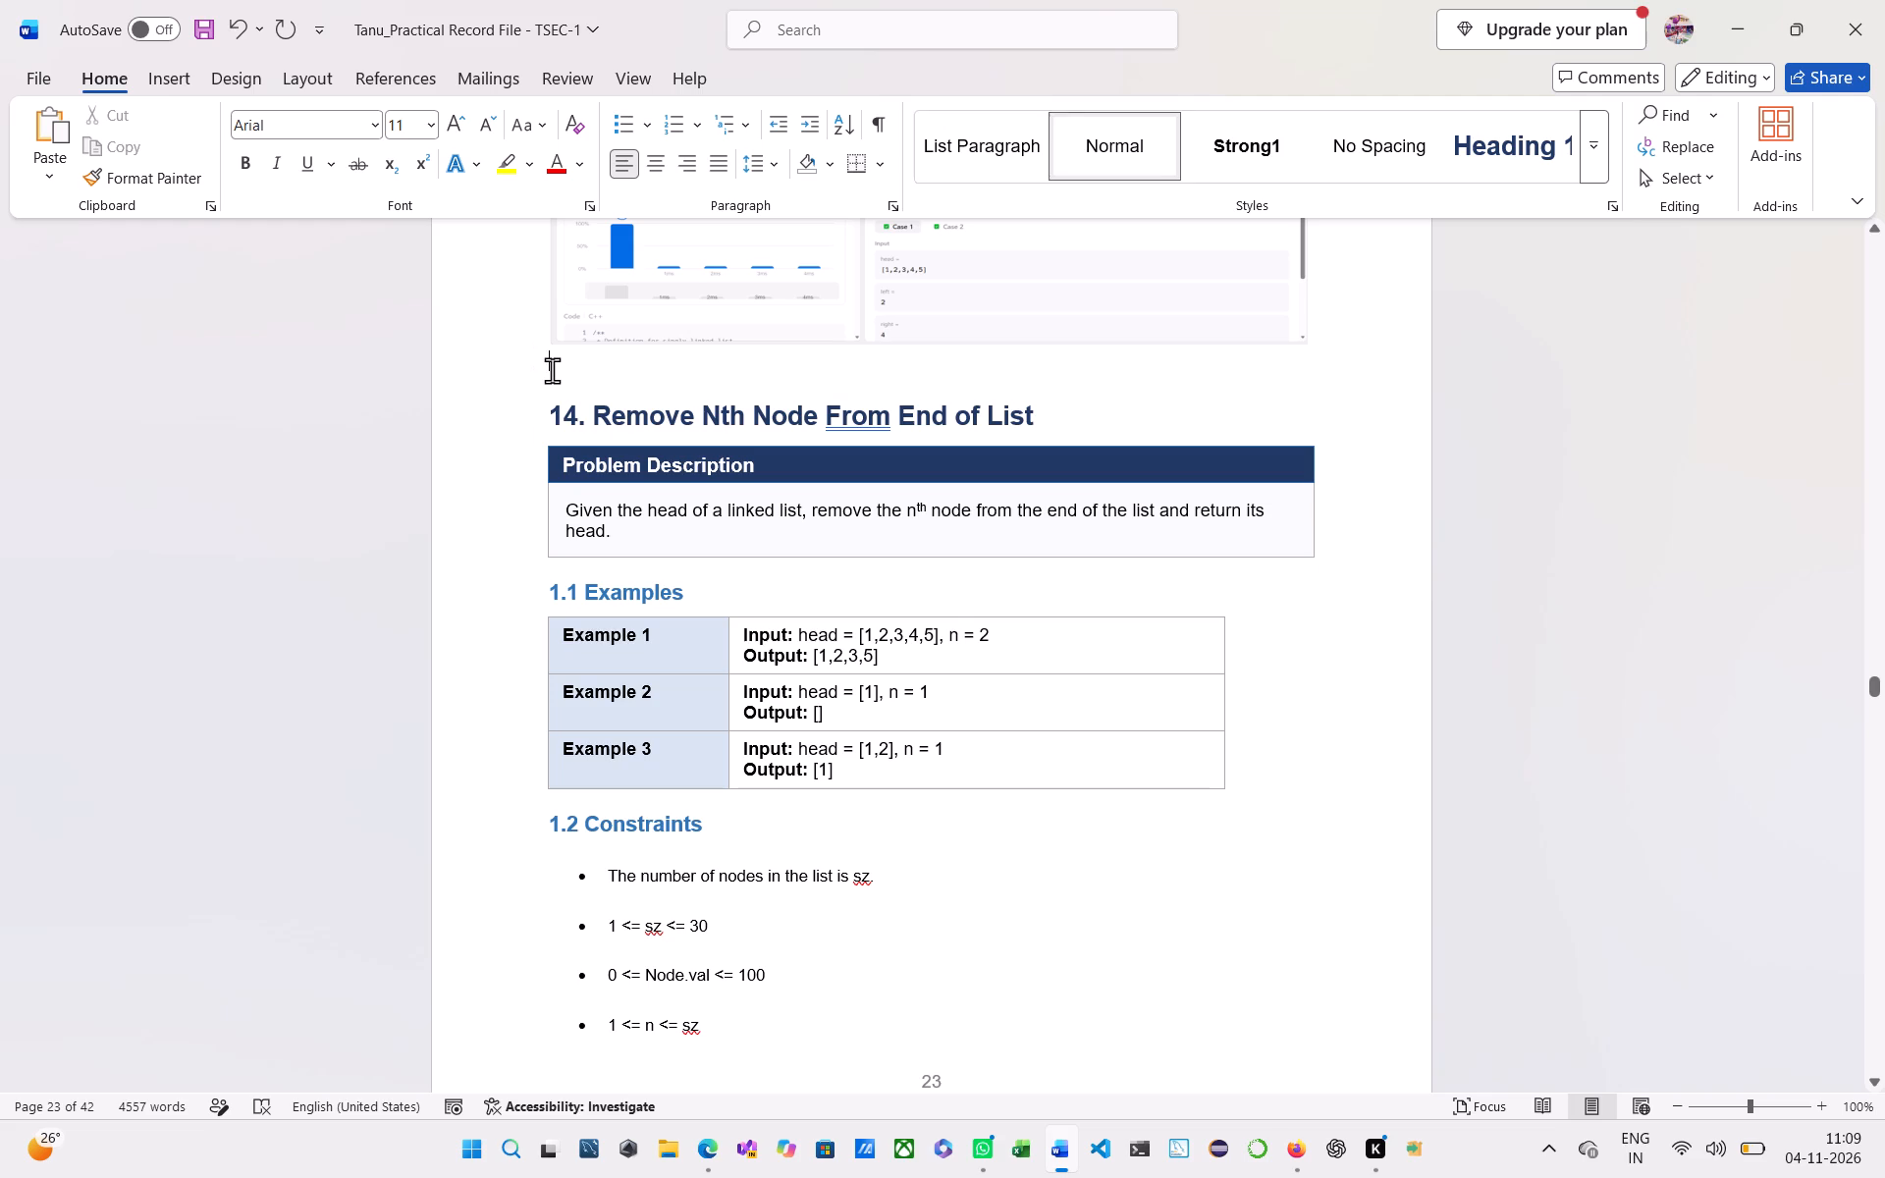
{"action": "key", "text": "BackSpace"}
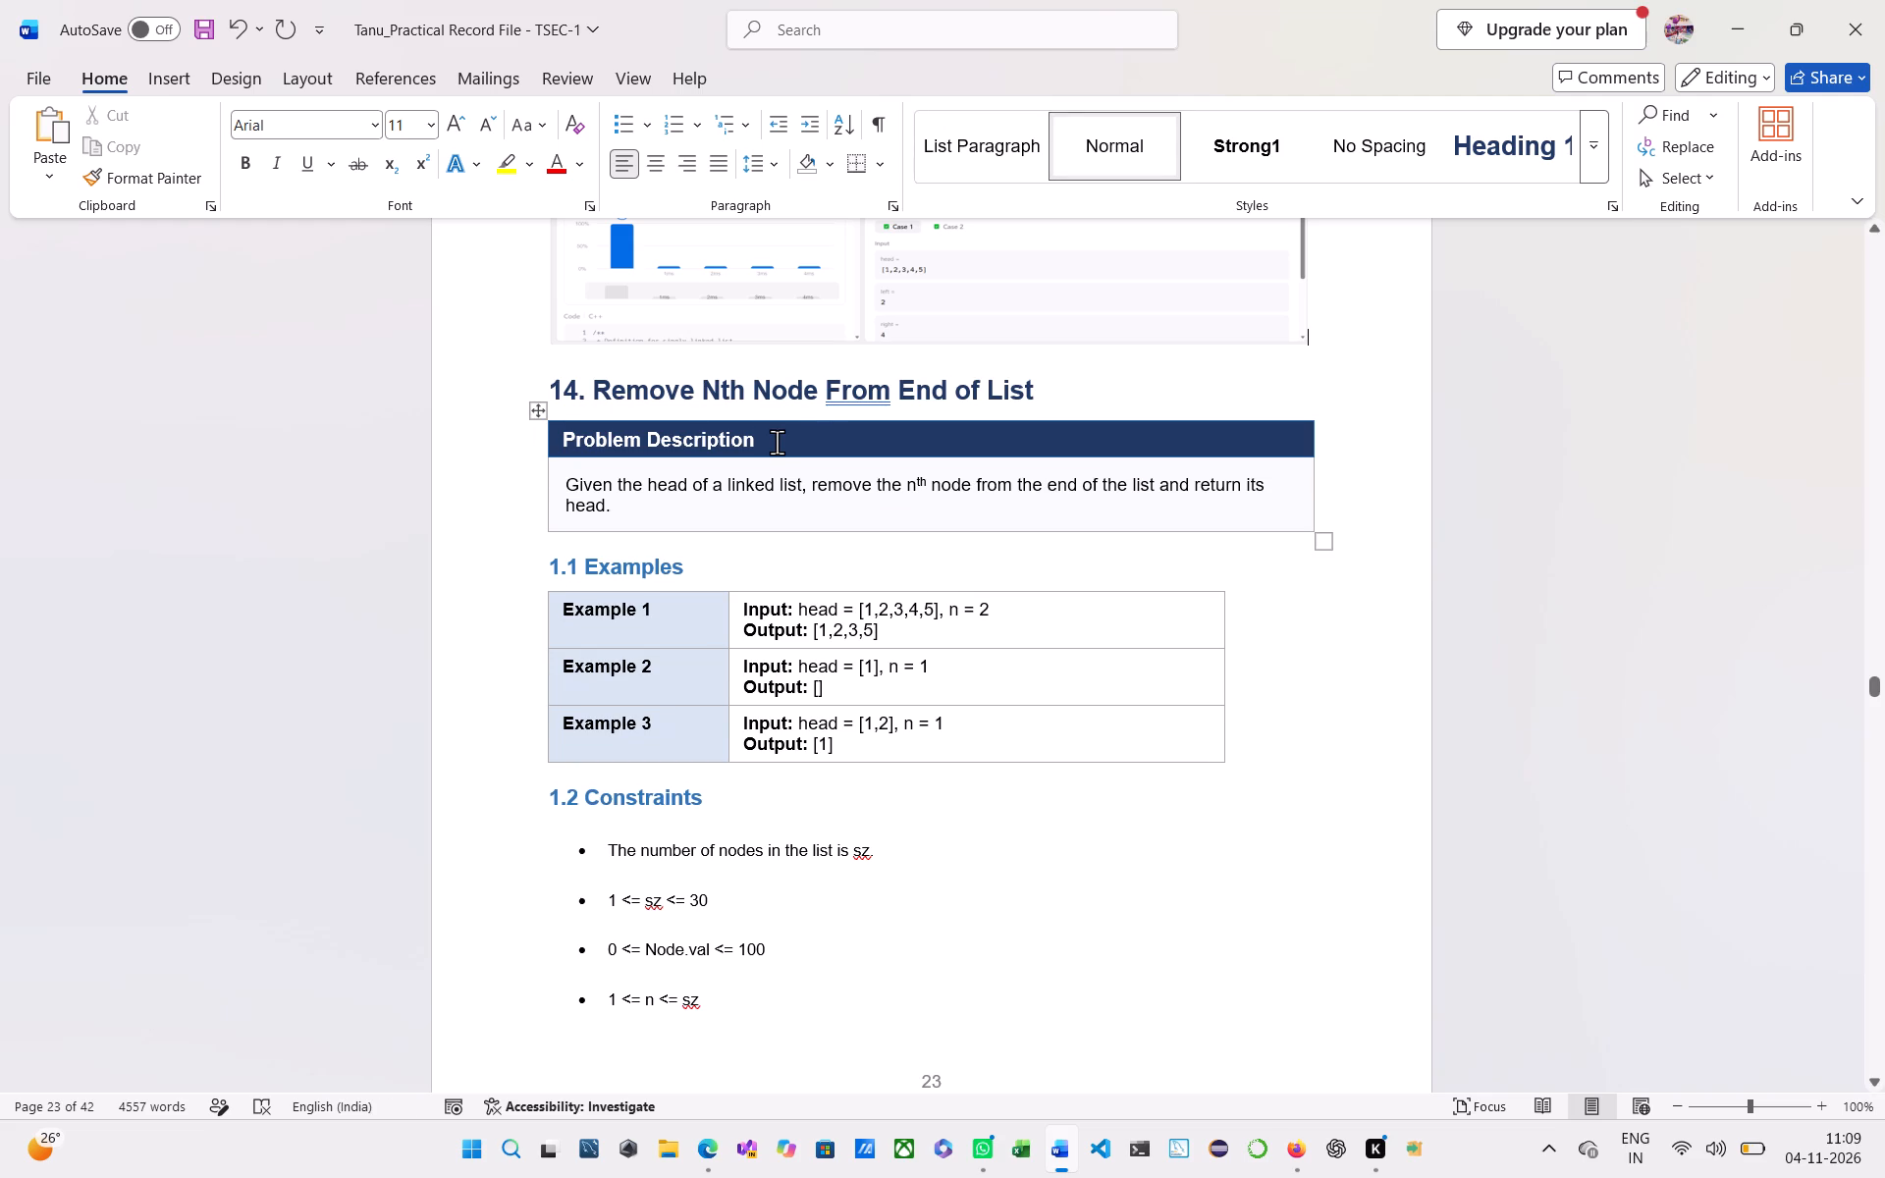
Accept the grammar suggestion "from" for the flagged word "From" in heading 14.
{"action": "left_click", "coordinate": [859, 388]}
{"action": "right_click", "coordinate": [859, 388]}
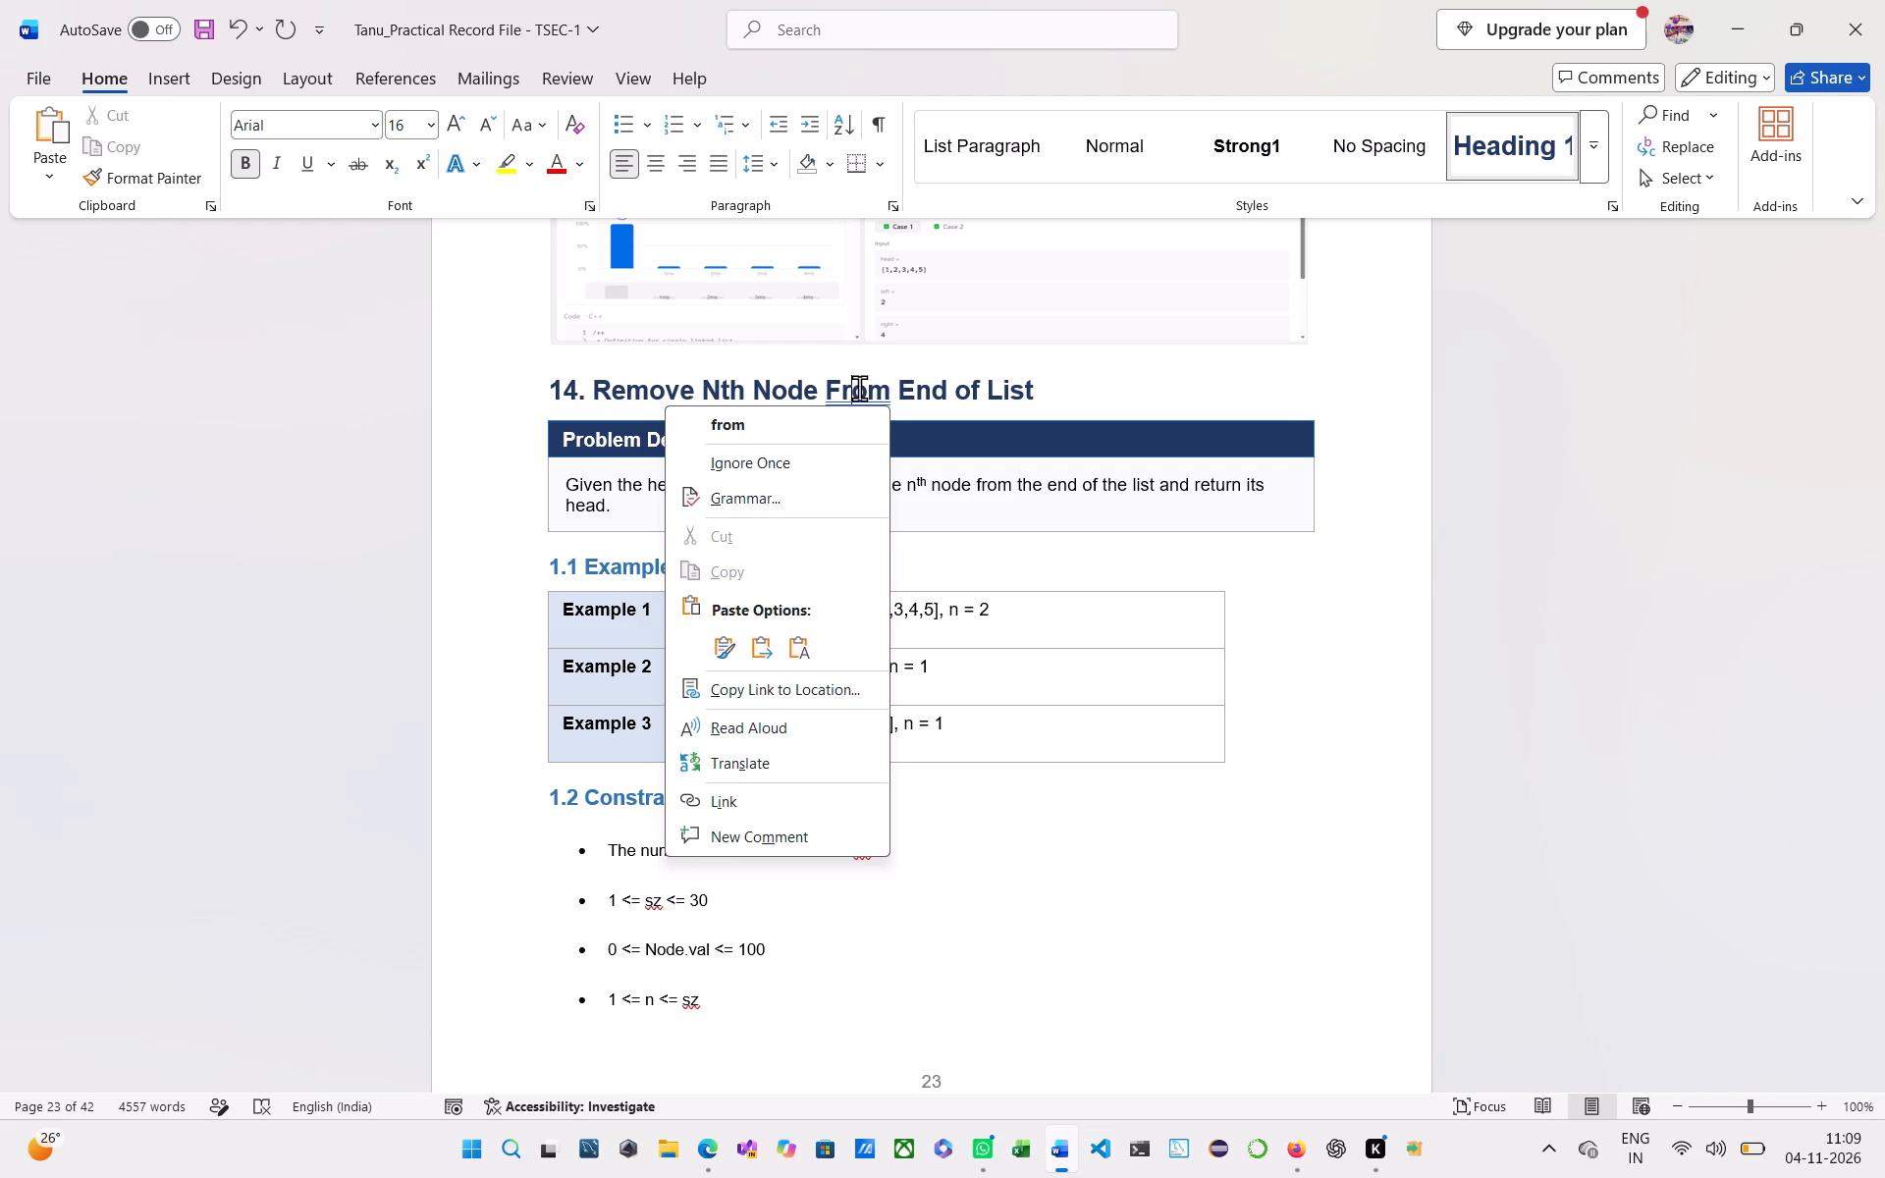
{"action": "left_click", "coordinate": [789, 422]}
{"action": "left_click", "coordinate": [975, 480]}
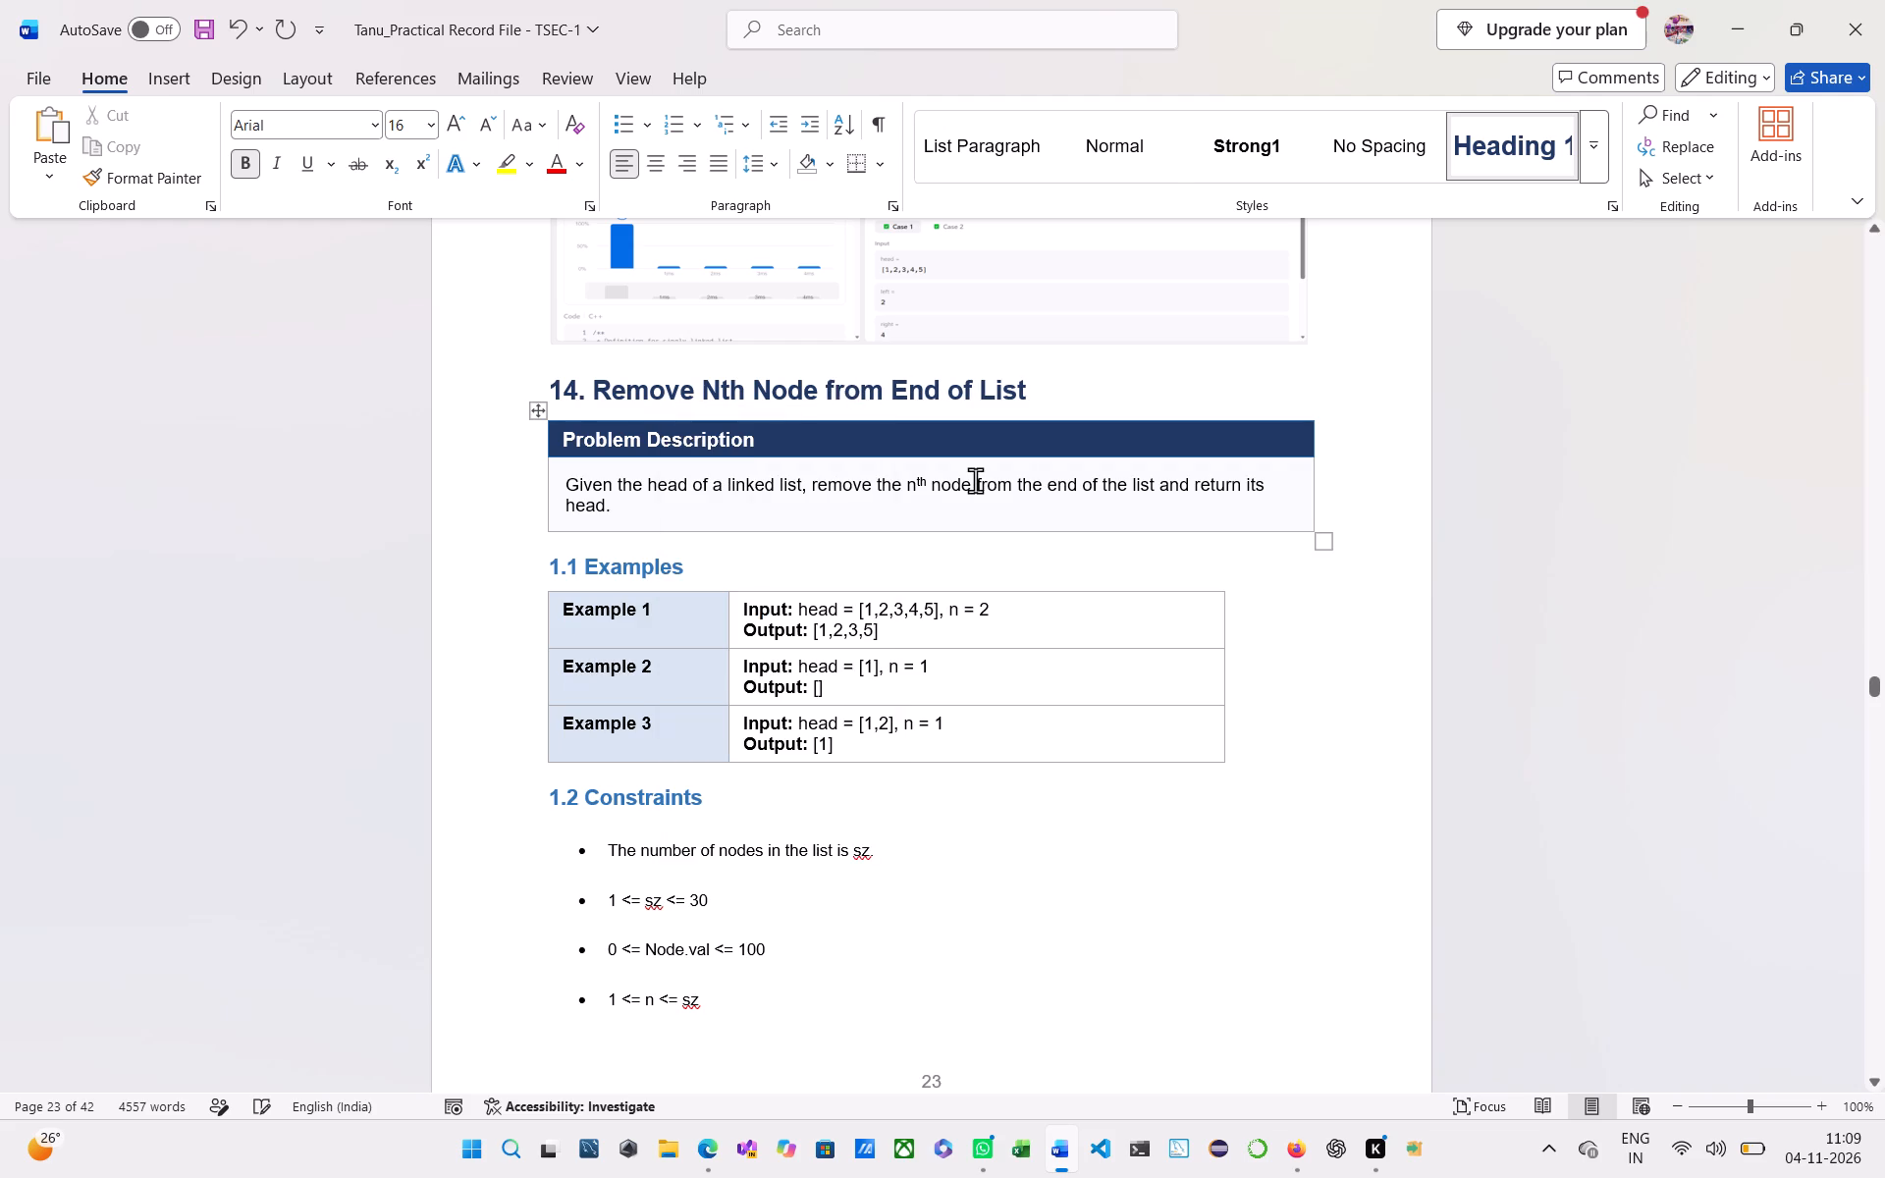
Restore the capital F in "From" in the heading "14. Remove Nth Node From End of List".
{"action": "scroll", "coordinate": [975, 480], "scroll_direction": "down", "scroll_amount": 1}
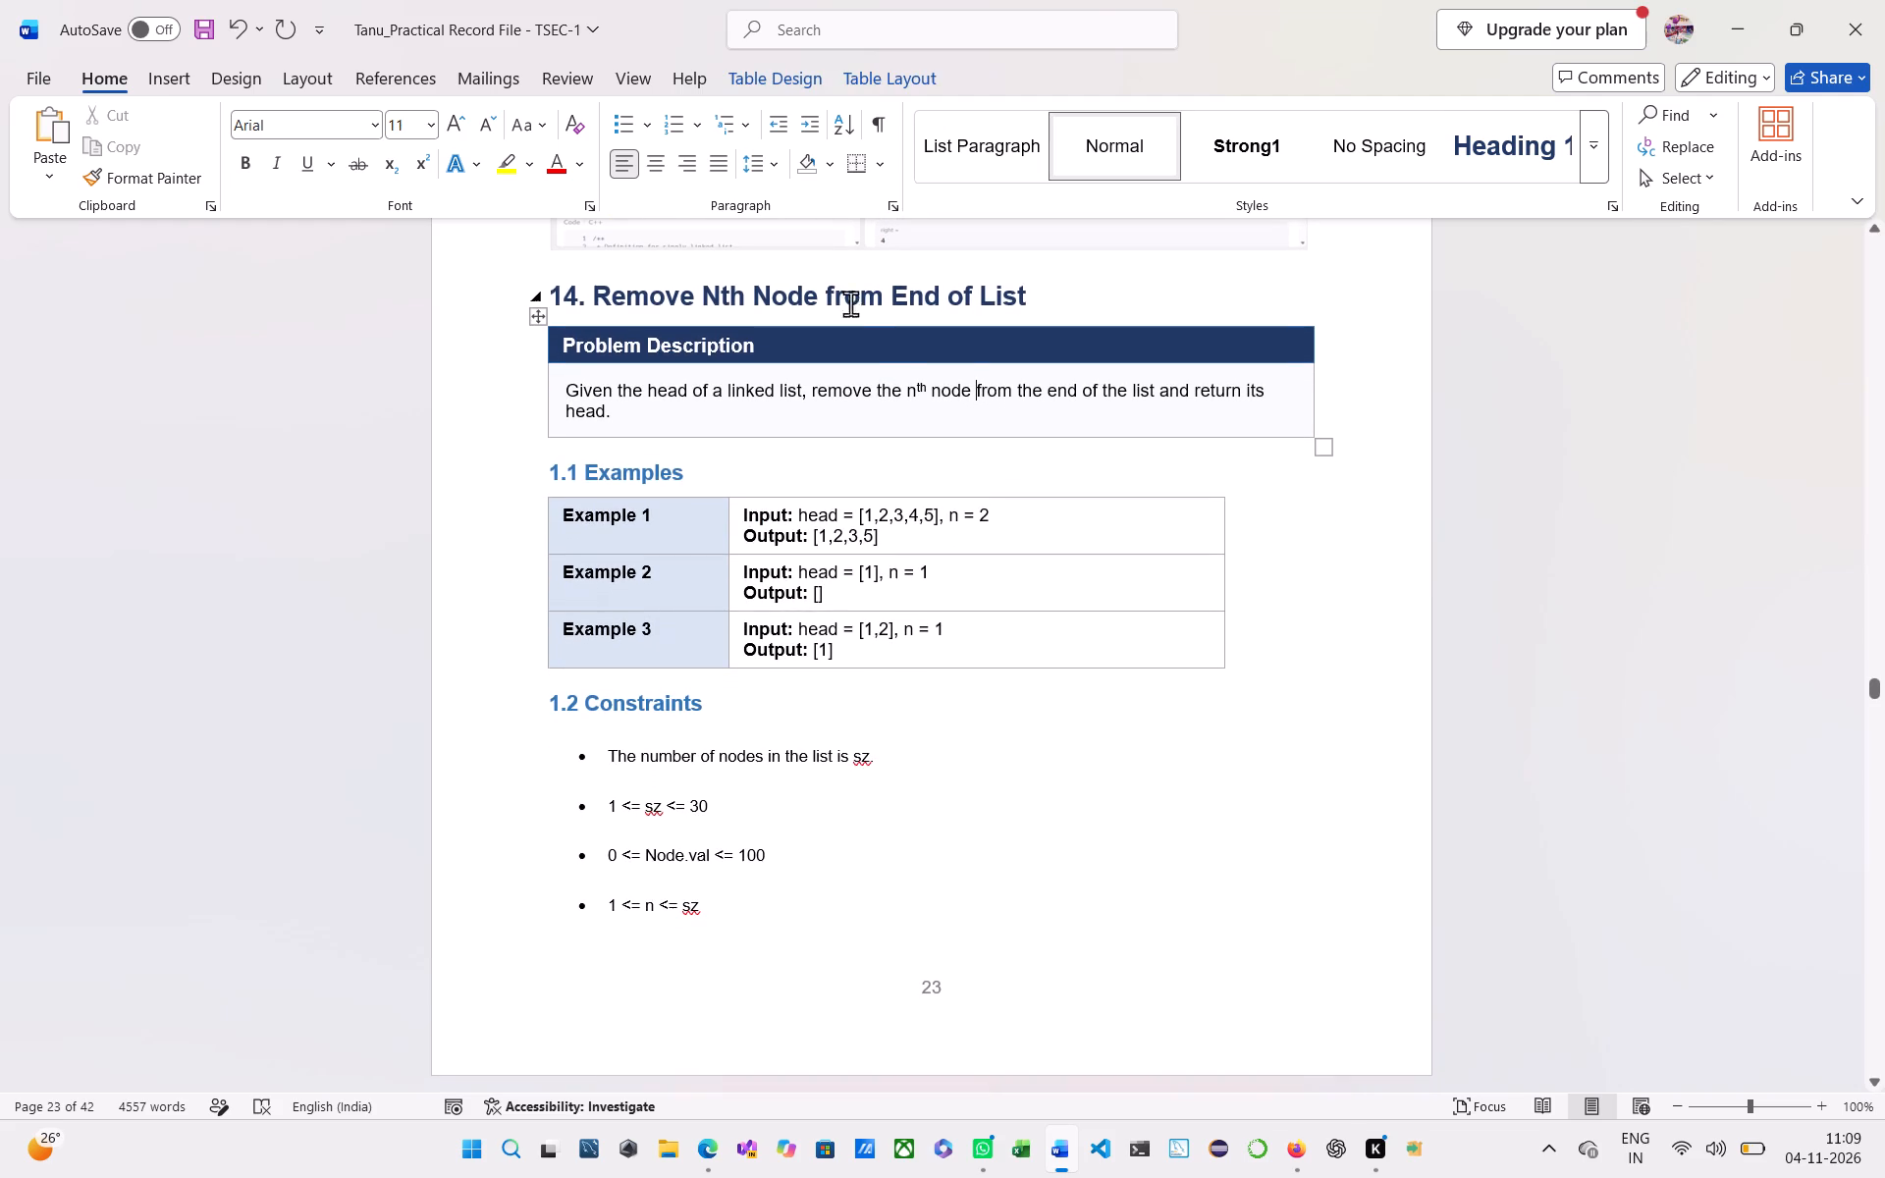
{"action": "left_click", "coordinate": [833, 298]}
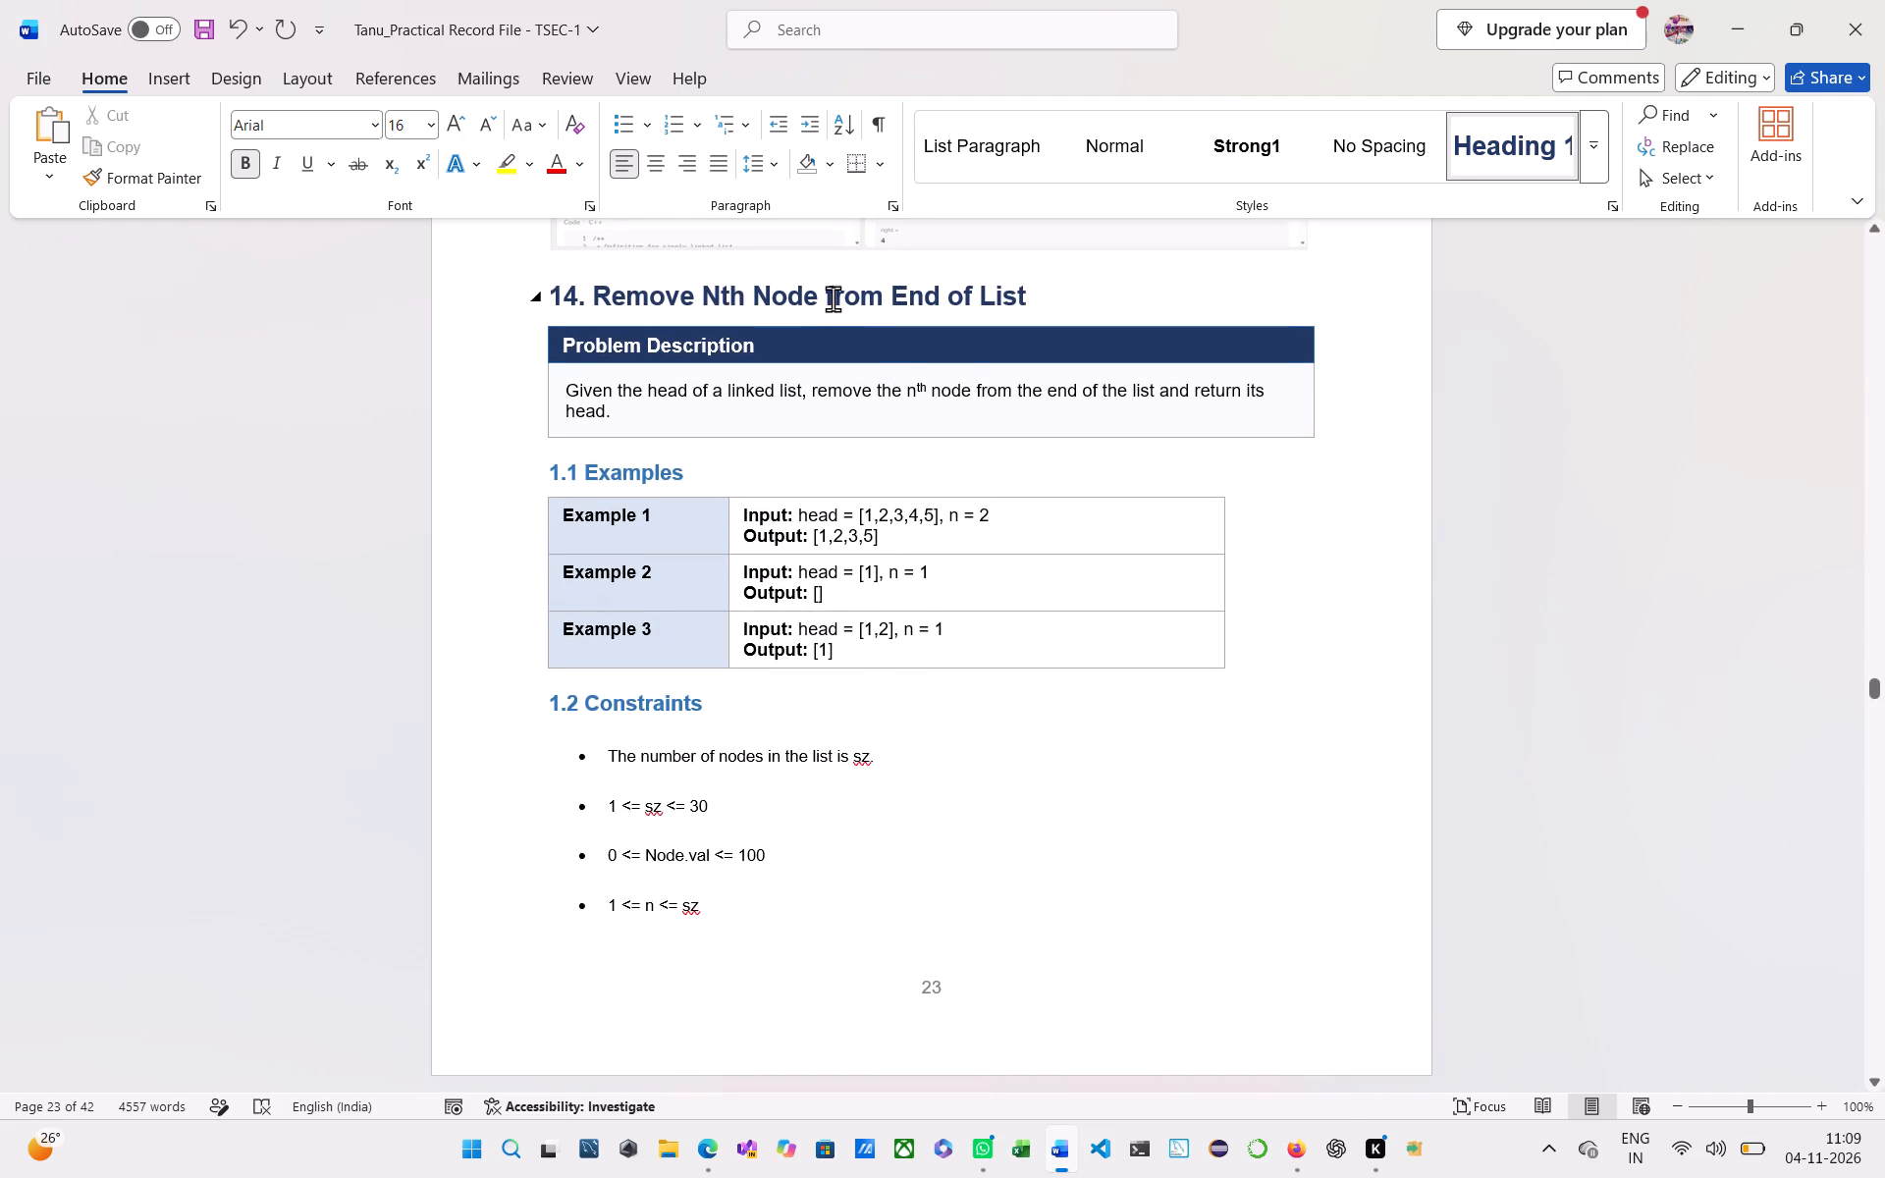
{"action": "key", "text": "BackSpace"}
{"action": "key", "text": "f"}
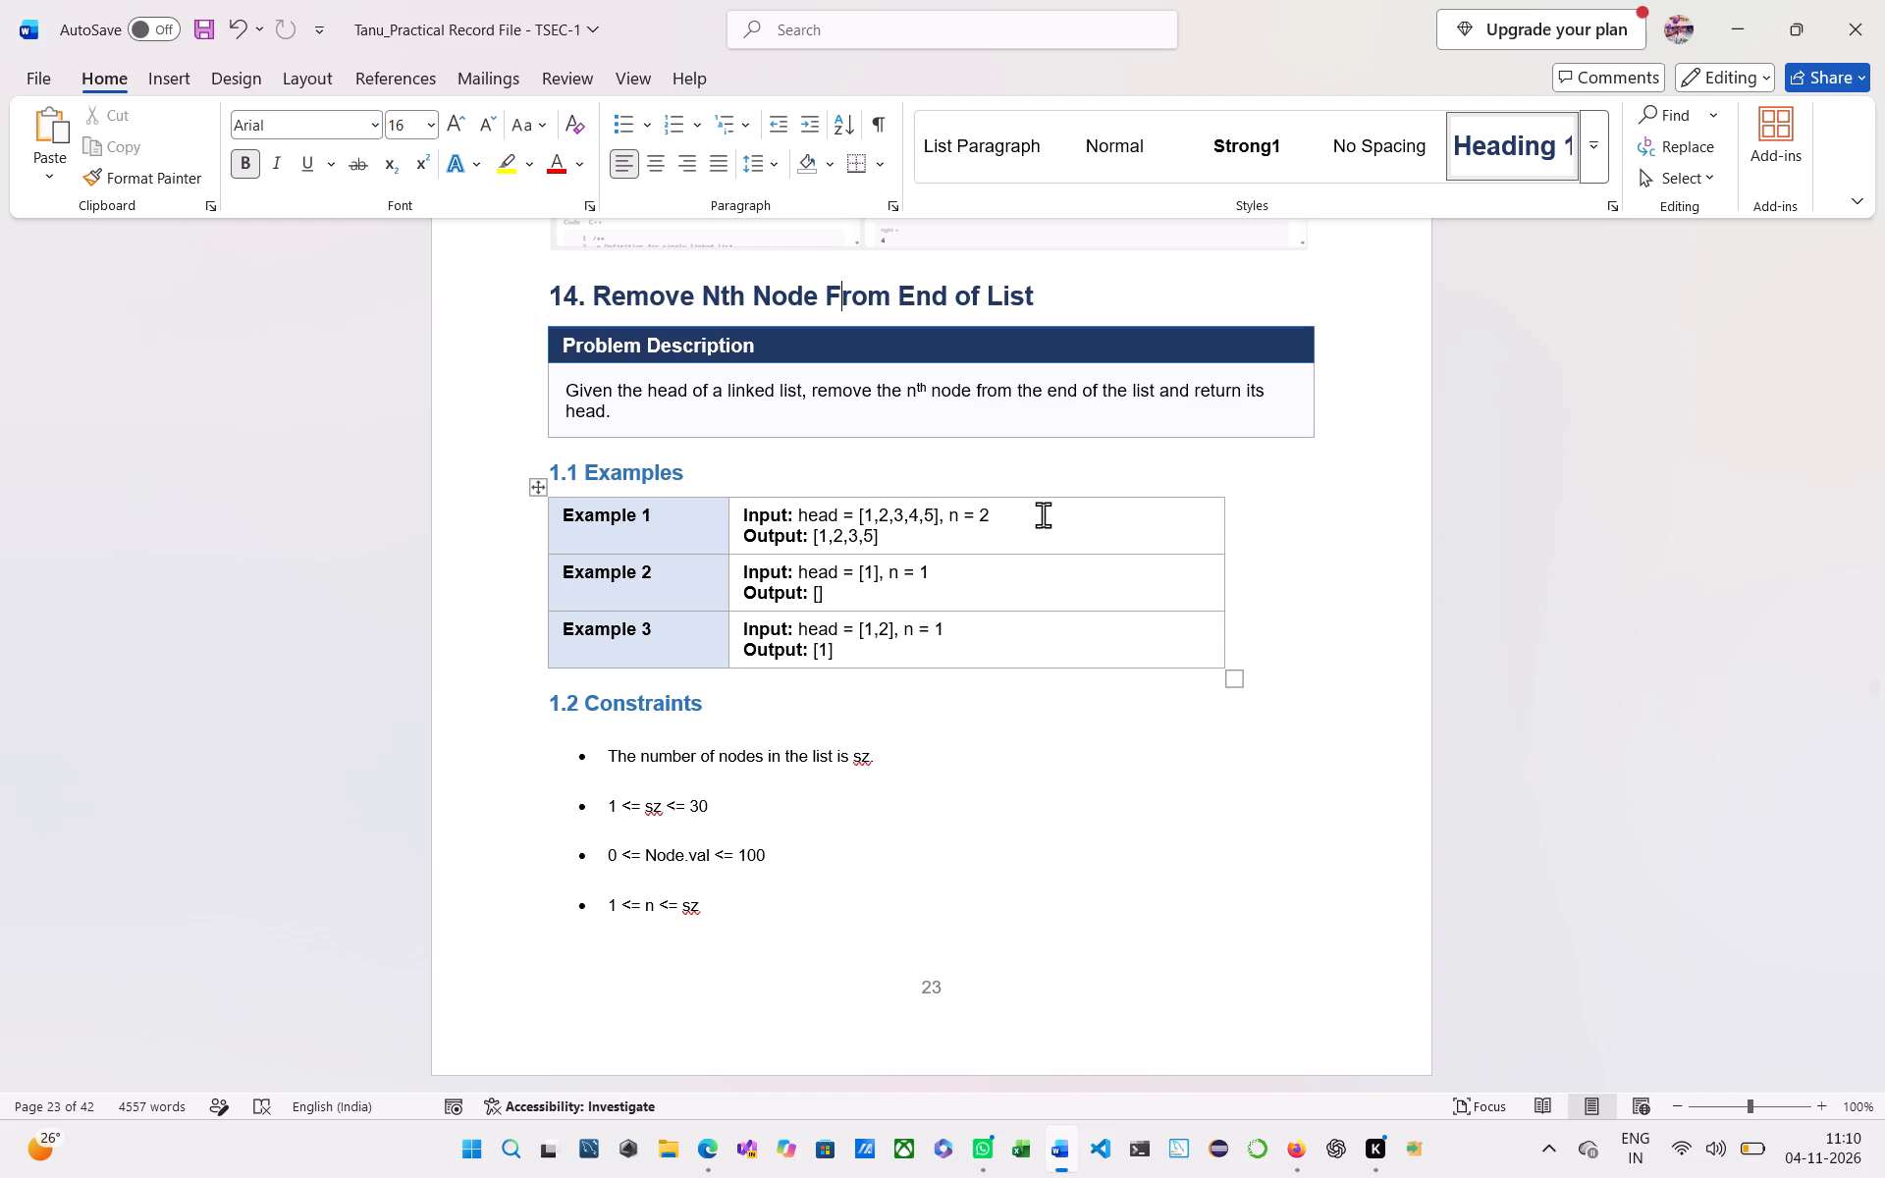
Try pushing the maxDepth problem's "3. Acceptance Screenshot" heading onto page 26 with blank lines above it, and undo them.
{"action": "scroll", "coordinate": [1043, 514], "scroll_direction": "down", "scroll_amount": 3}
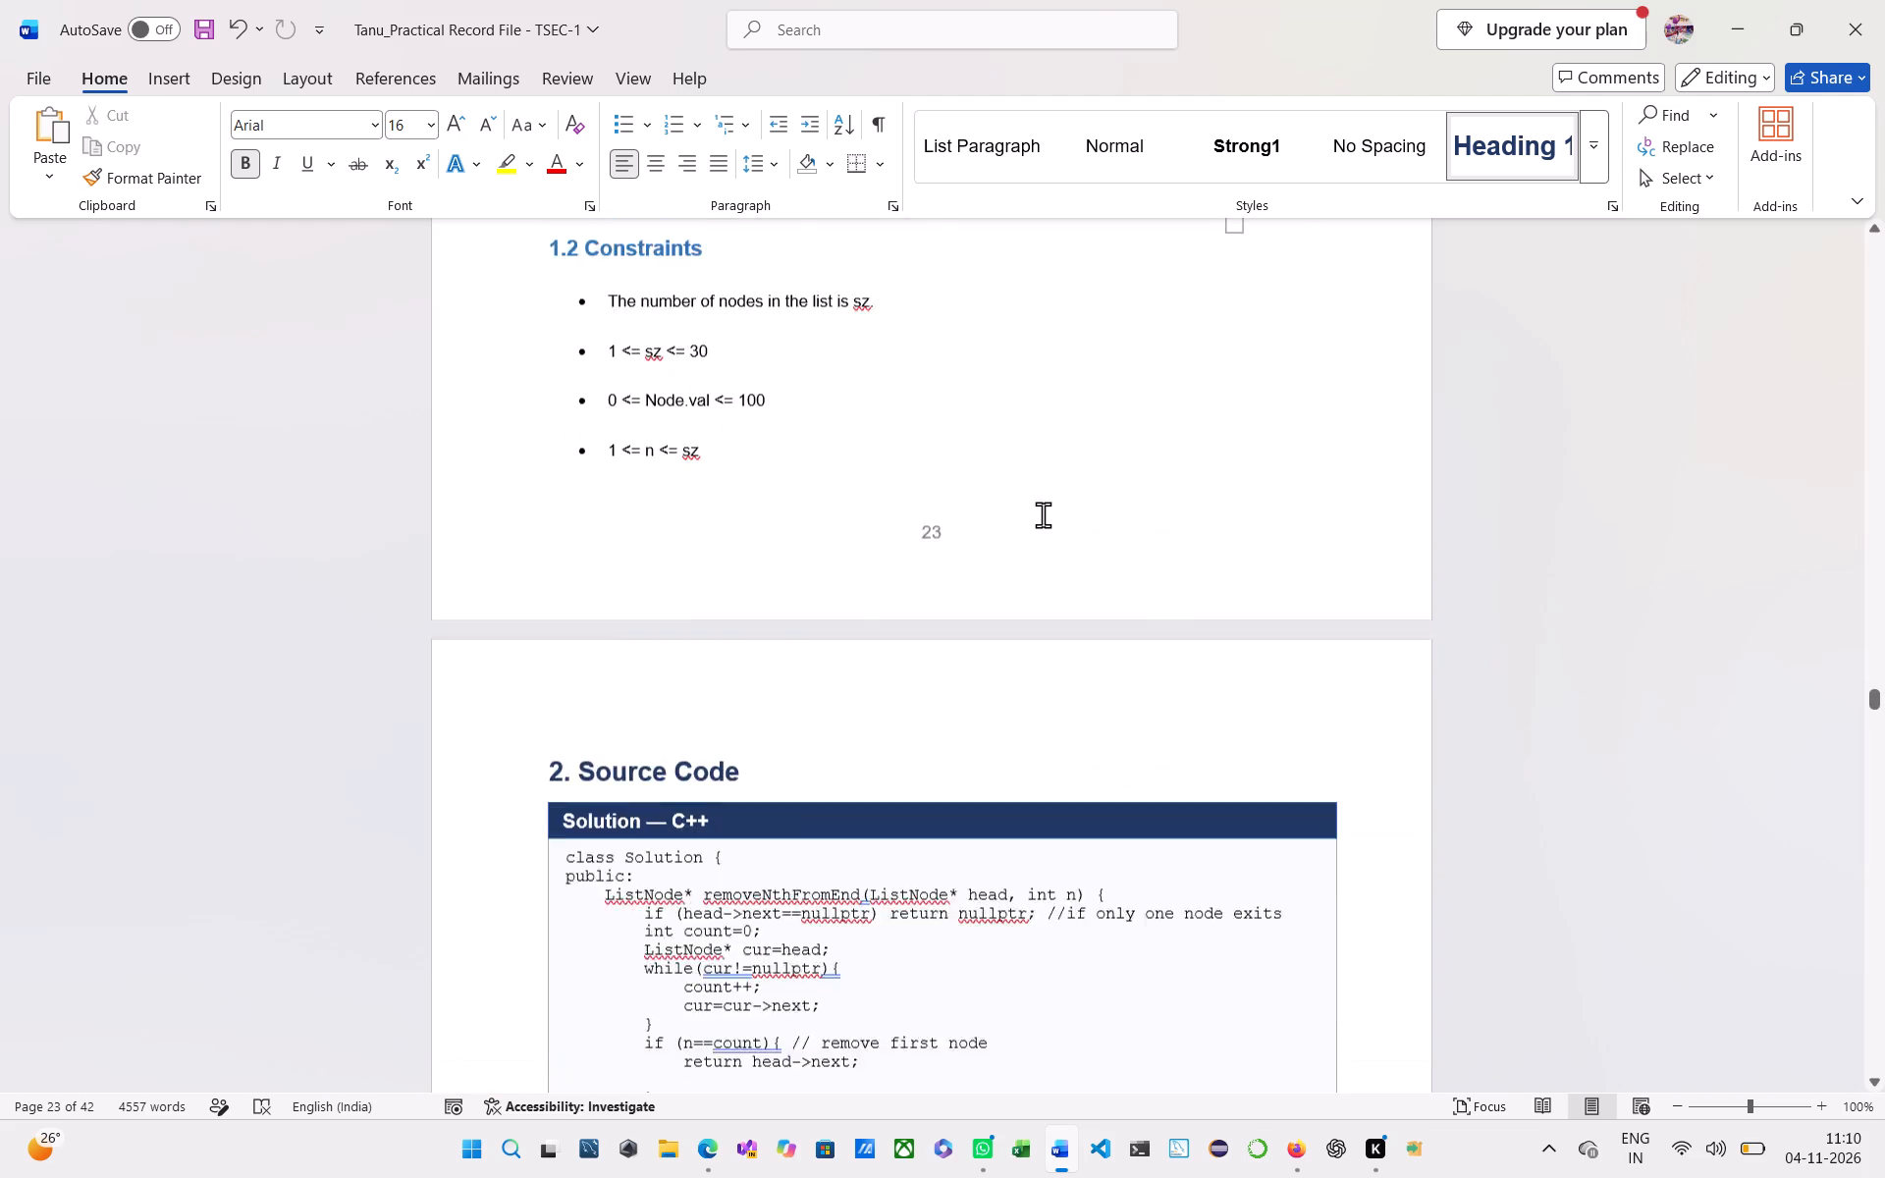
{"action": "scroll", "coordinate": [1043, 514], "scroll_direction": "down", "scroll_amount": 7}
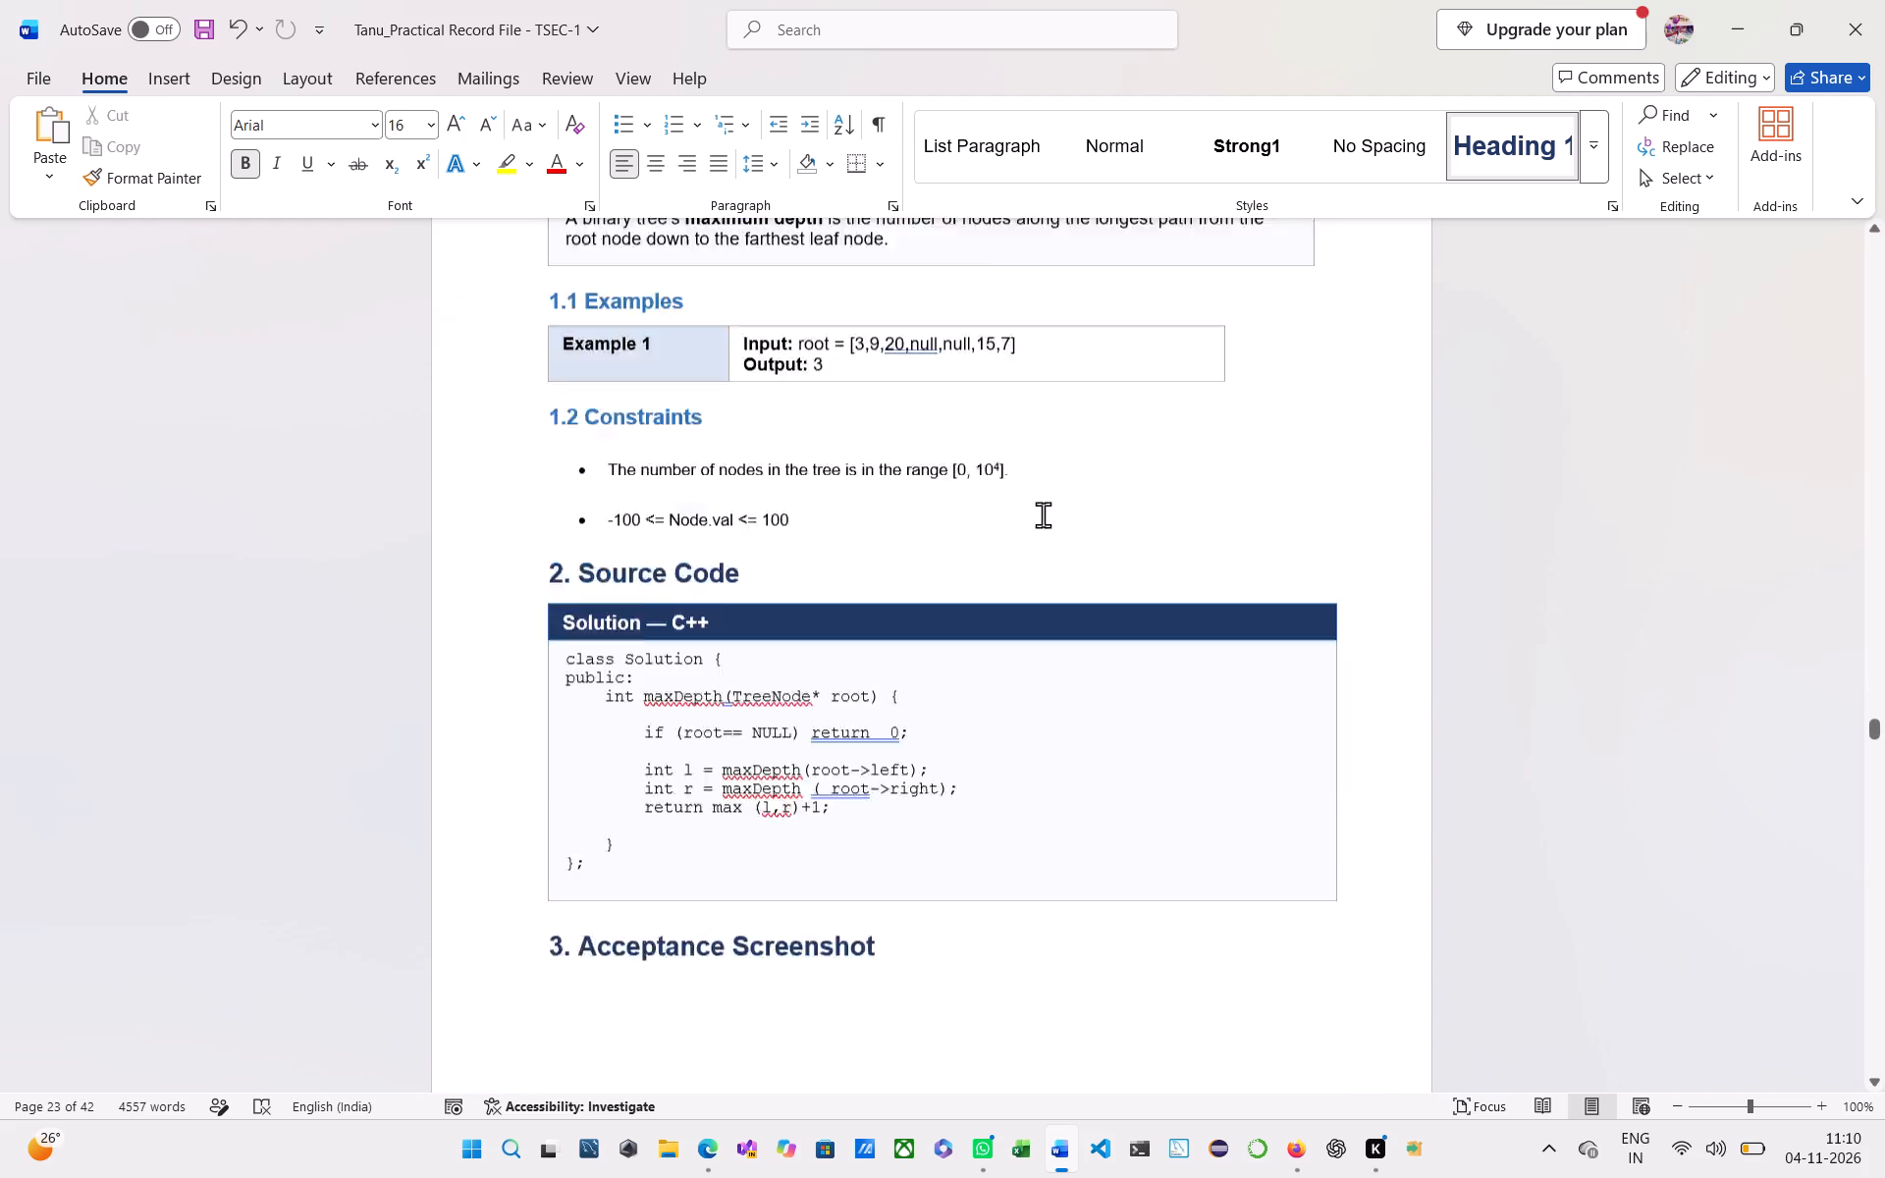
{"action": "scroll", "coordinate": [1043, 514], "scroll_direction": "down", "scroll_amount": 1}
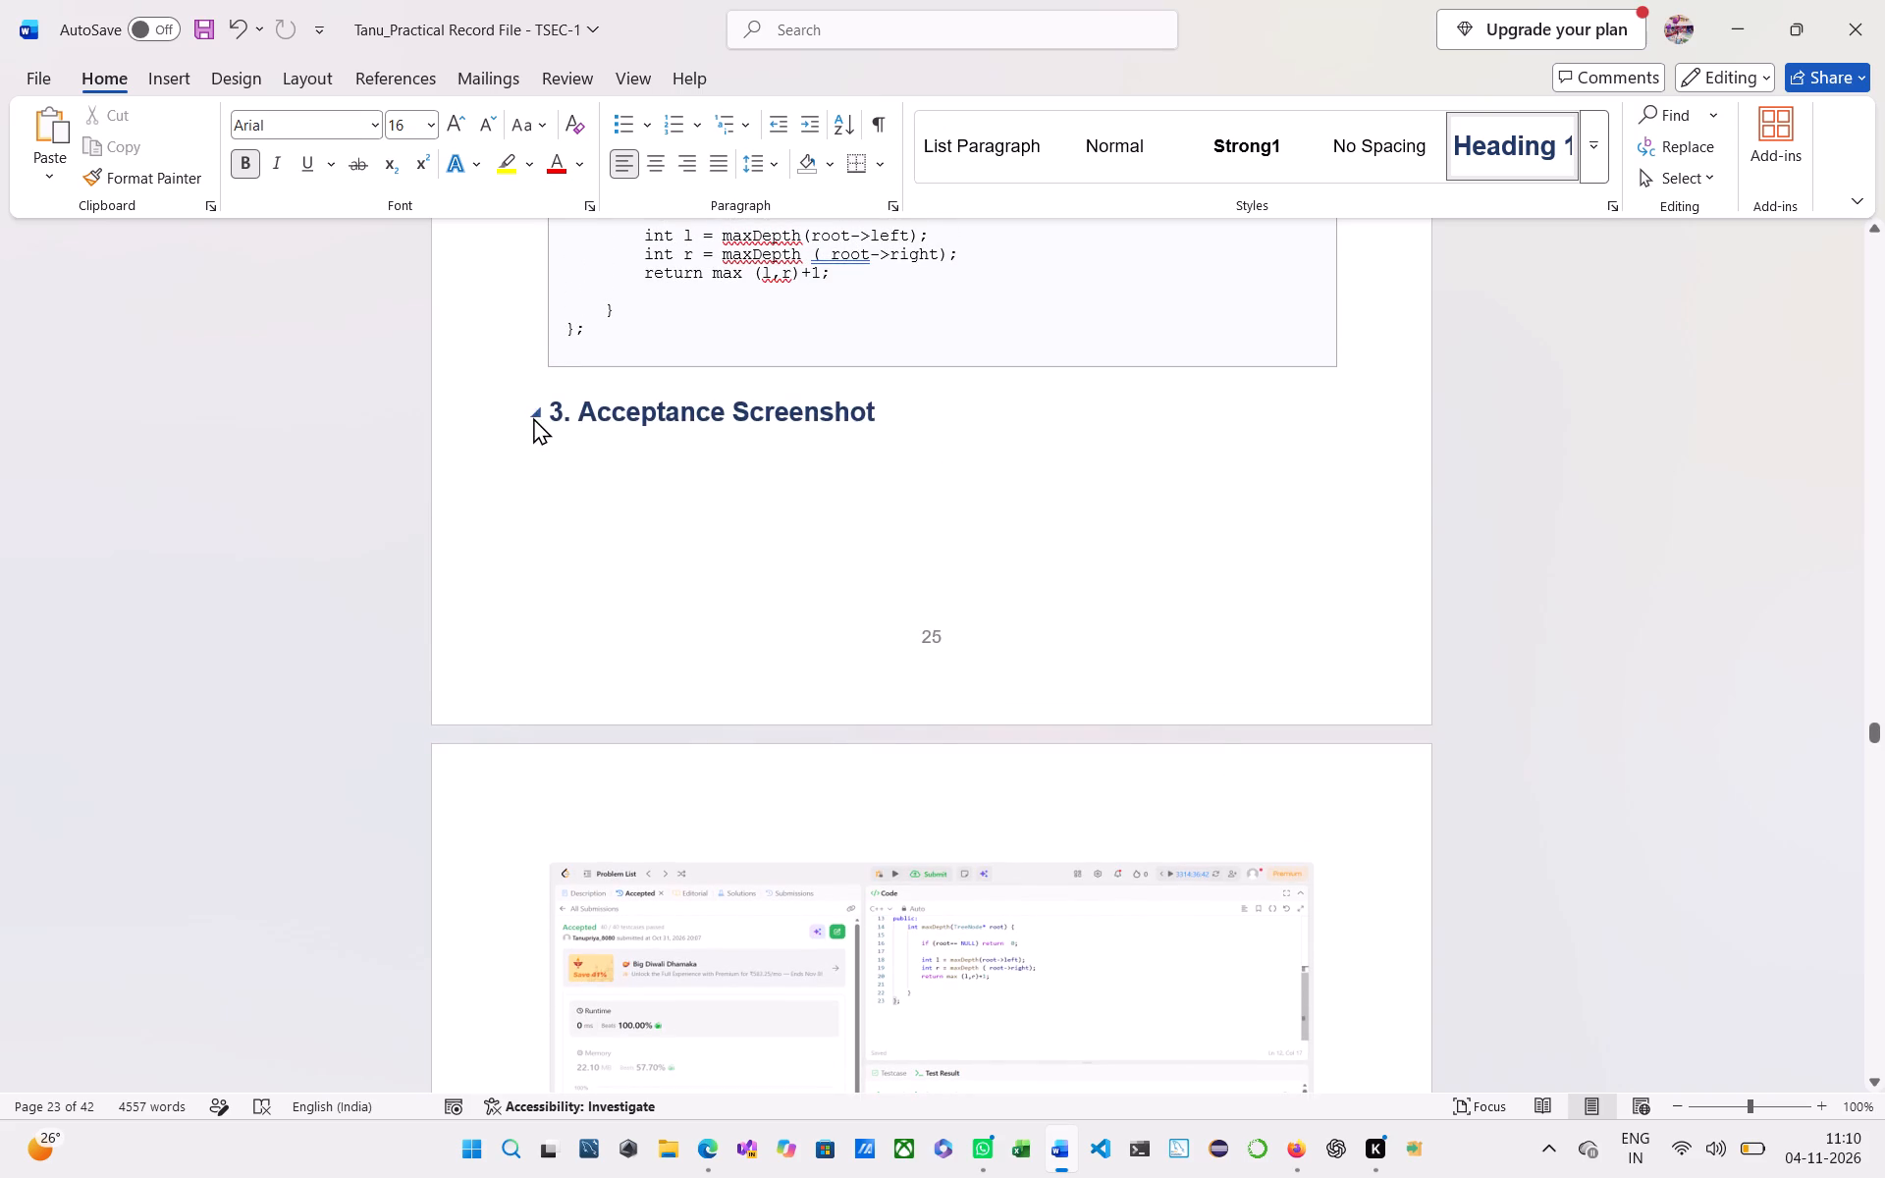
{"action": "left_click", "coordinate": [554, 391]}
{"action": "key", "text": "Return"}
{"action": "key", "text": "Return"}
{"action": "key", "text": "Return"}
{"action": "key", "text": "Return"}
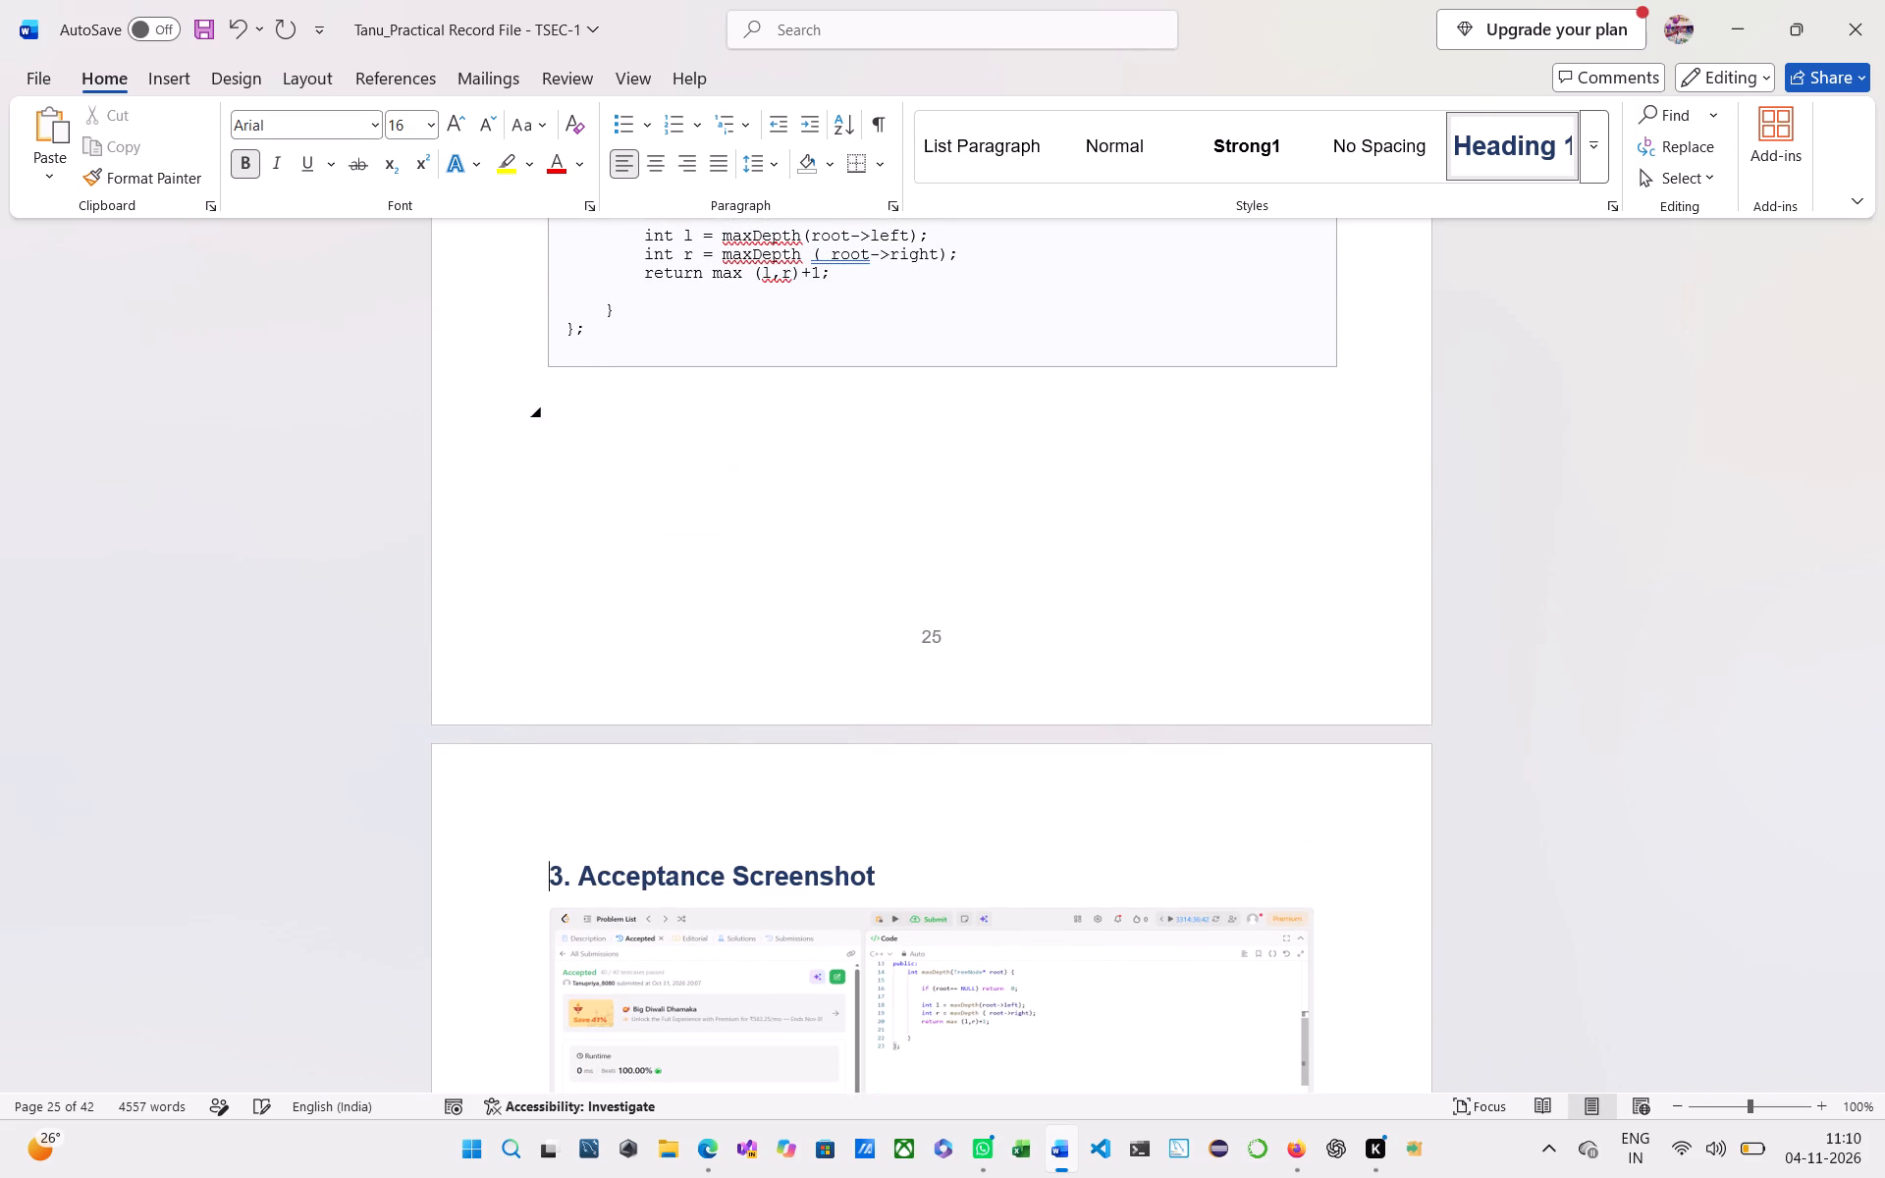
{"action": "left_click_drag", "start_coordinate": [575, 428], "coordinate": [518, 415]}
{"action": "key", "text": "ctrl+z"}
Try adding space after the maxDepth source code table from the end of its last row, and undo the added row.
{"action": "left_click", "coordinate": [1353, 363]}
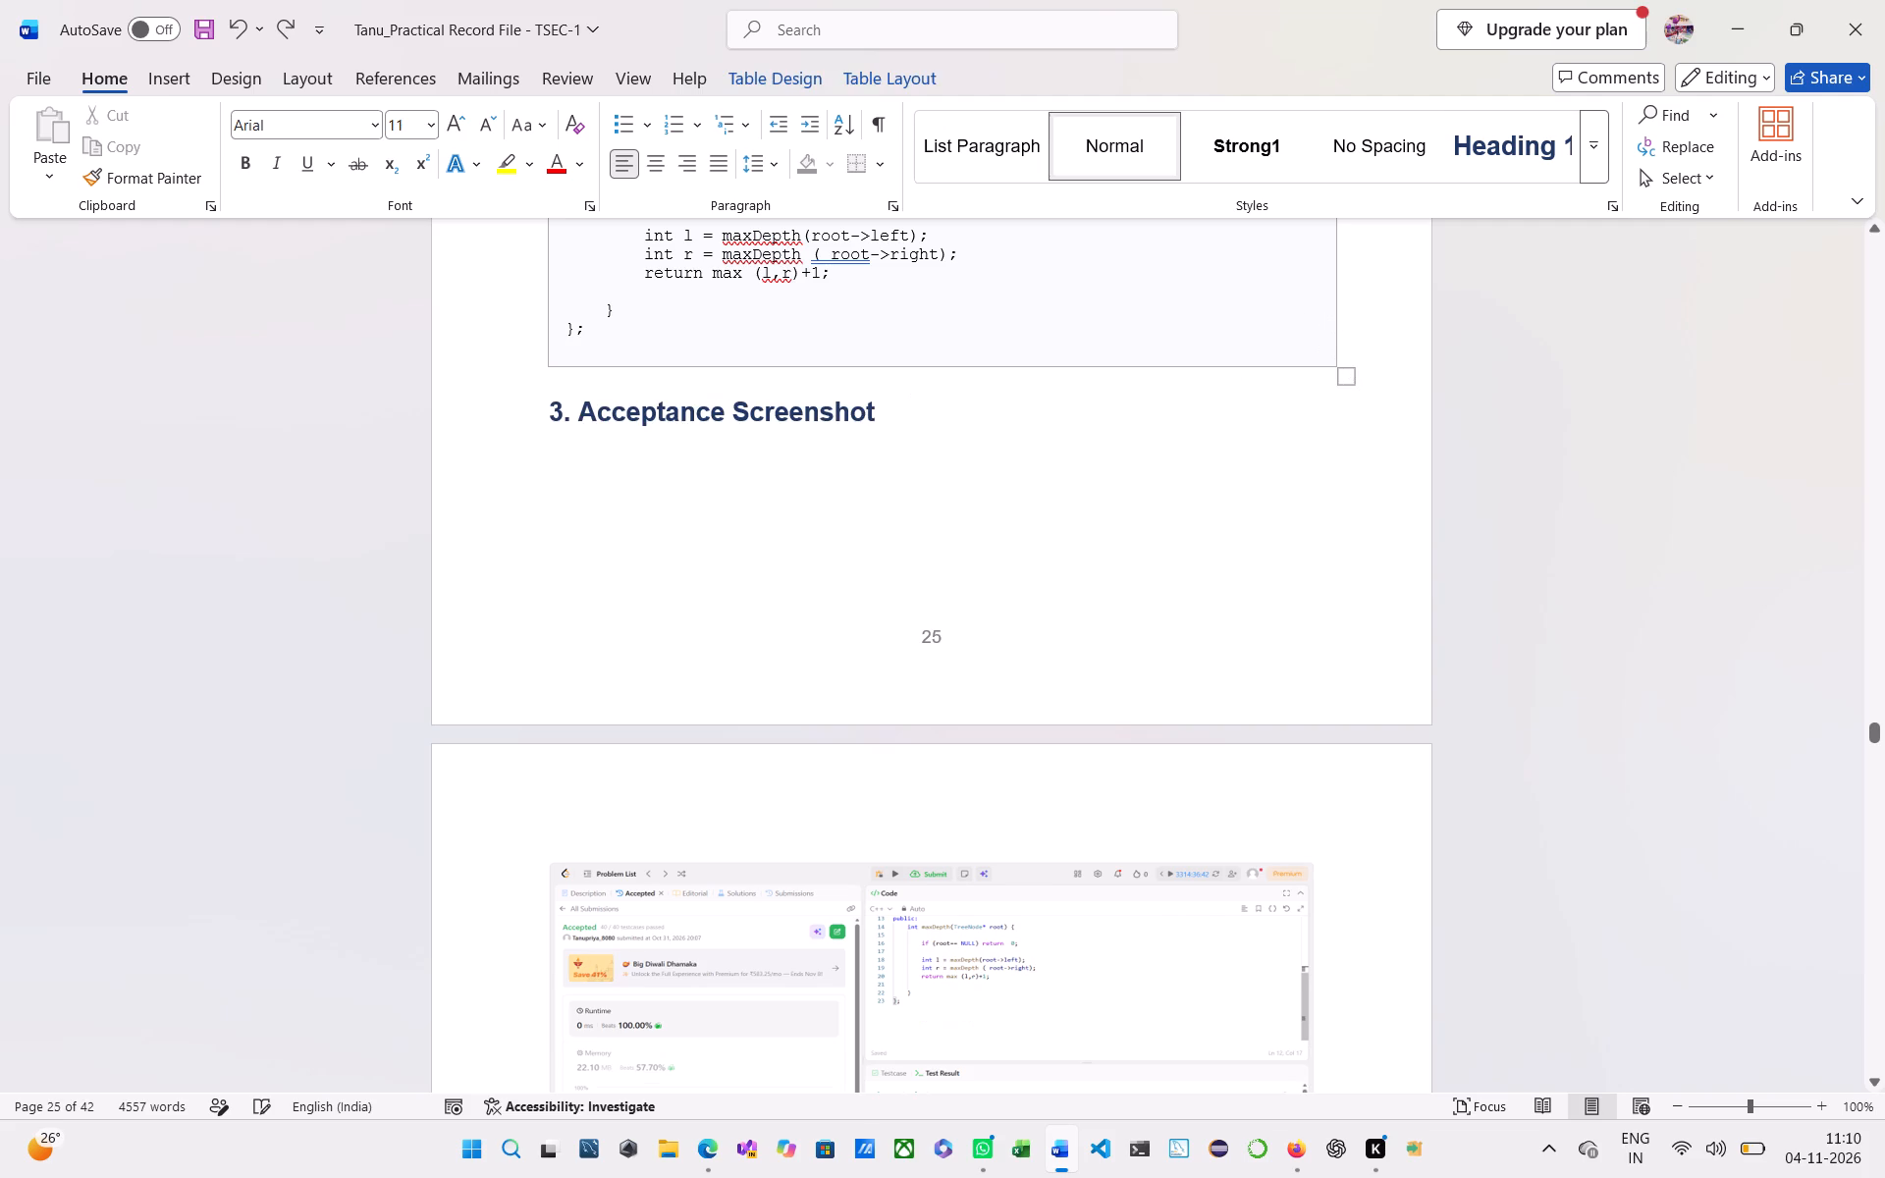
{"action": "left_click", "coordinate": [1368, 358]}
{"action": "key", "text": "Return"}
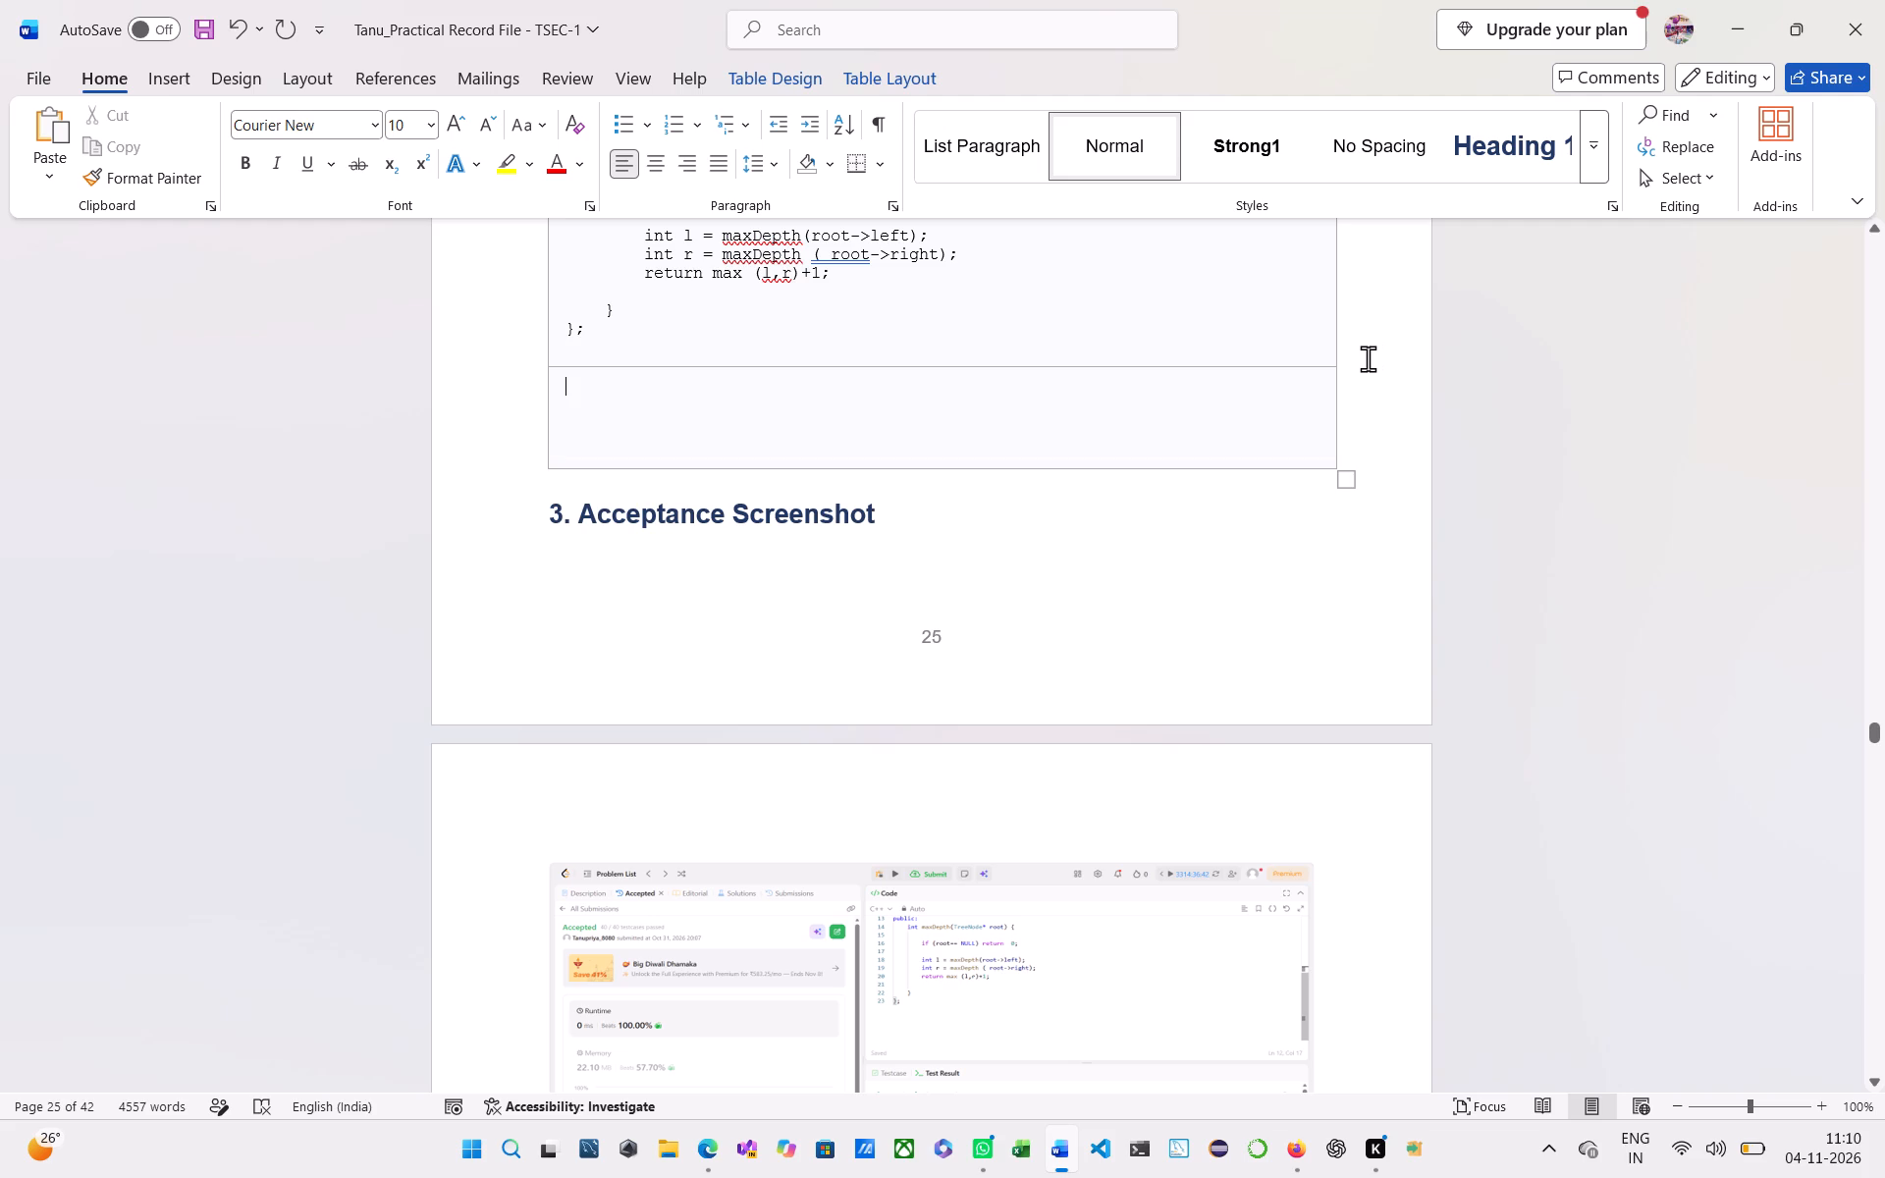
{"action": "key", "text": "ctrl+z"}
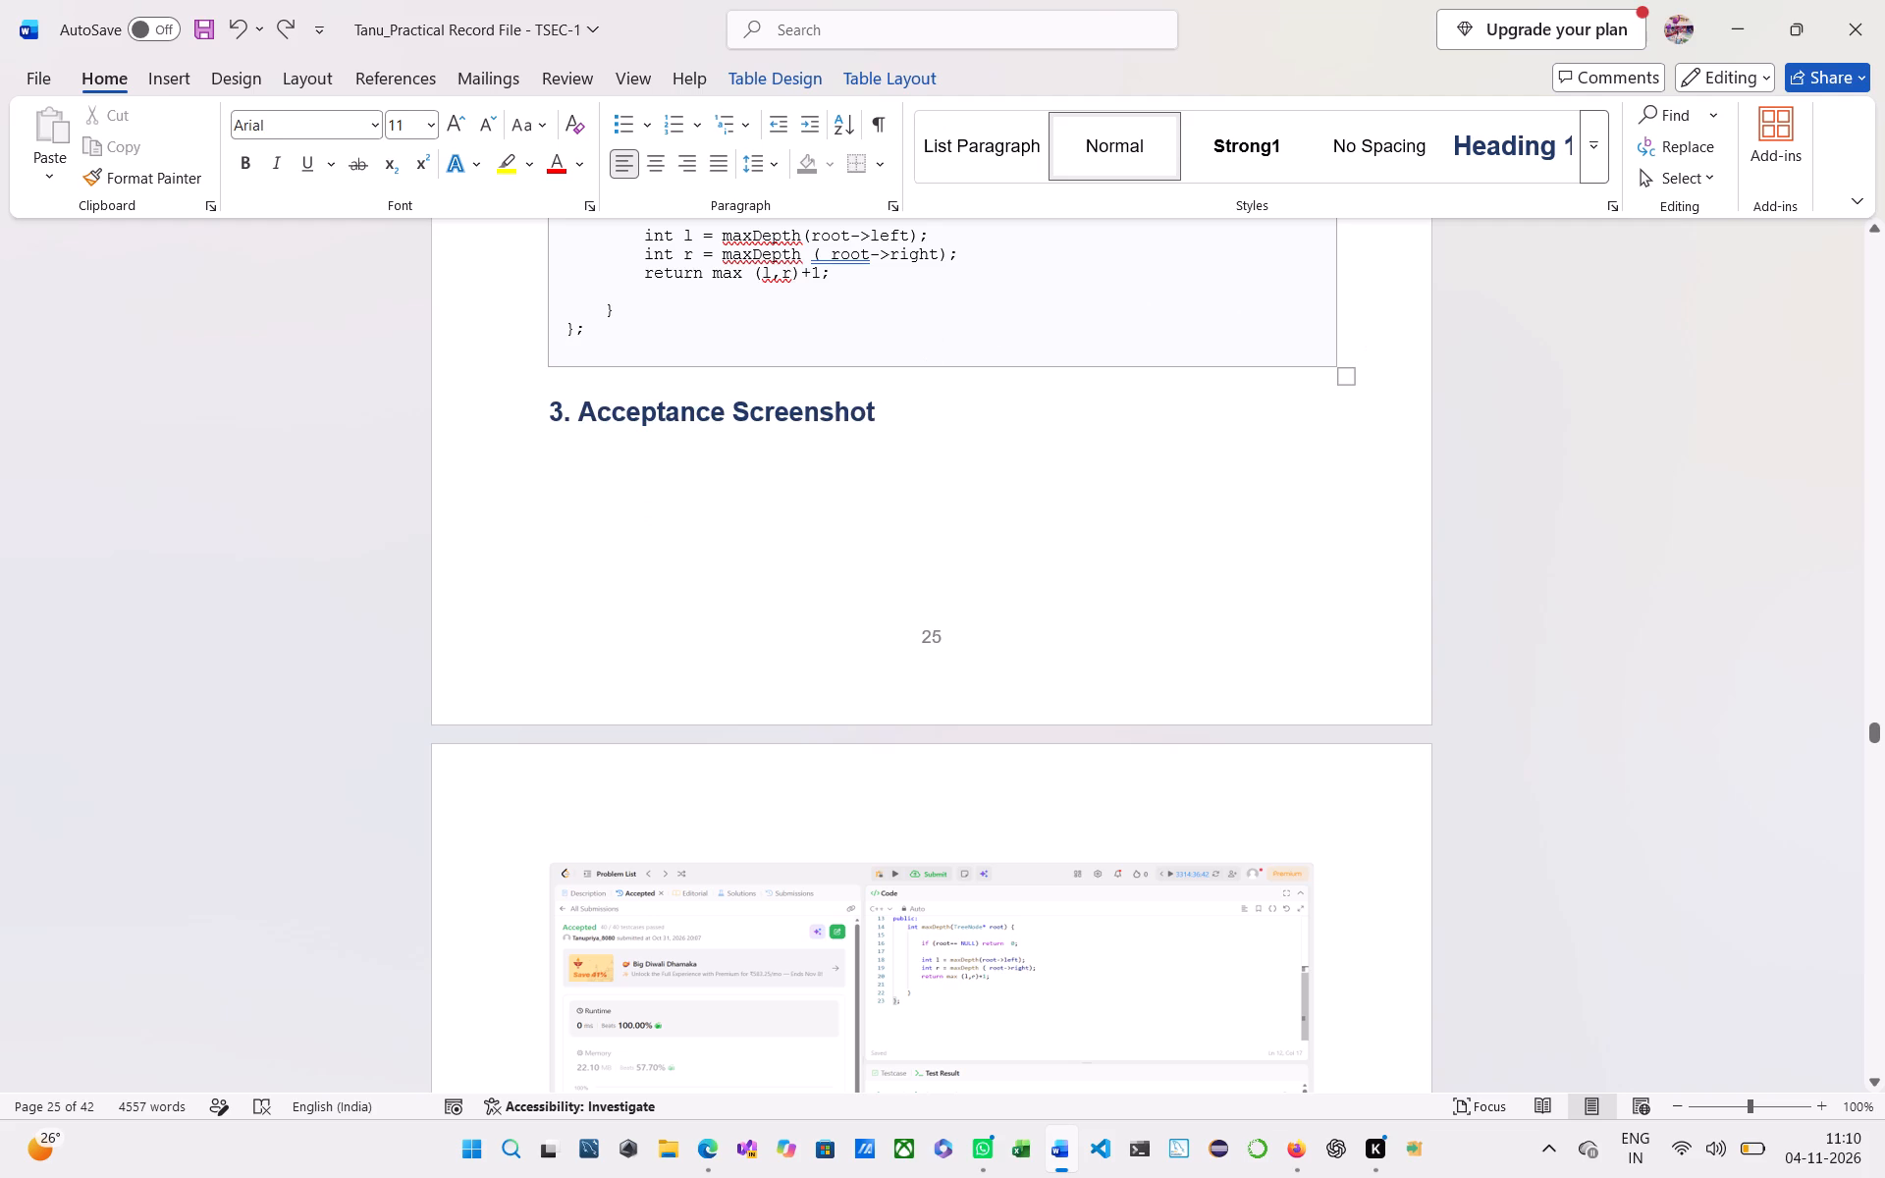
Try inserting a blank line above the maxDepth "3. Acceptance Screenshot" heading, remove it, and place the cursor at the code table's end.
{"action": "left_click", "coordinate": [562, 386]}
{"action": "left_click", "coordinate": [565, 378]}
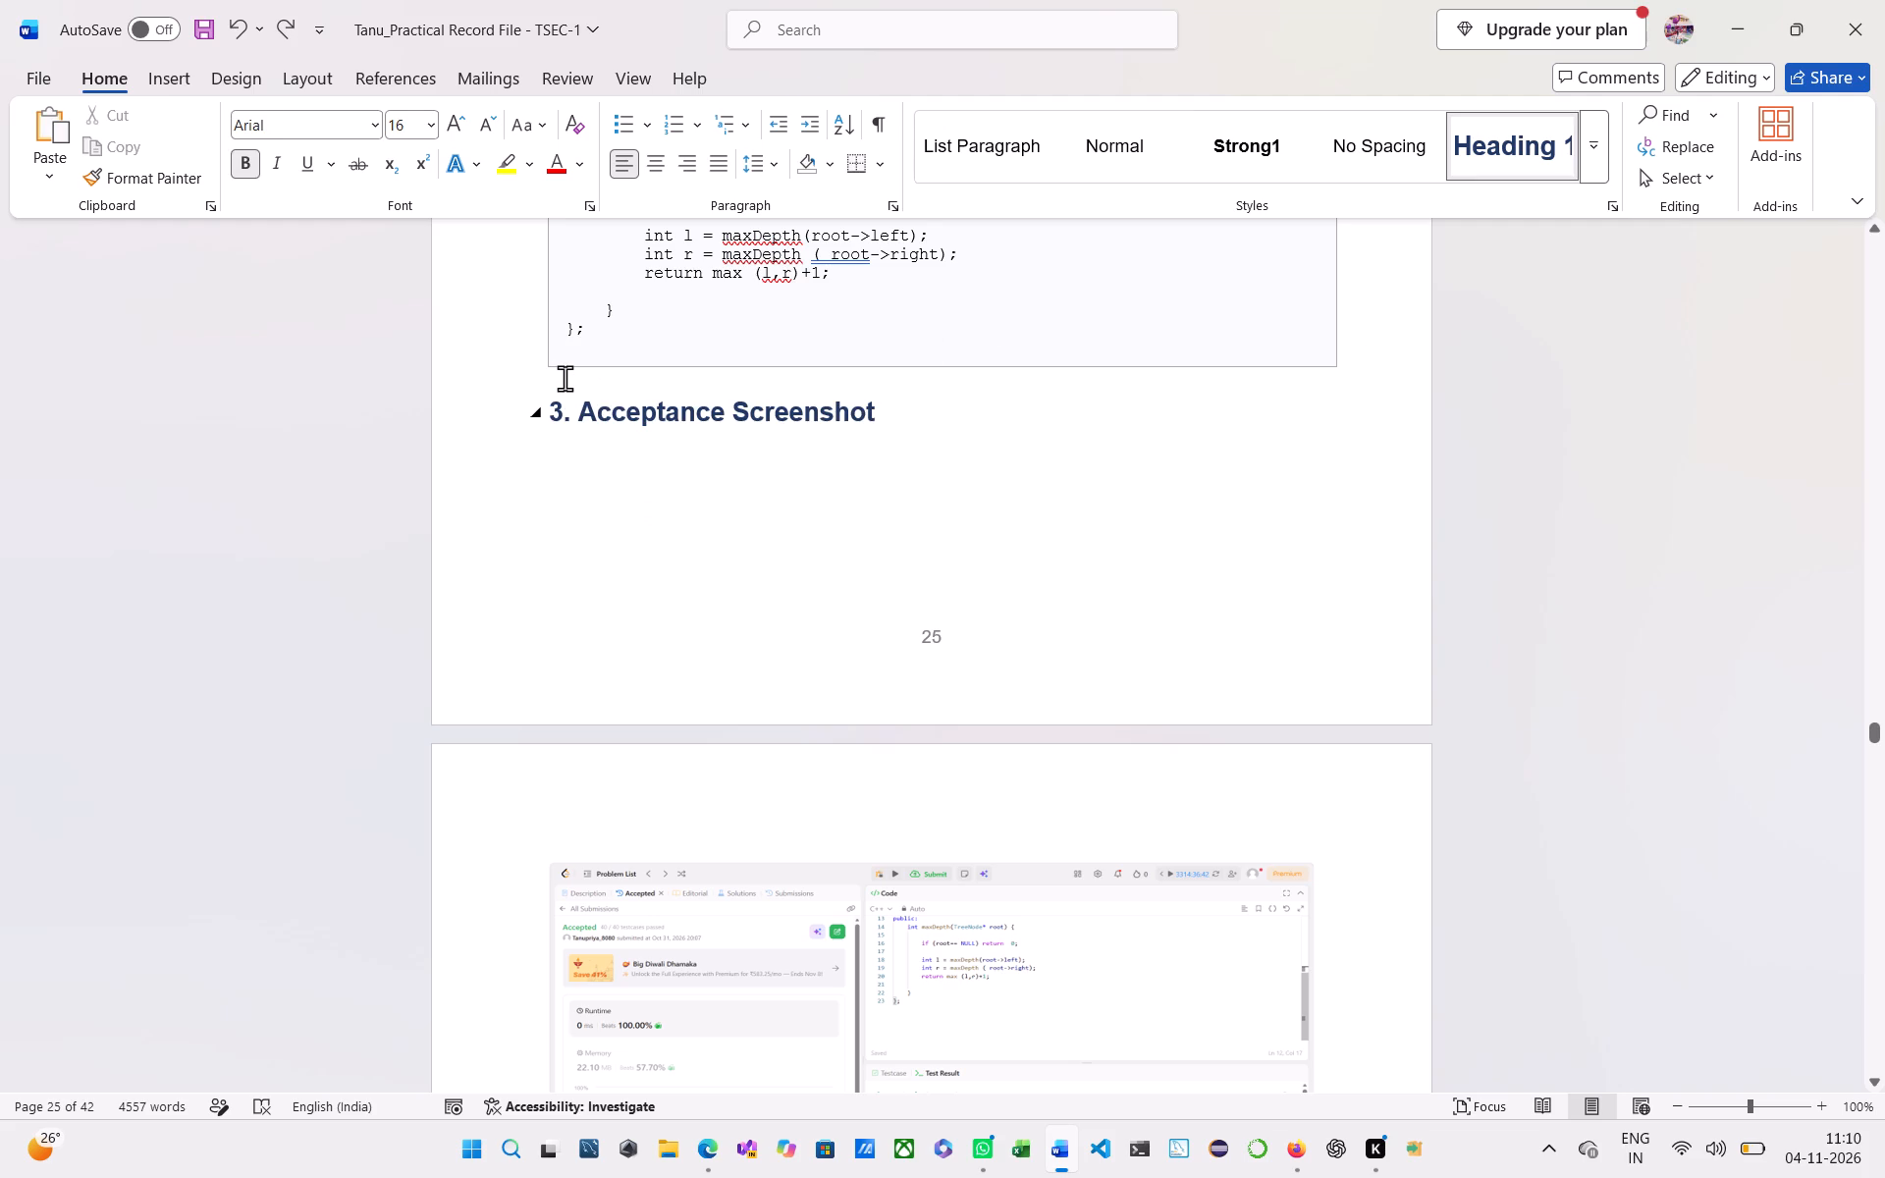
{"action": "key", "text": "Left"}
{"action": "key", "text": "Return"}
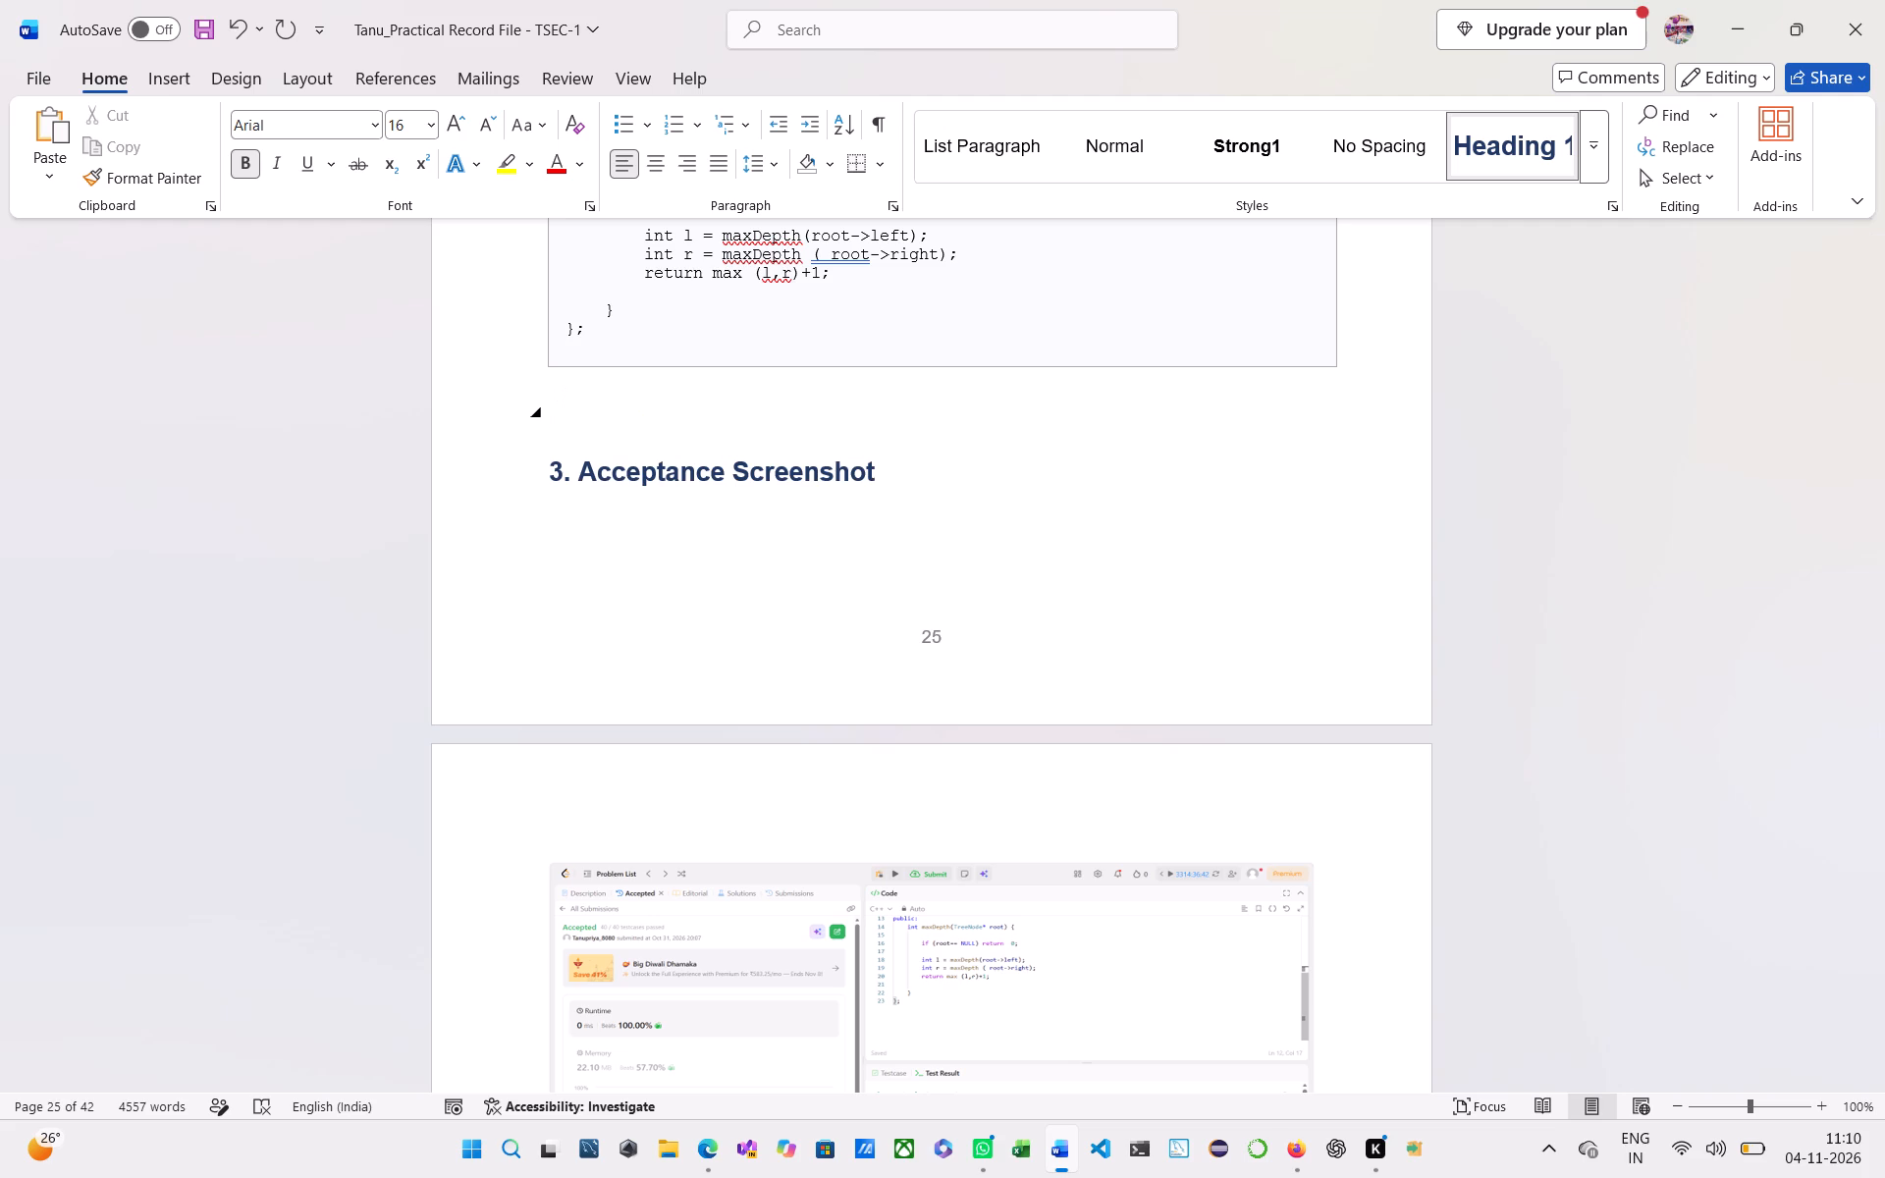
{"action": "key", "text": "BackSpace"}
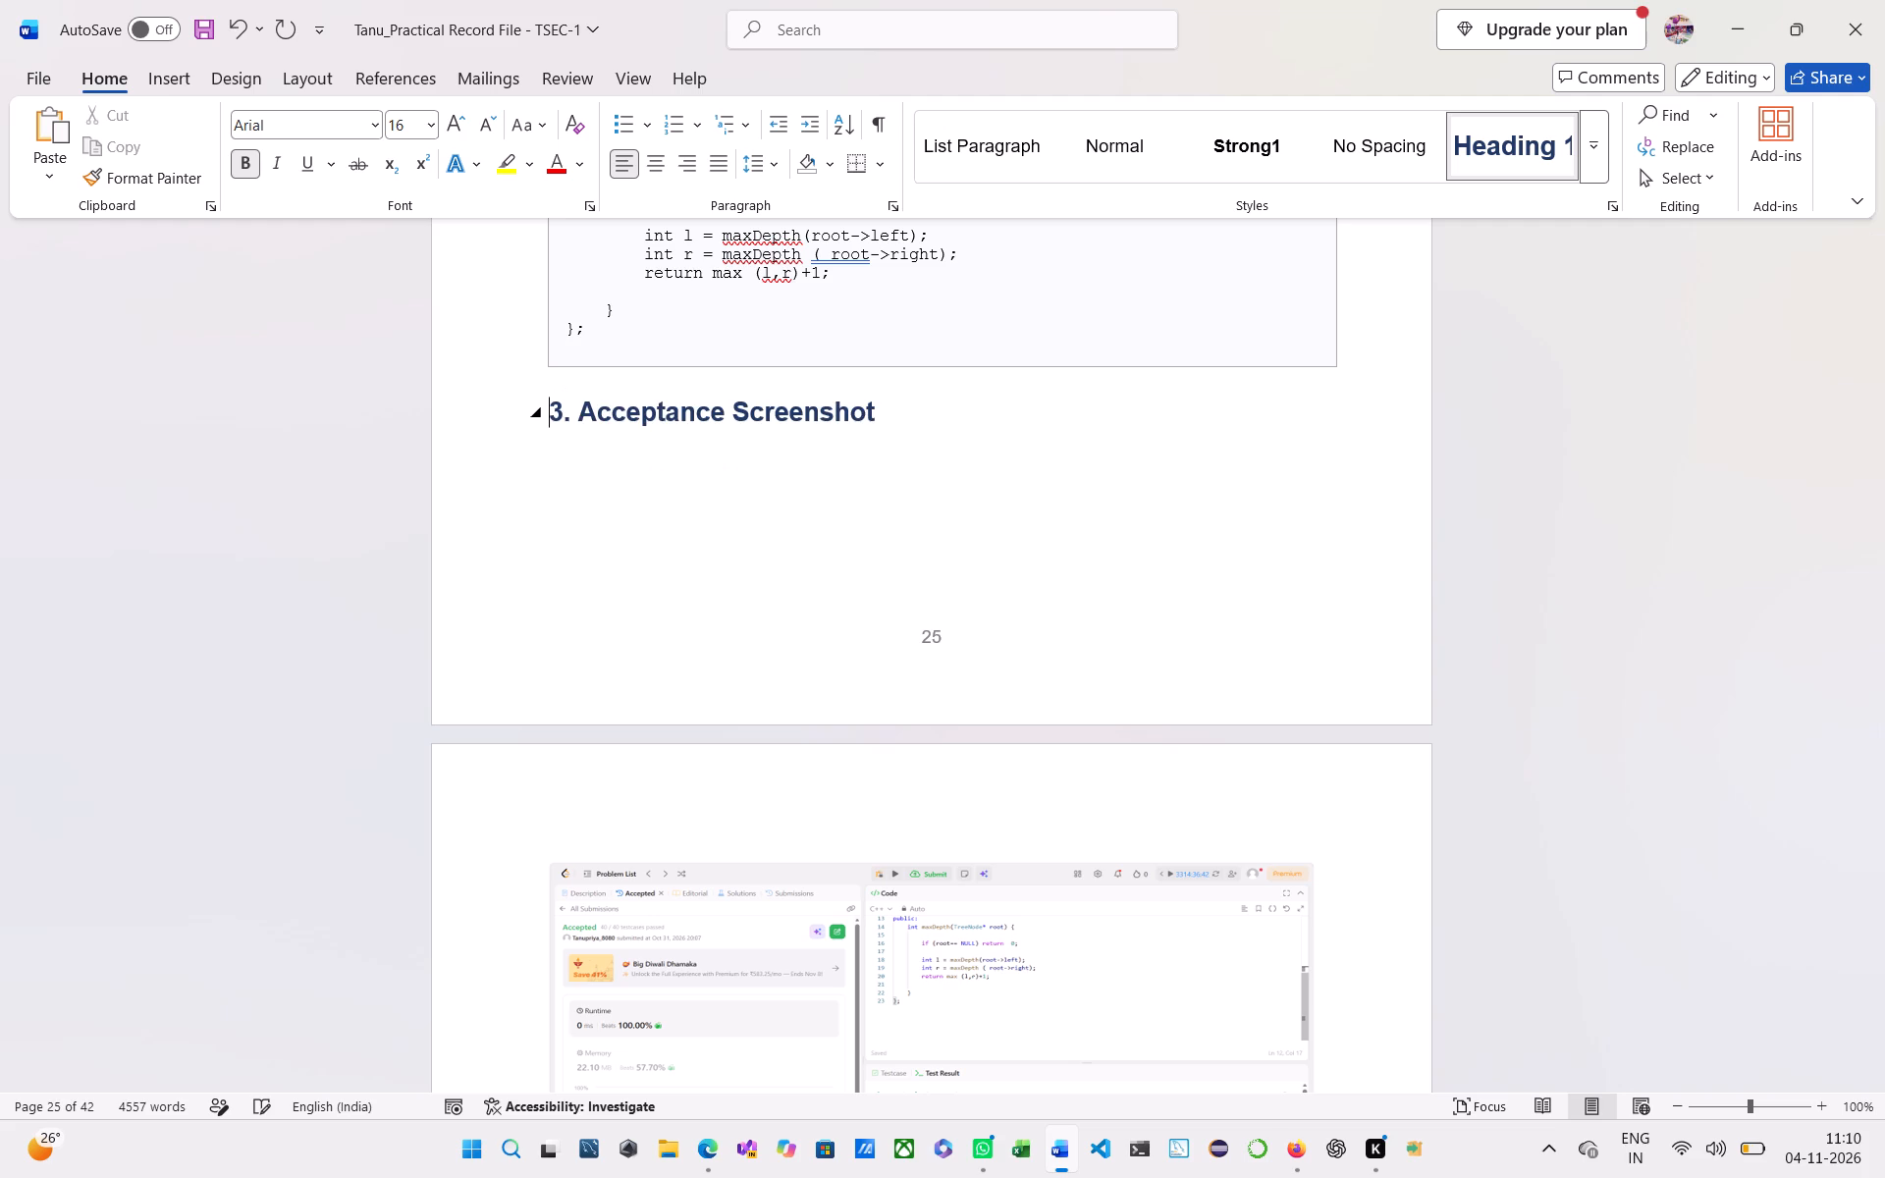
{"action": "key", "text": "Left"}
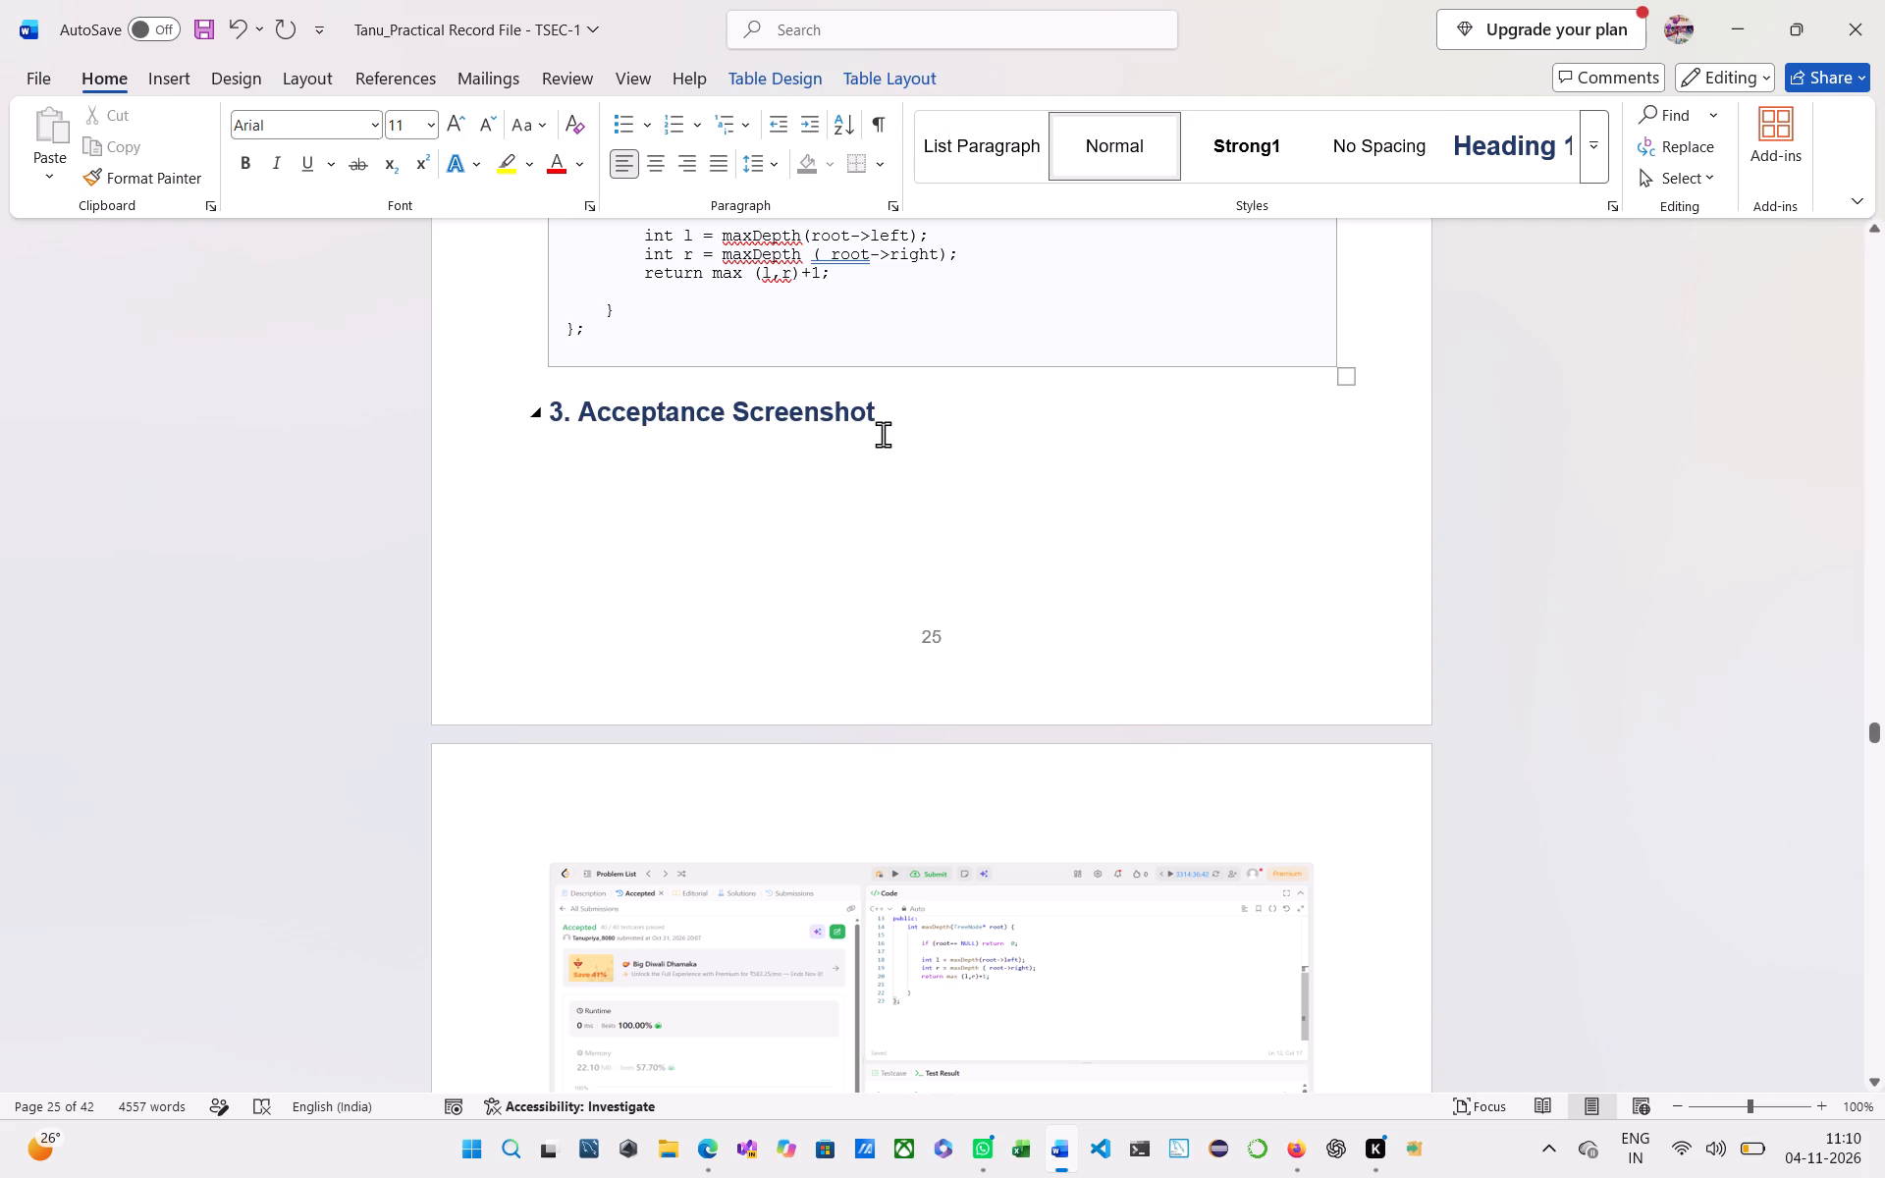
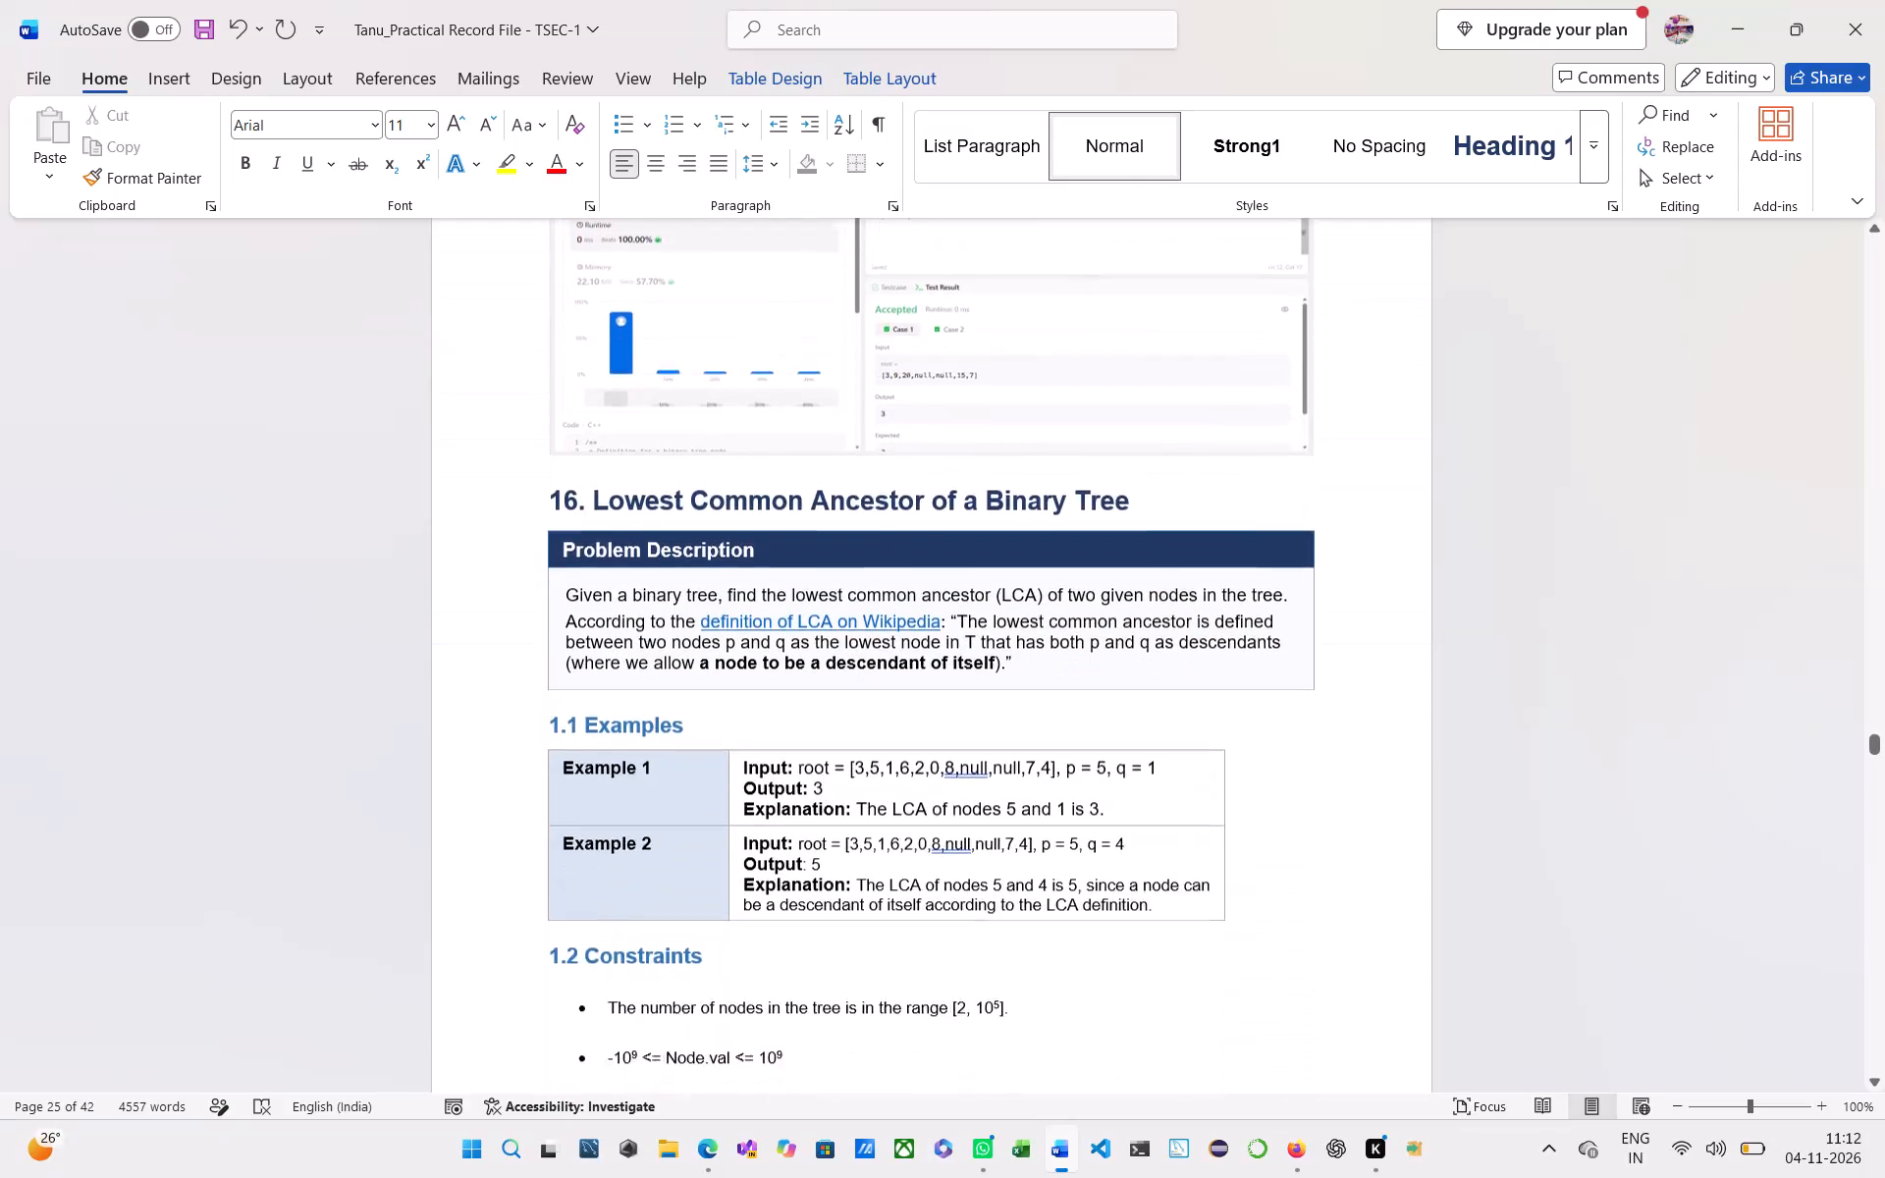
Move the heading "17. Binary Tree Level Order Traversal" onto the following page by adding two blank lines after the preceding acceptance screenshot.
{"action": "scroll", "coordinate": [883, 434], "scroll_direction": "down", "scroll_amount": 1}
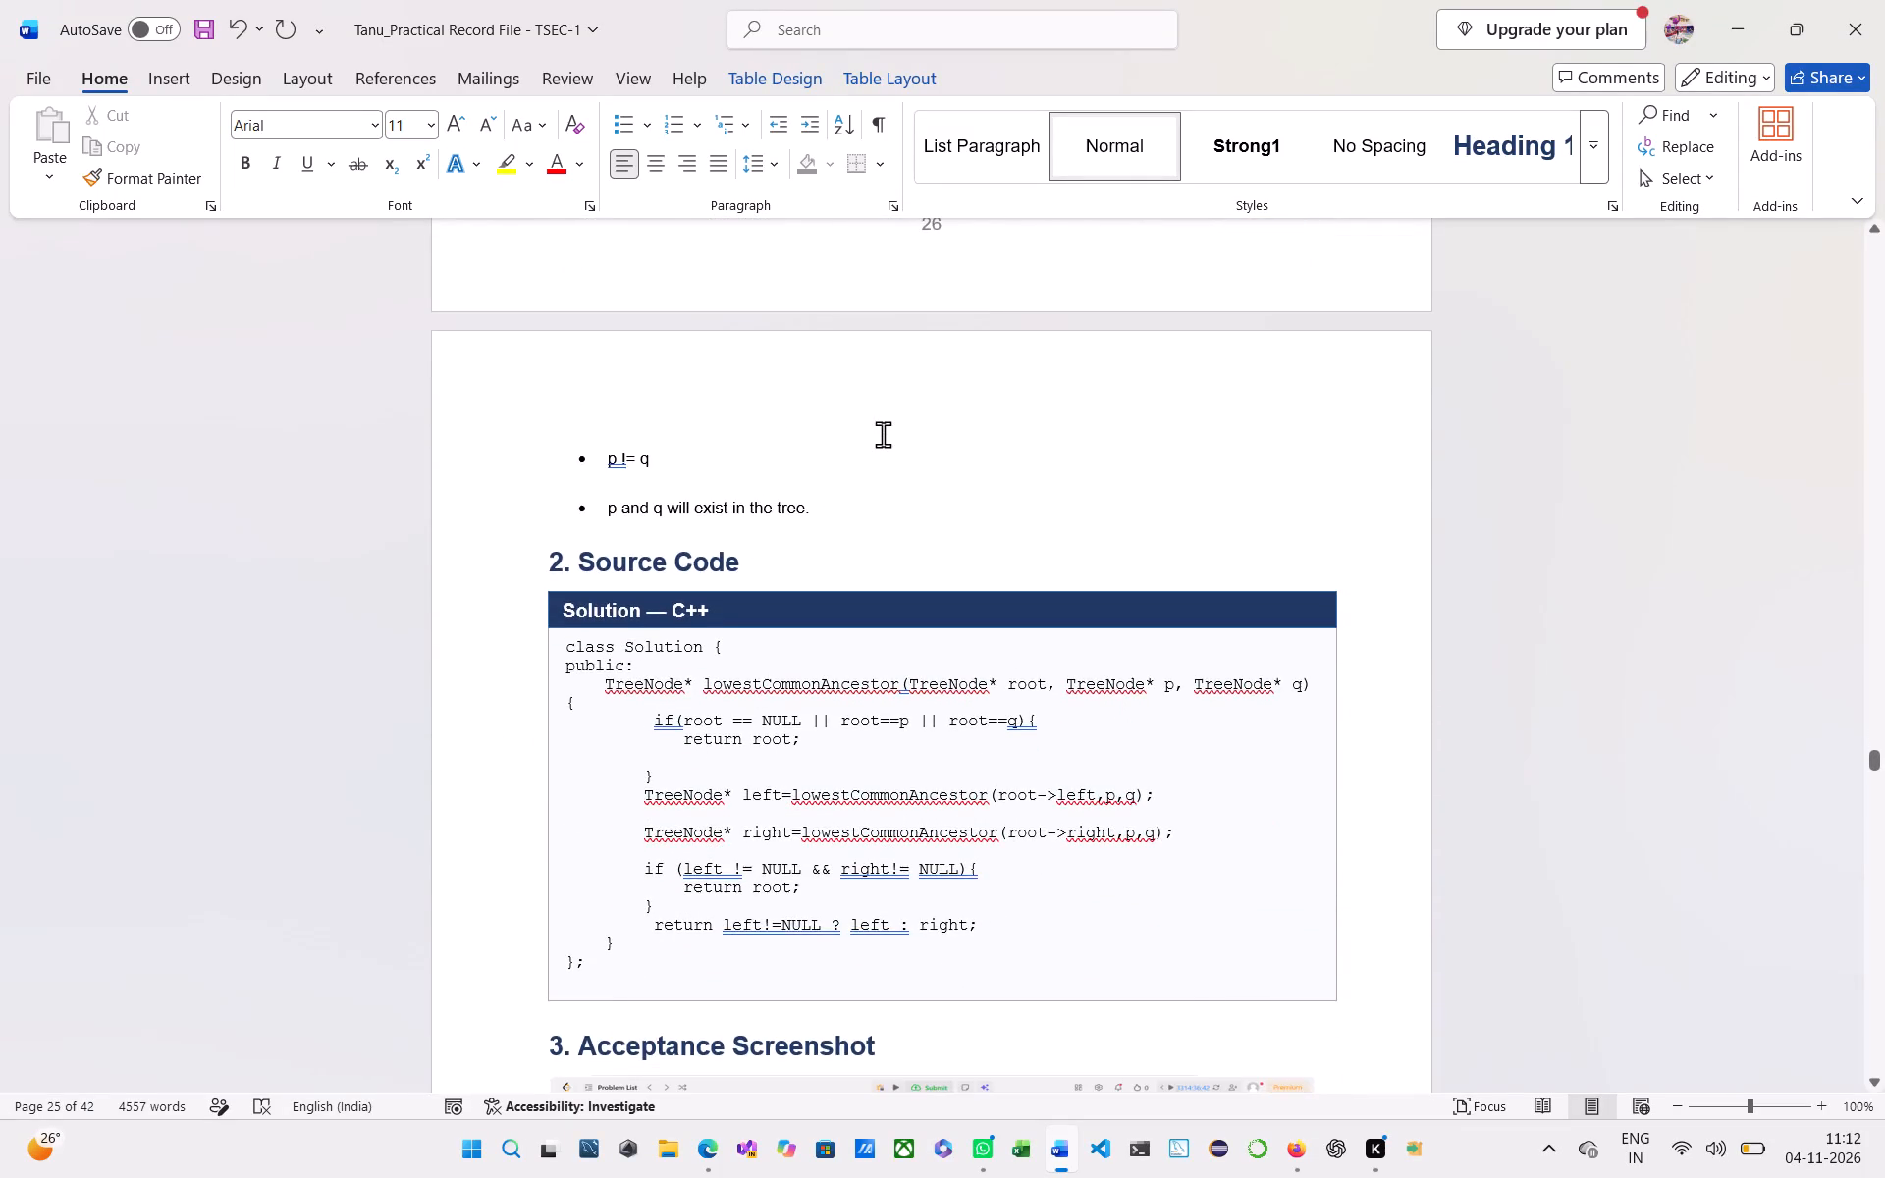
{"action": "scroll", "coordinate": [883, 434], "scroll_direction": "down", "scroll_amount": 2}
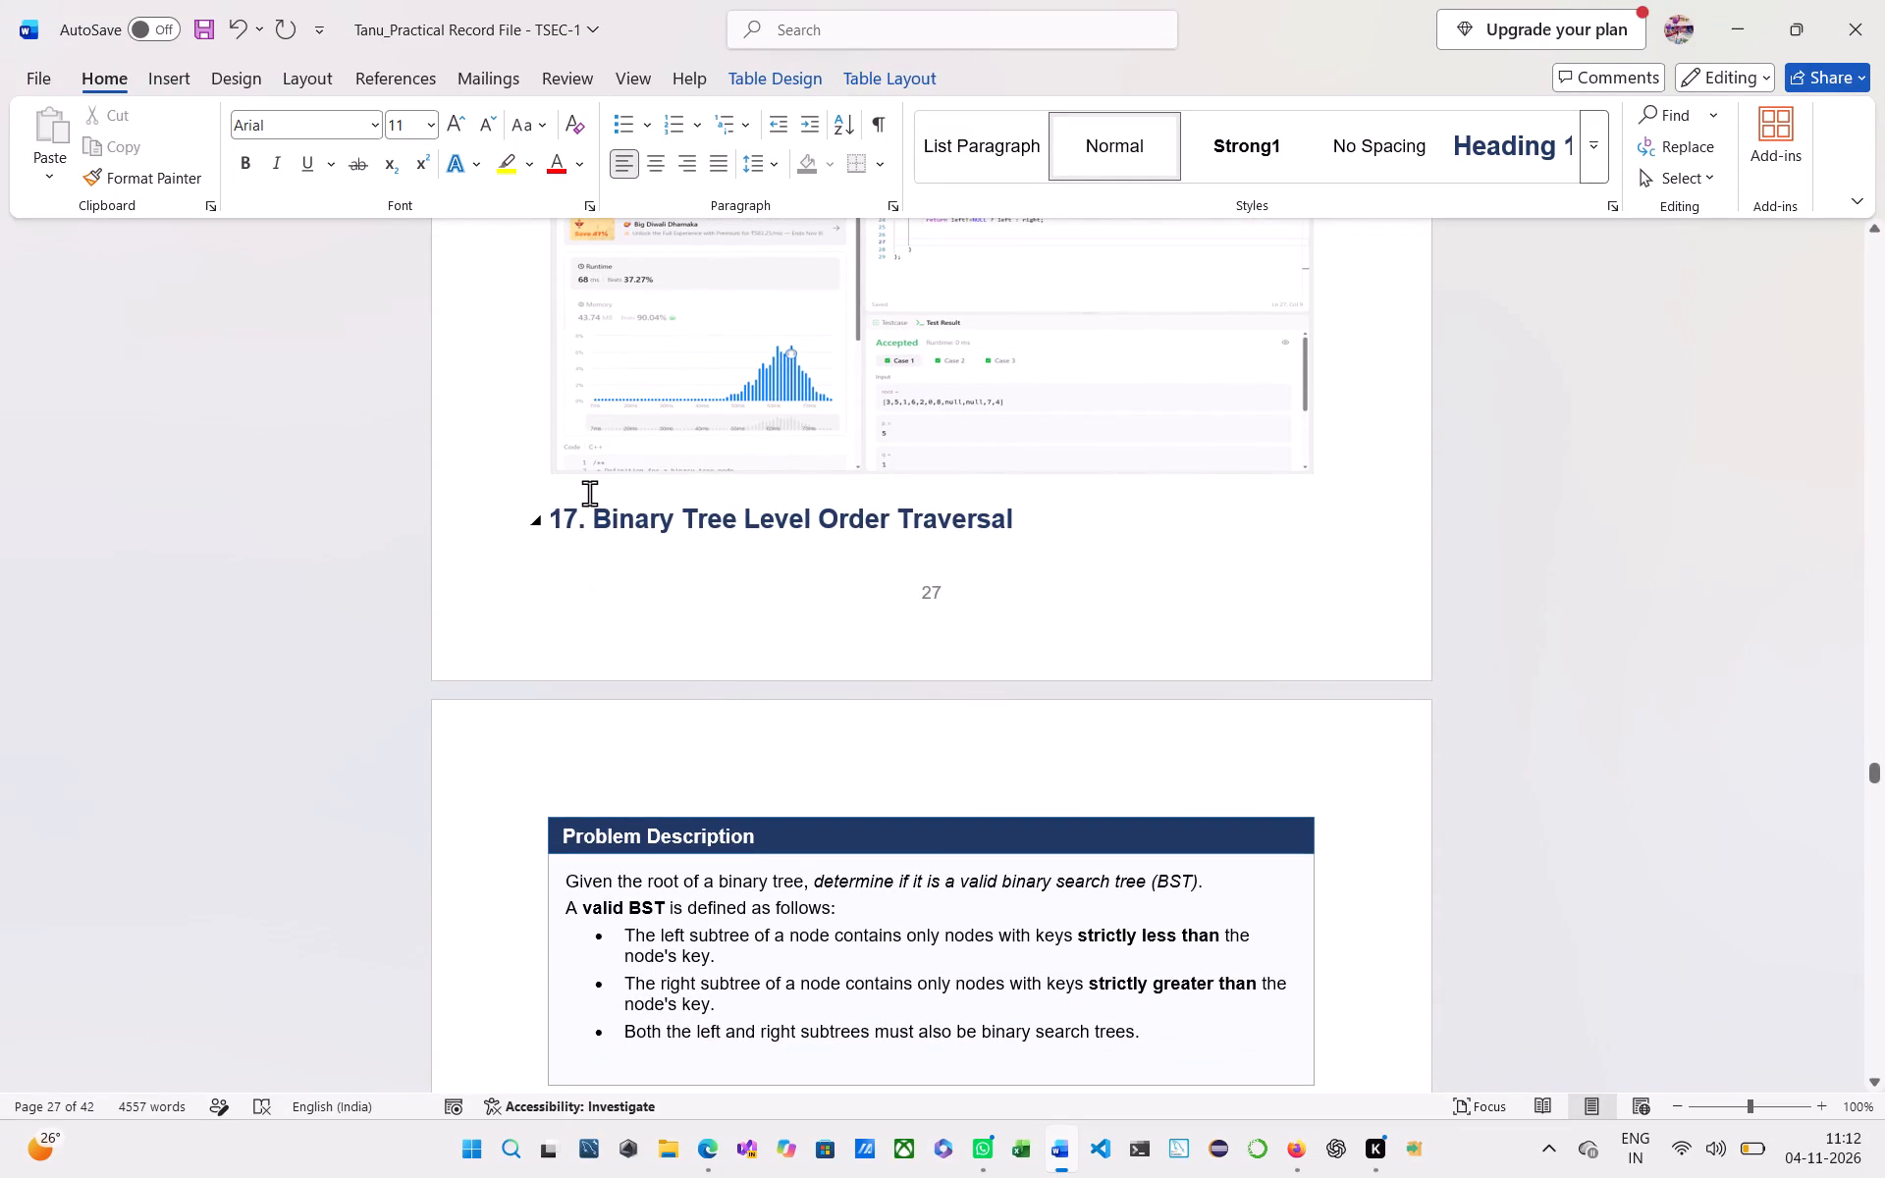
{"action": "left_click", "coordinate": [581, 493]}
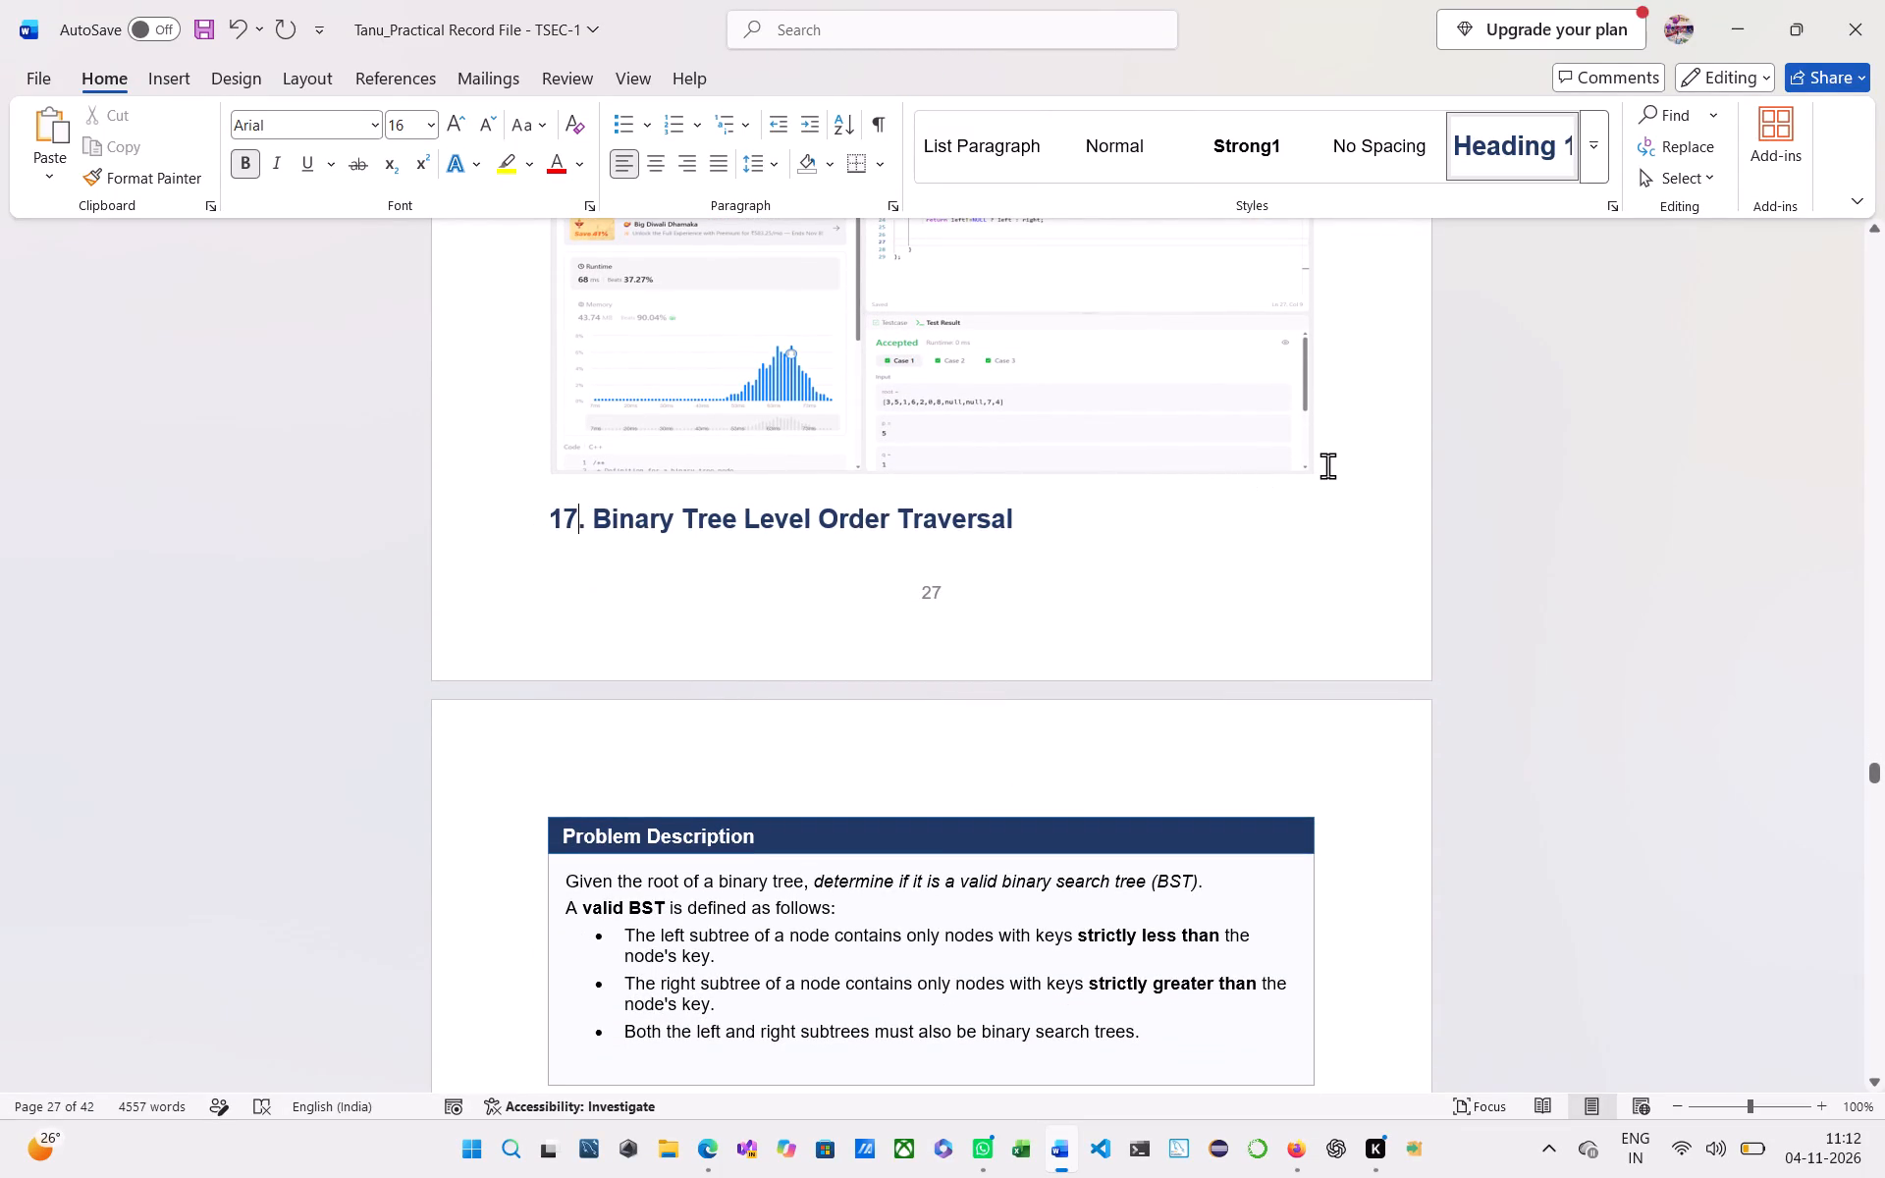
{"action": "left_click", "coordinate": [1327, 465]}
{"action": "key", "text": "Return"}
{"action": "key", "text": "Return"}
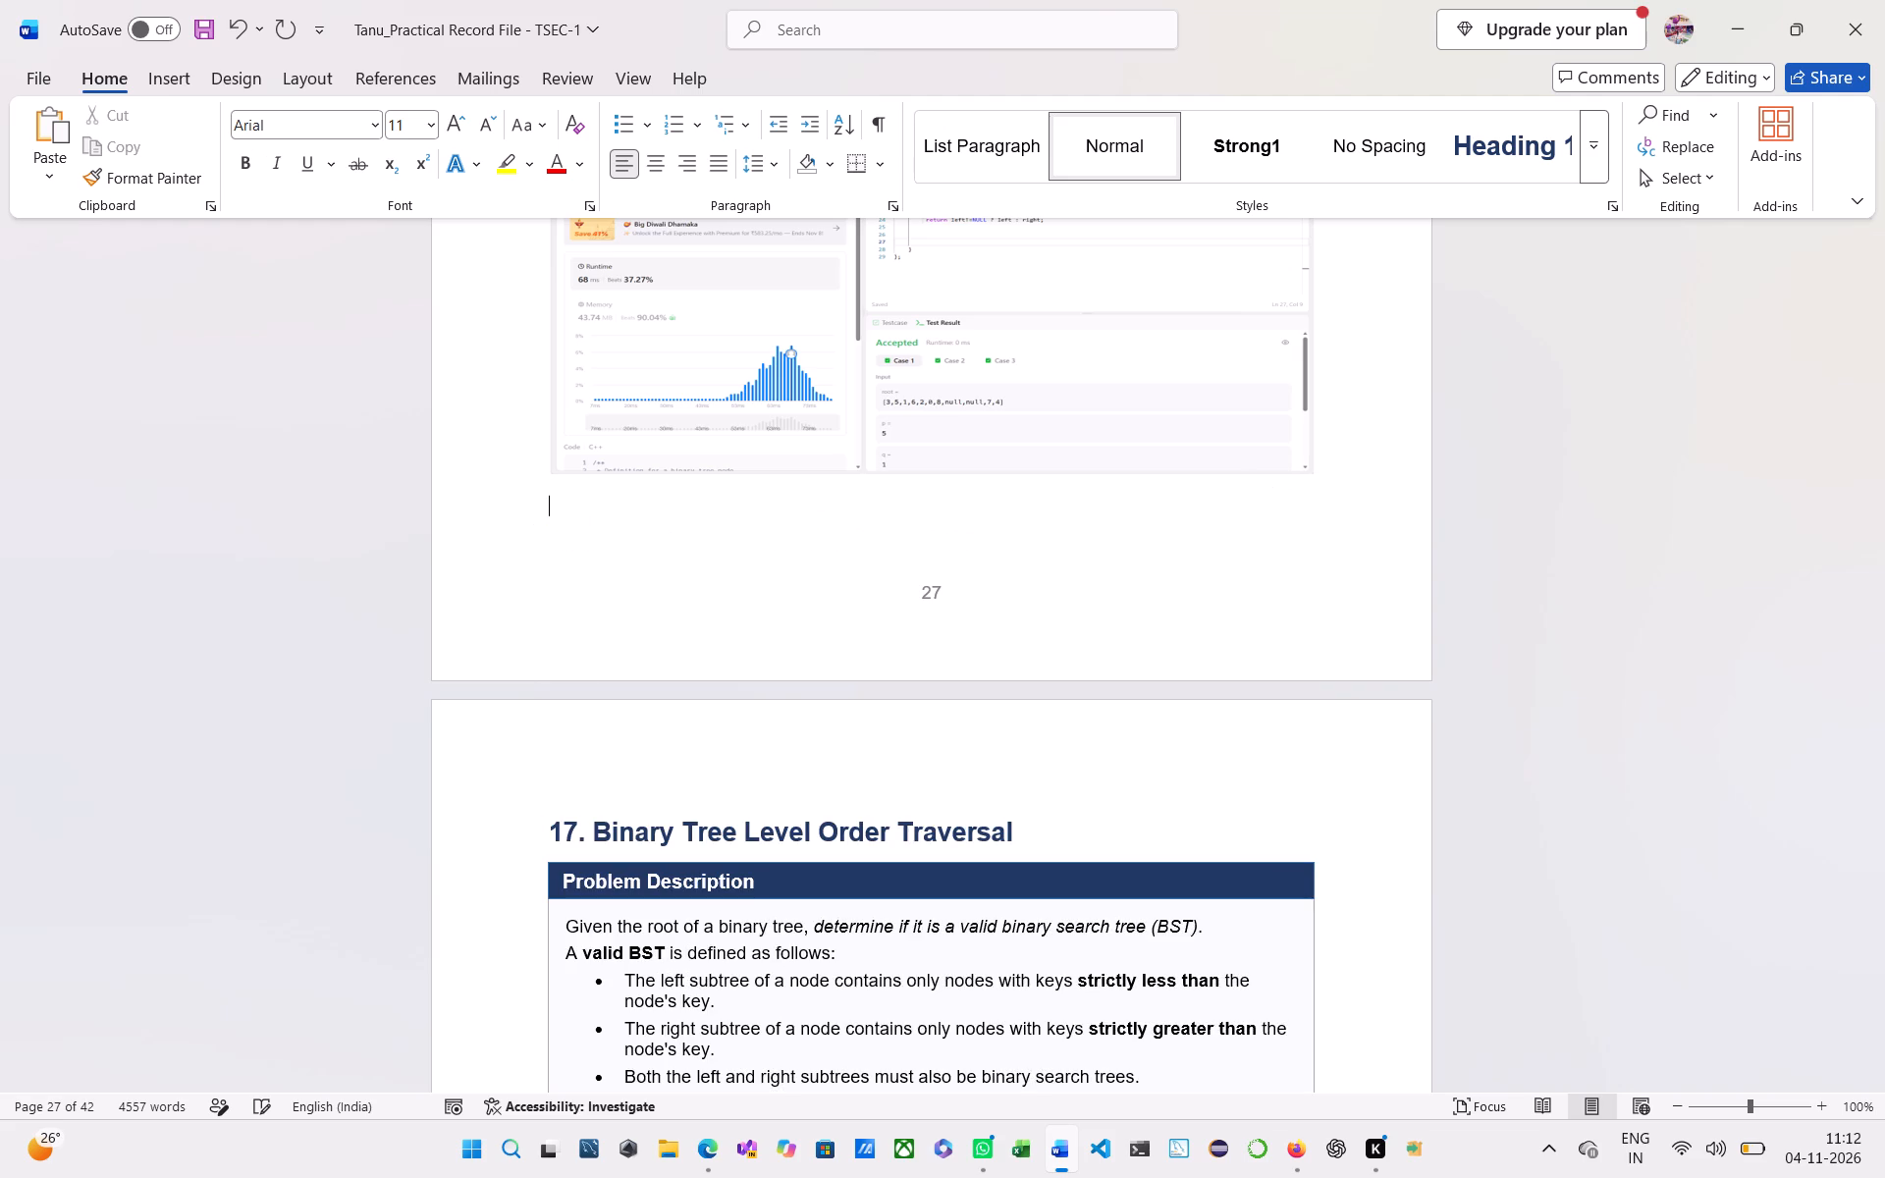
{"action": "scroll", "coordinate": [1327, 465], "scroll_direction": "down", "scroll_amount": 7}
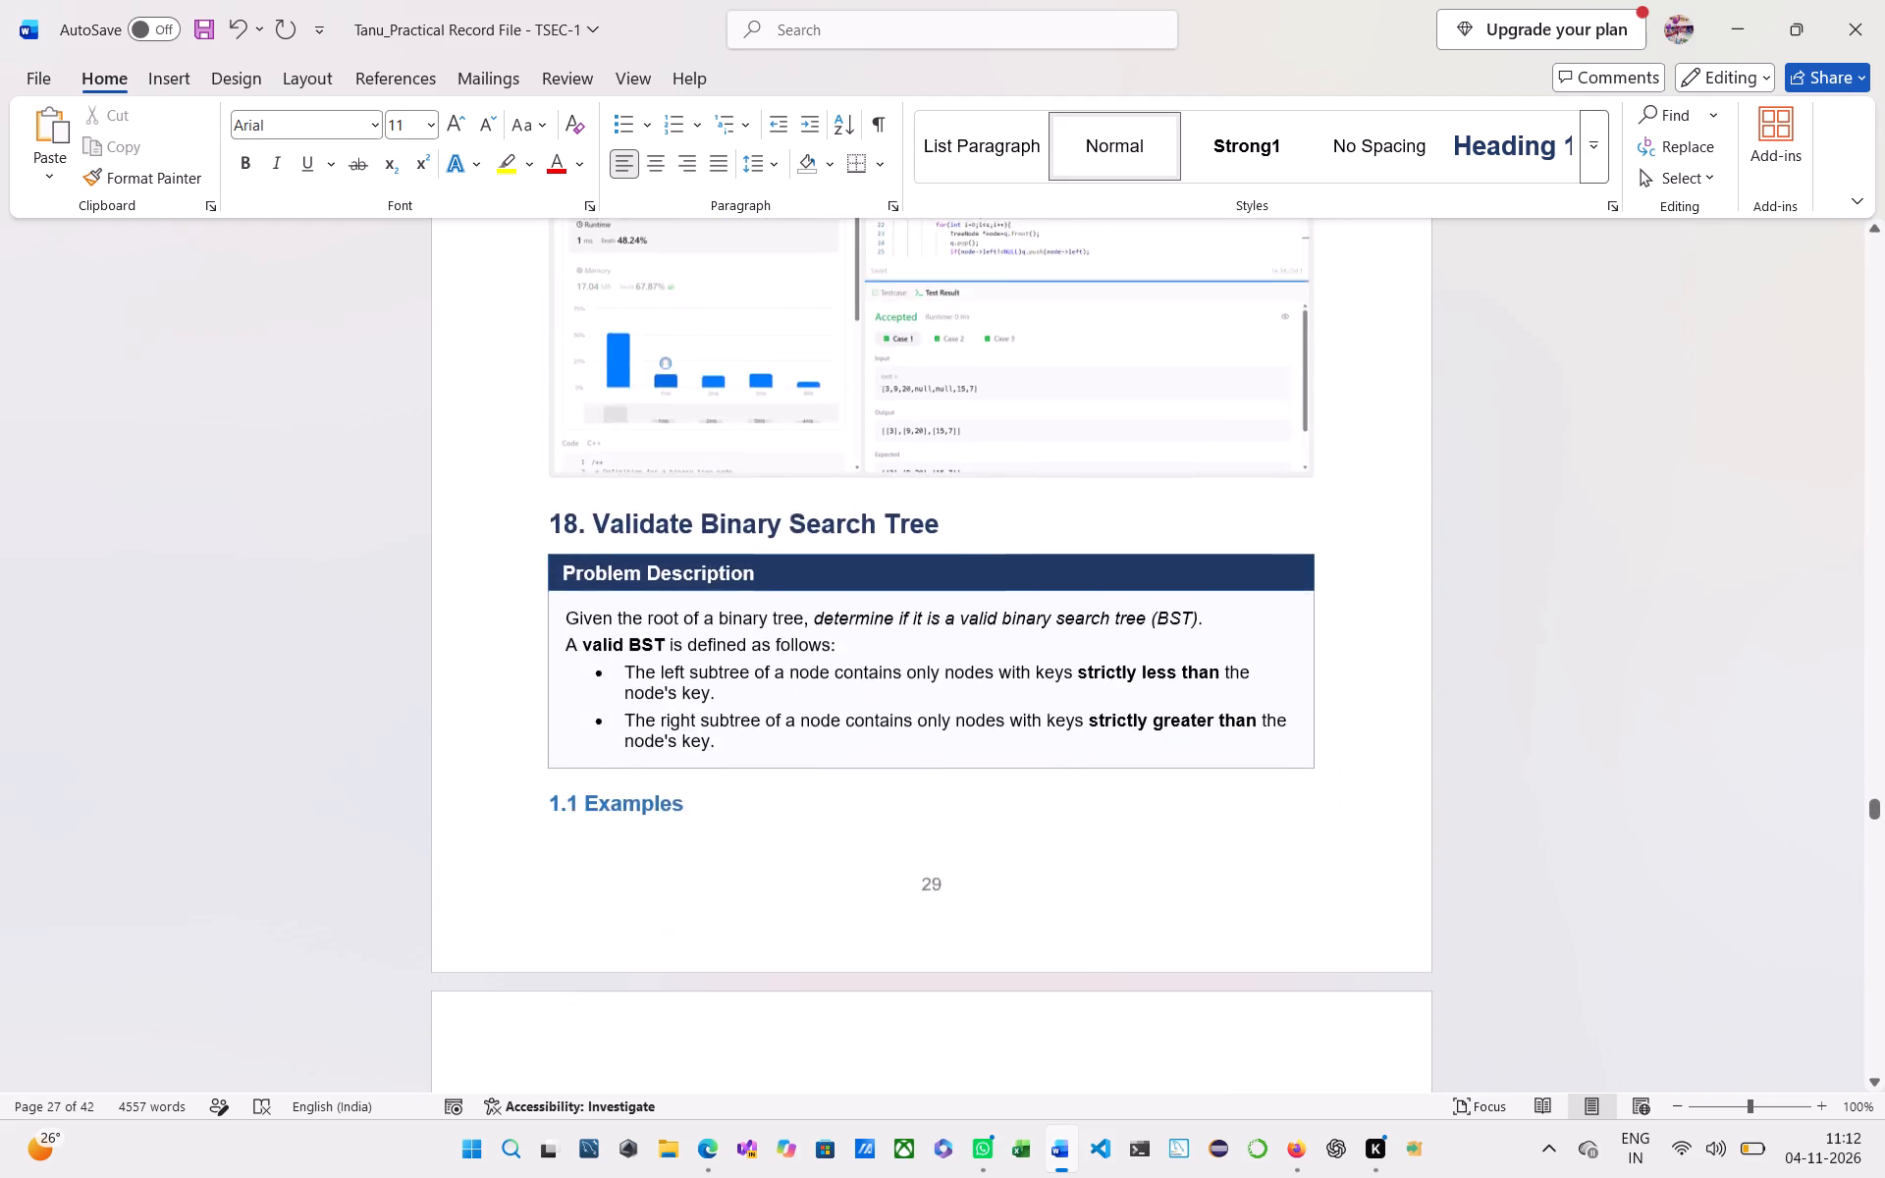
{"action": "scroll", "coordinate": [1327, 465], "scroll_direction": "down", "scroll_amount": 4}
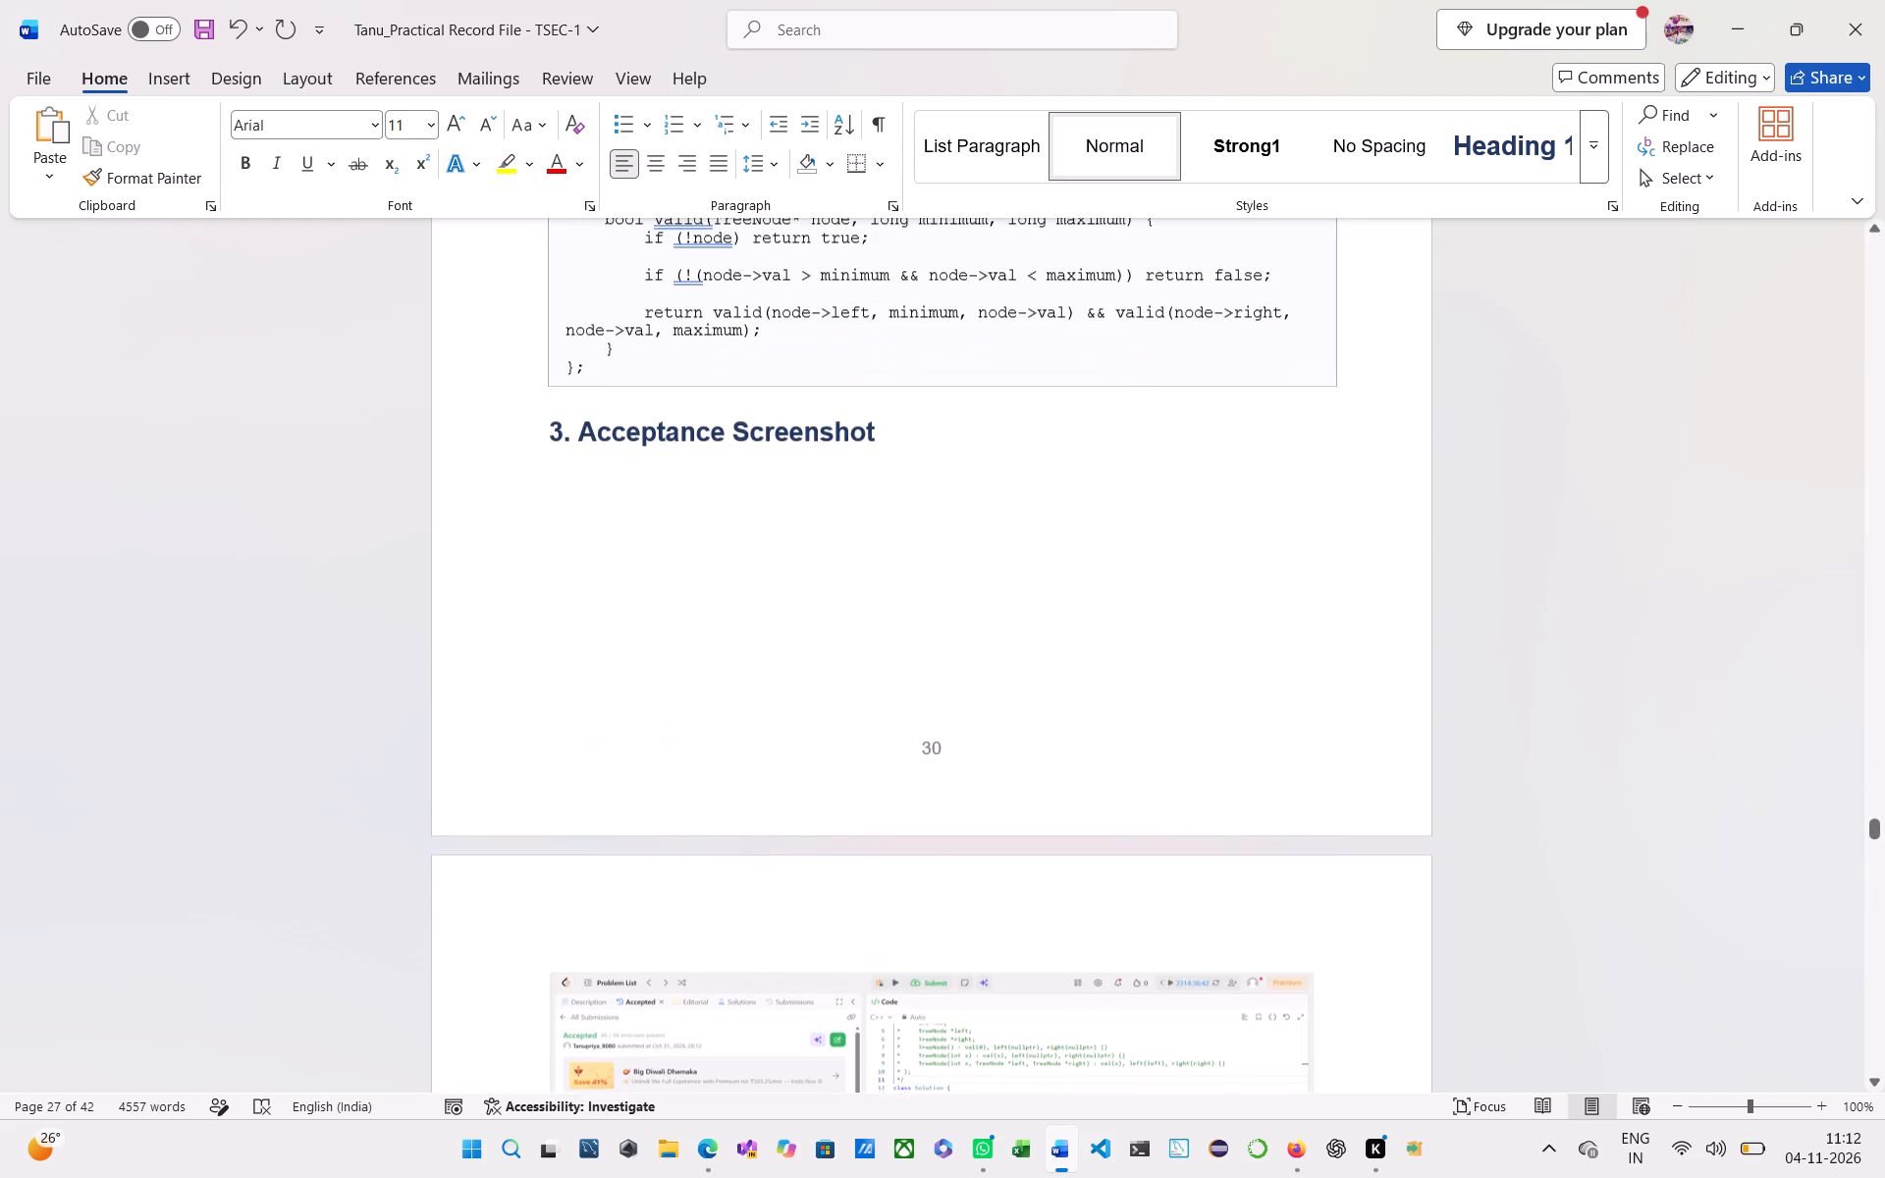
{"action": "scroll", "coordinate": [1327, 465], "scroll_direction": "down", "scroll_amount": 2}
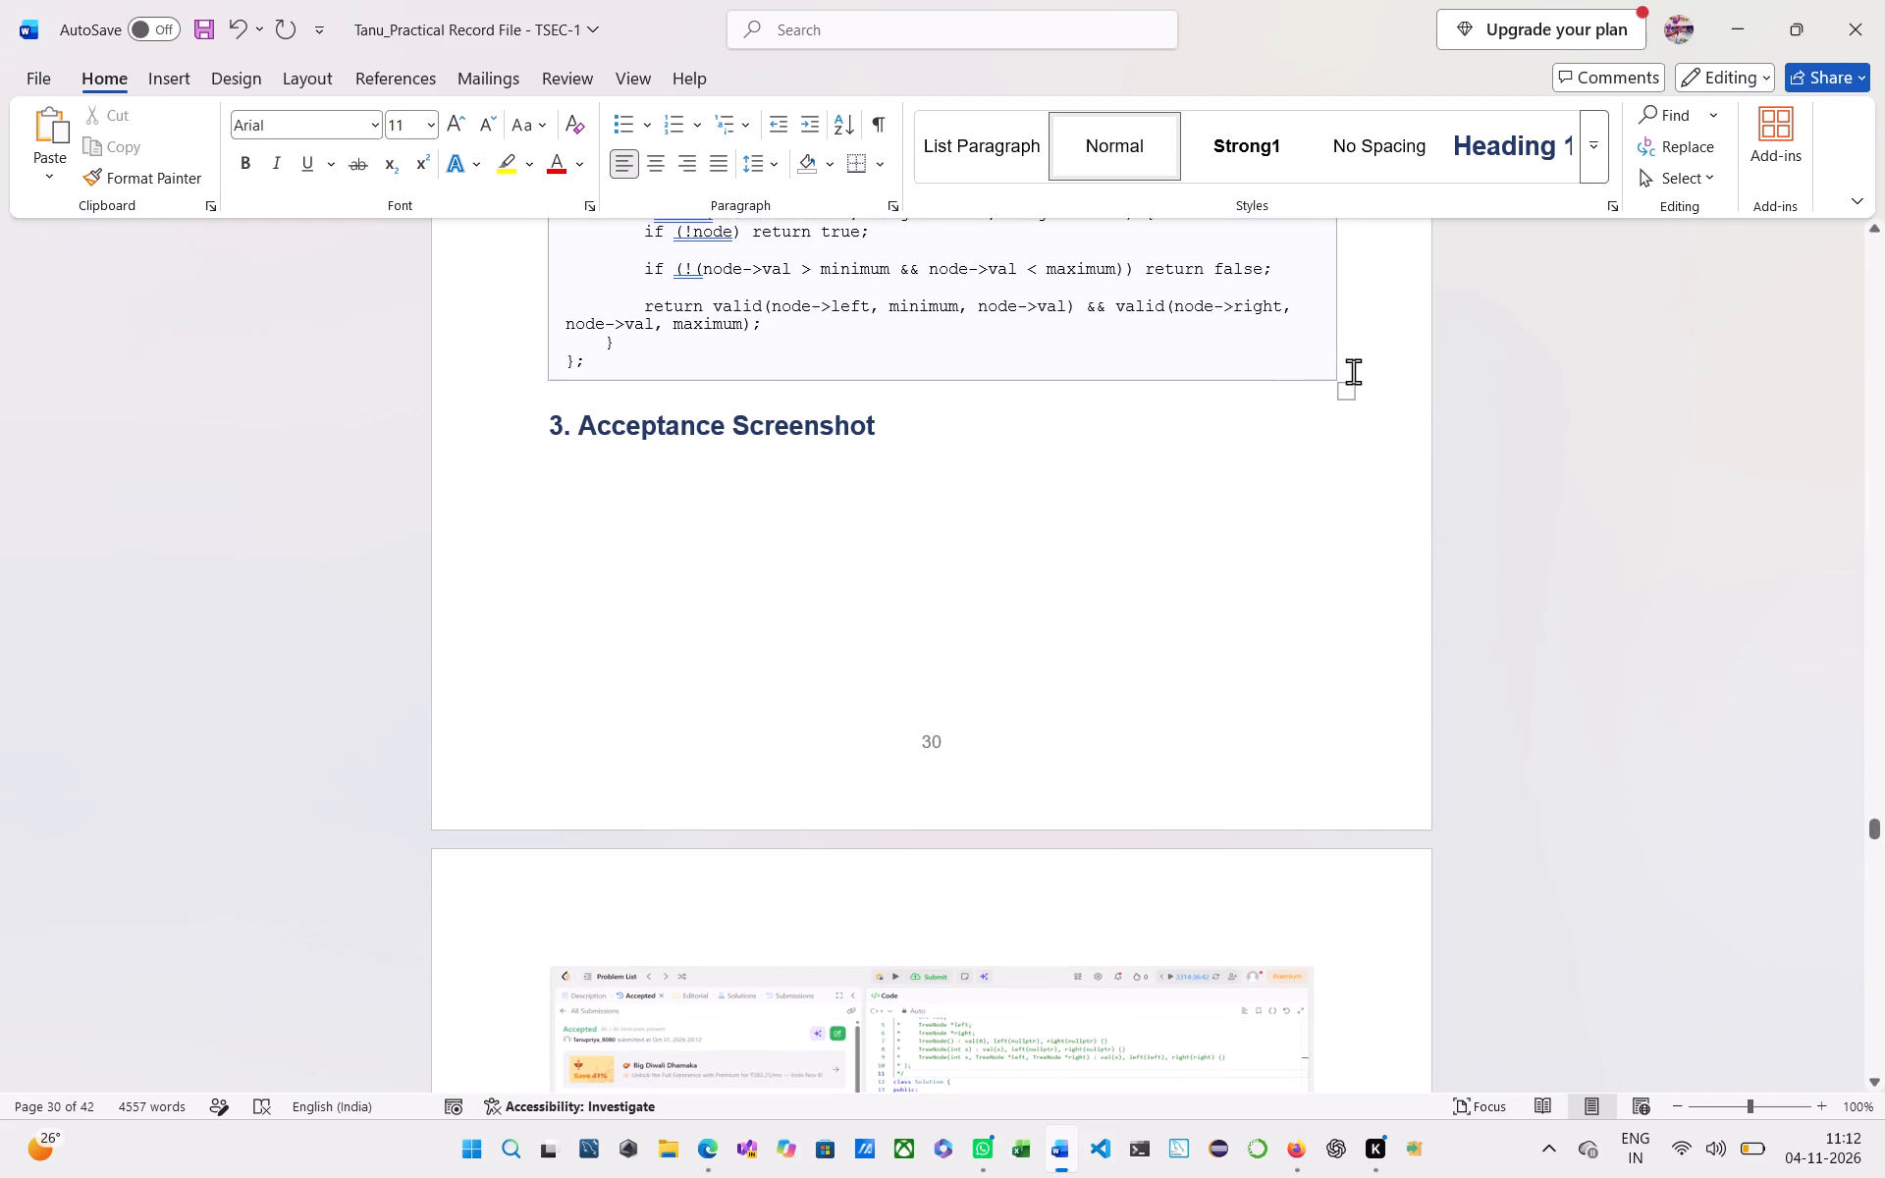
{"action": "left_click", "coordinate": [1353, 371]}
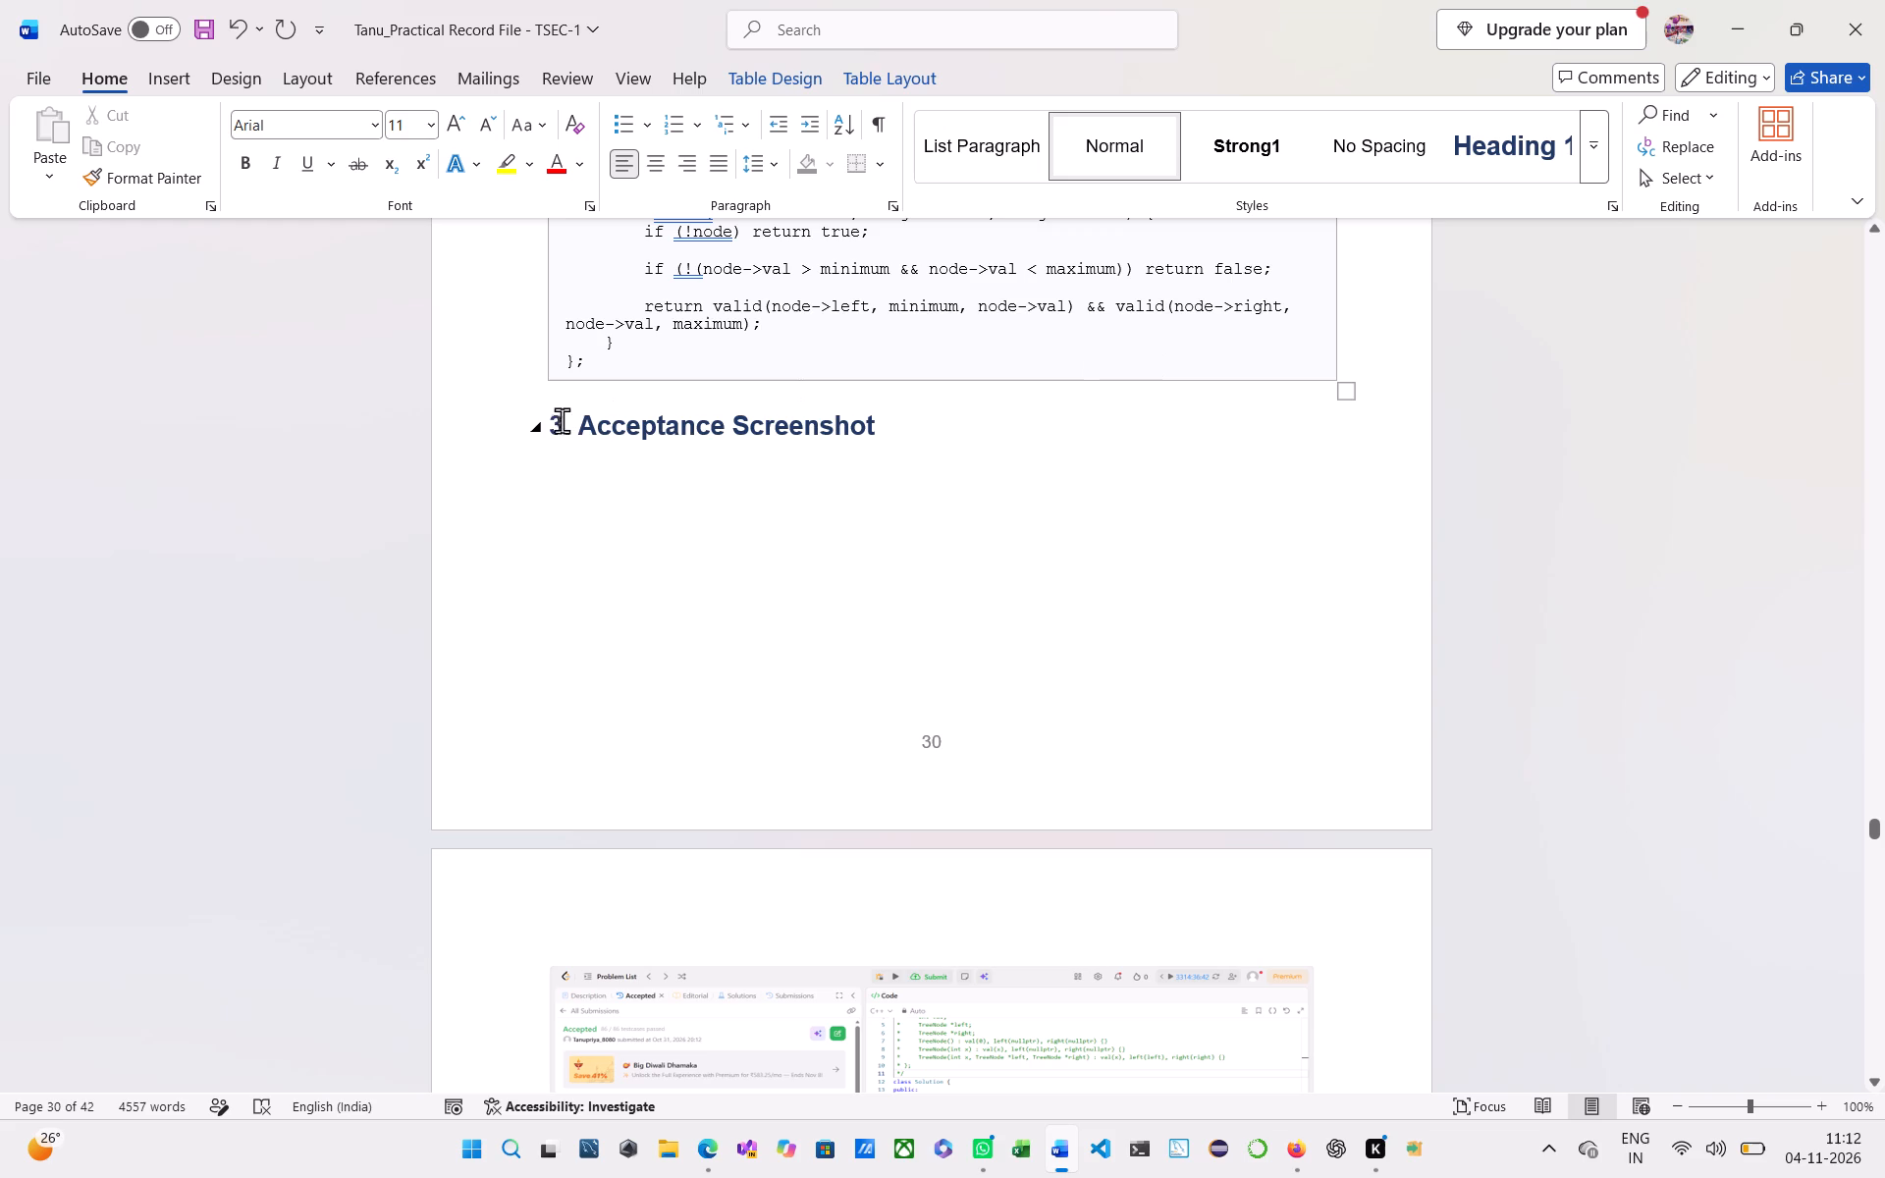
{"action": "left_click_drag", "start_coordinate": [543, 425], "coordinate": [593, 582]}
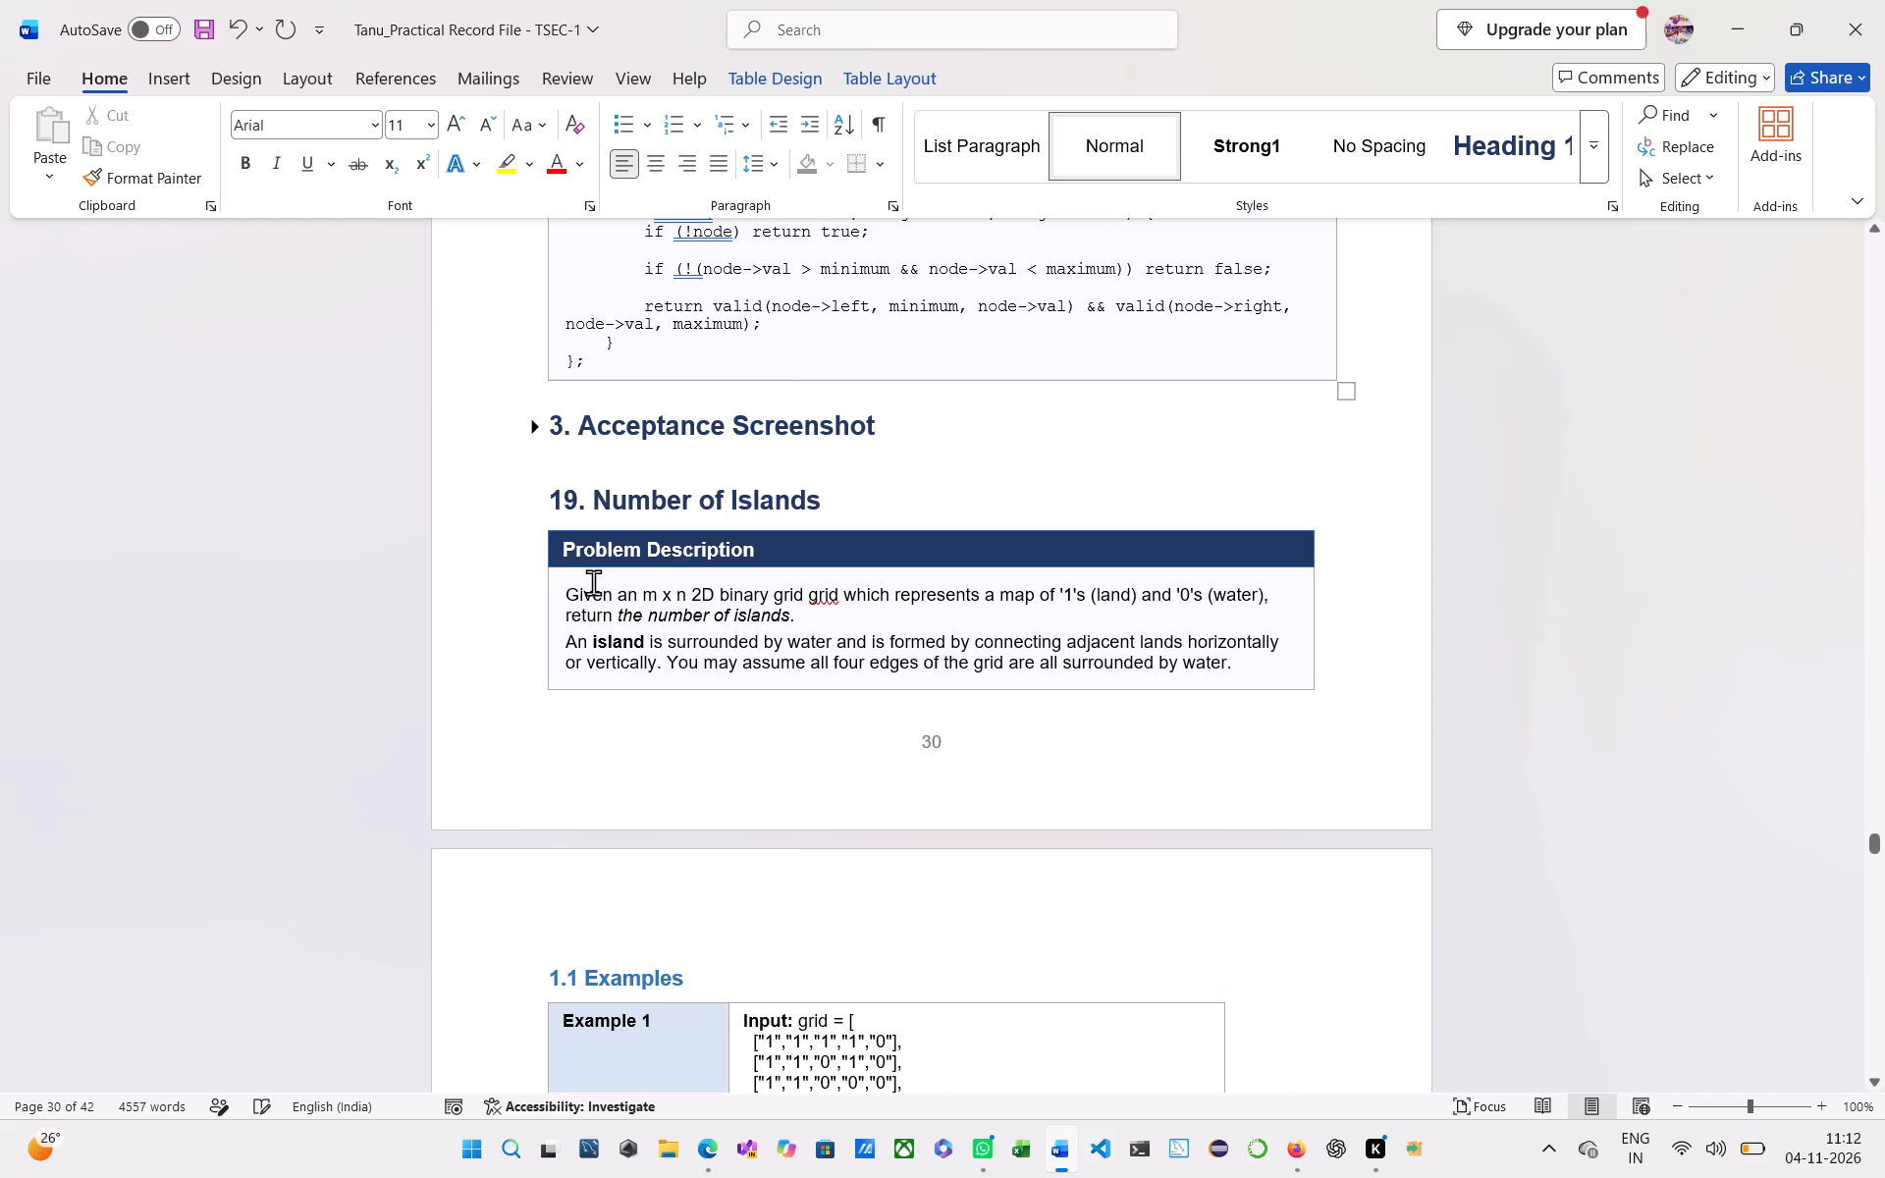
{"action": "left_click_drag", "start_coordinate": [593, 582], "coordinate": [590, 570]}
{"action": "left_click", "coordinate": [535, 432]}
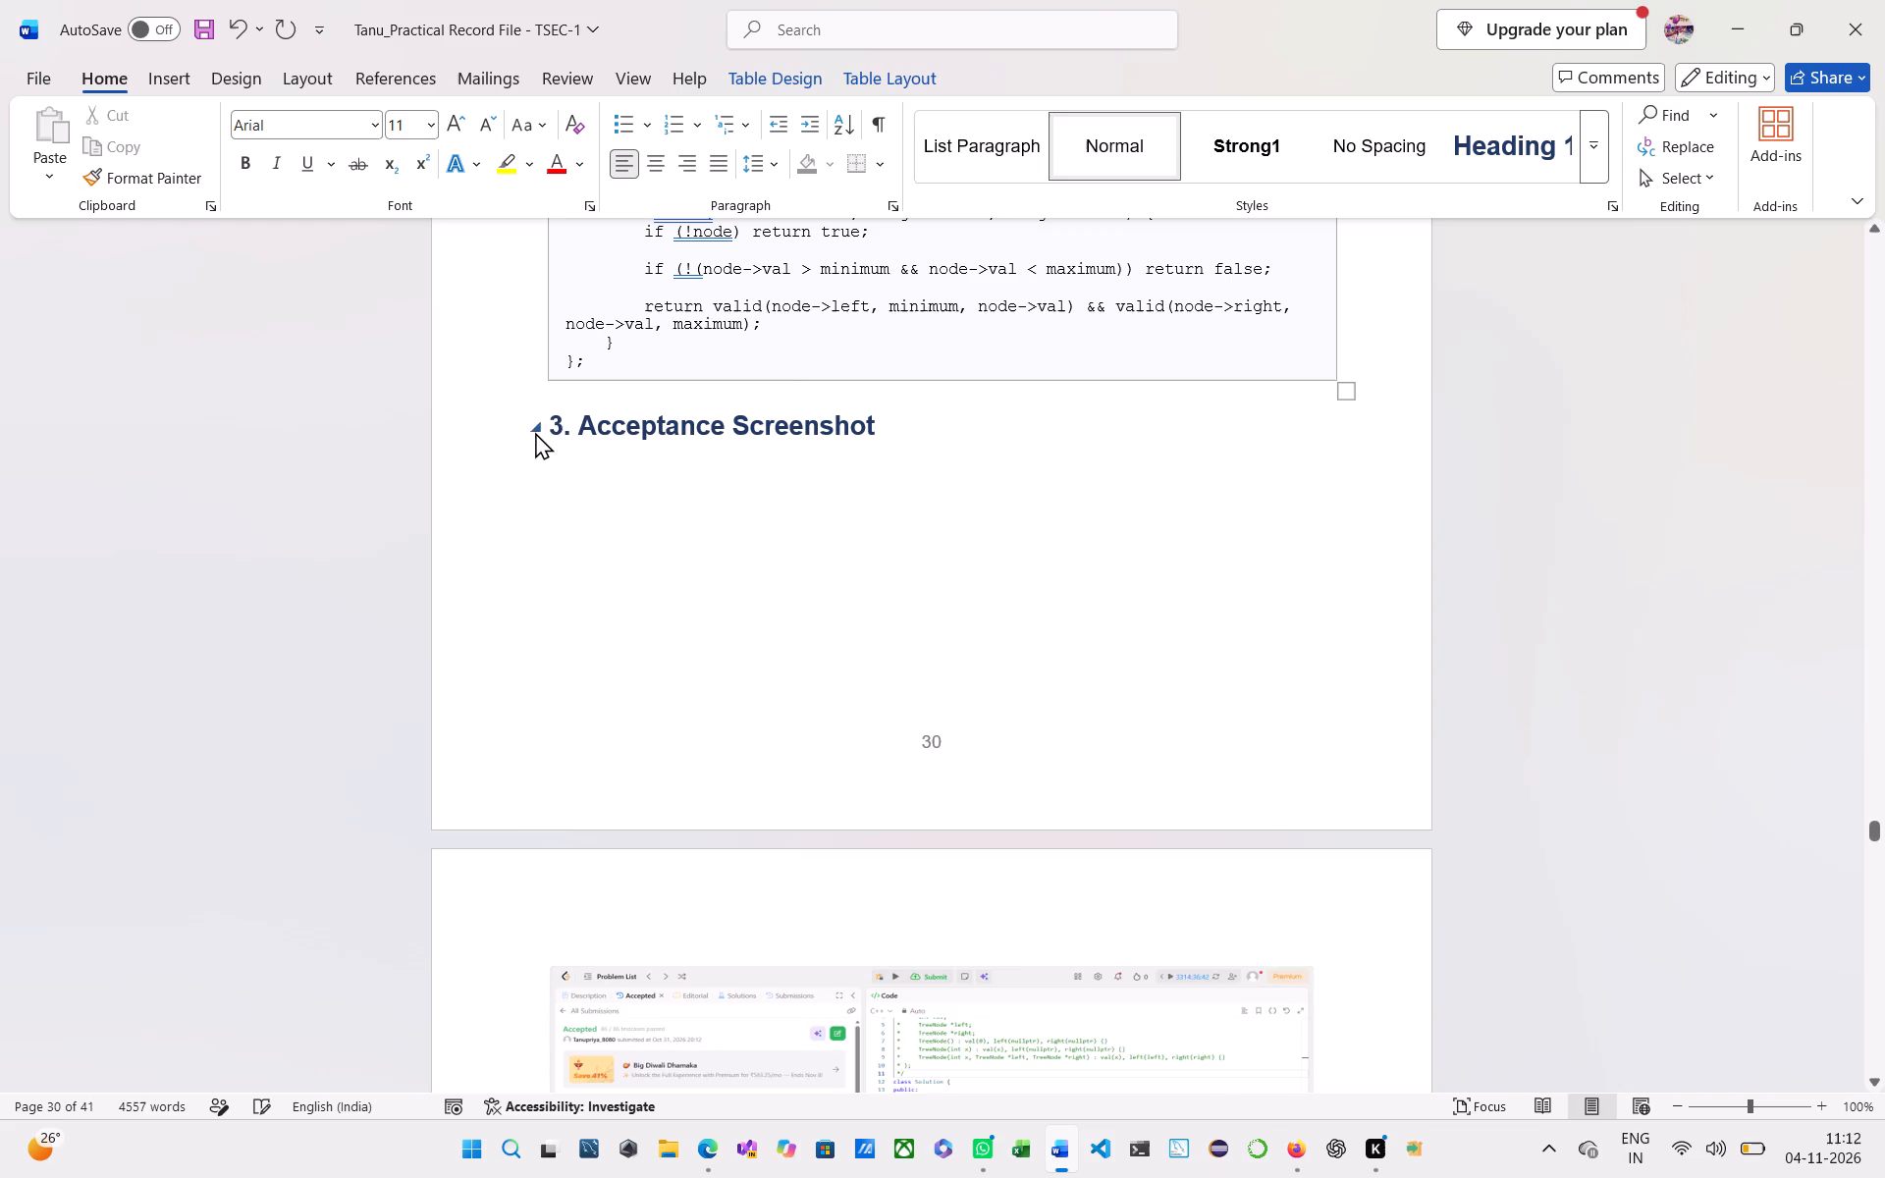
Review the page layout of the remaining problem sections, from "19. Number of Islands" to the end of the document.
{"action": "scroll", "coordinate": [812, 695], "scroll_direction": "down", "scroll_amount": 4}
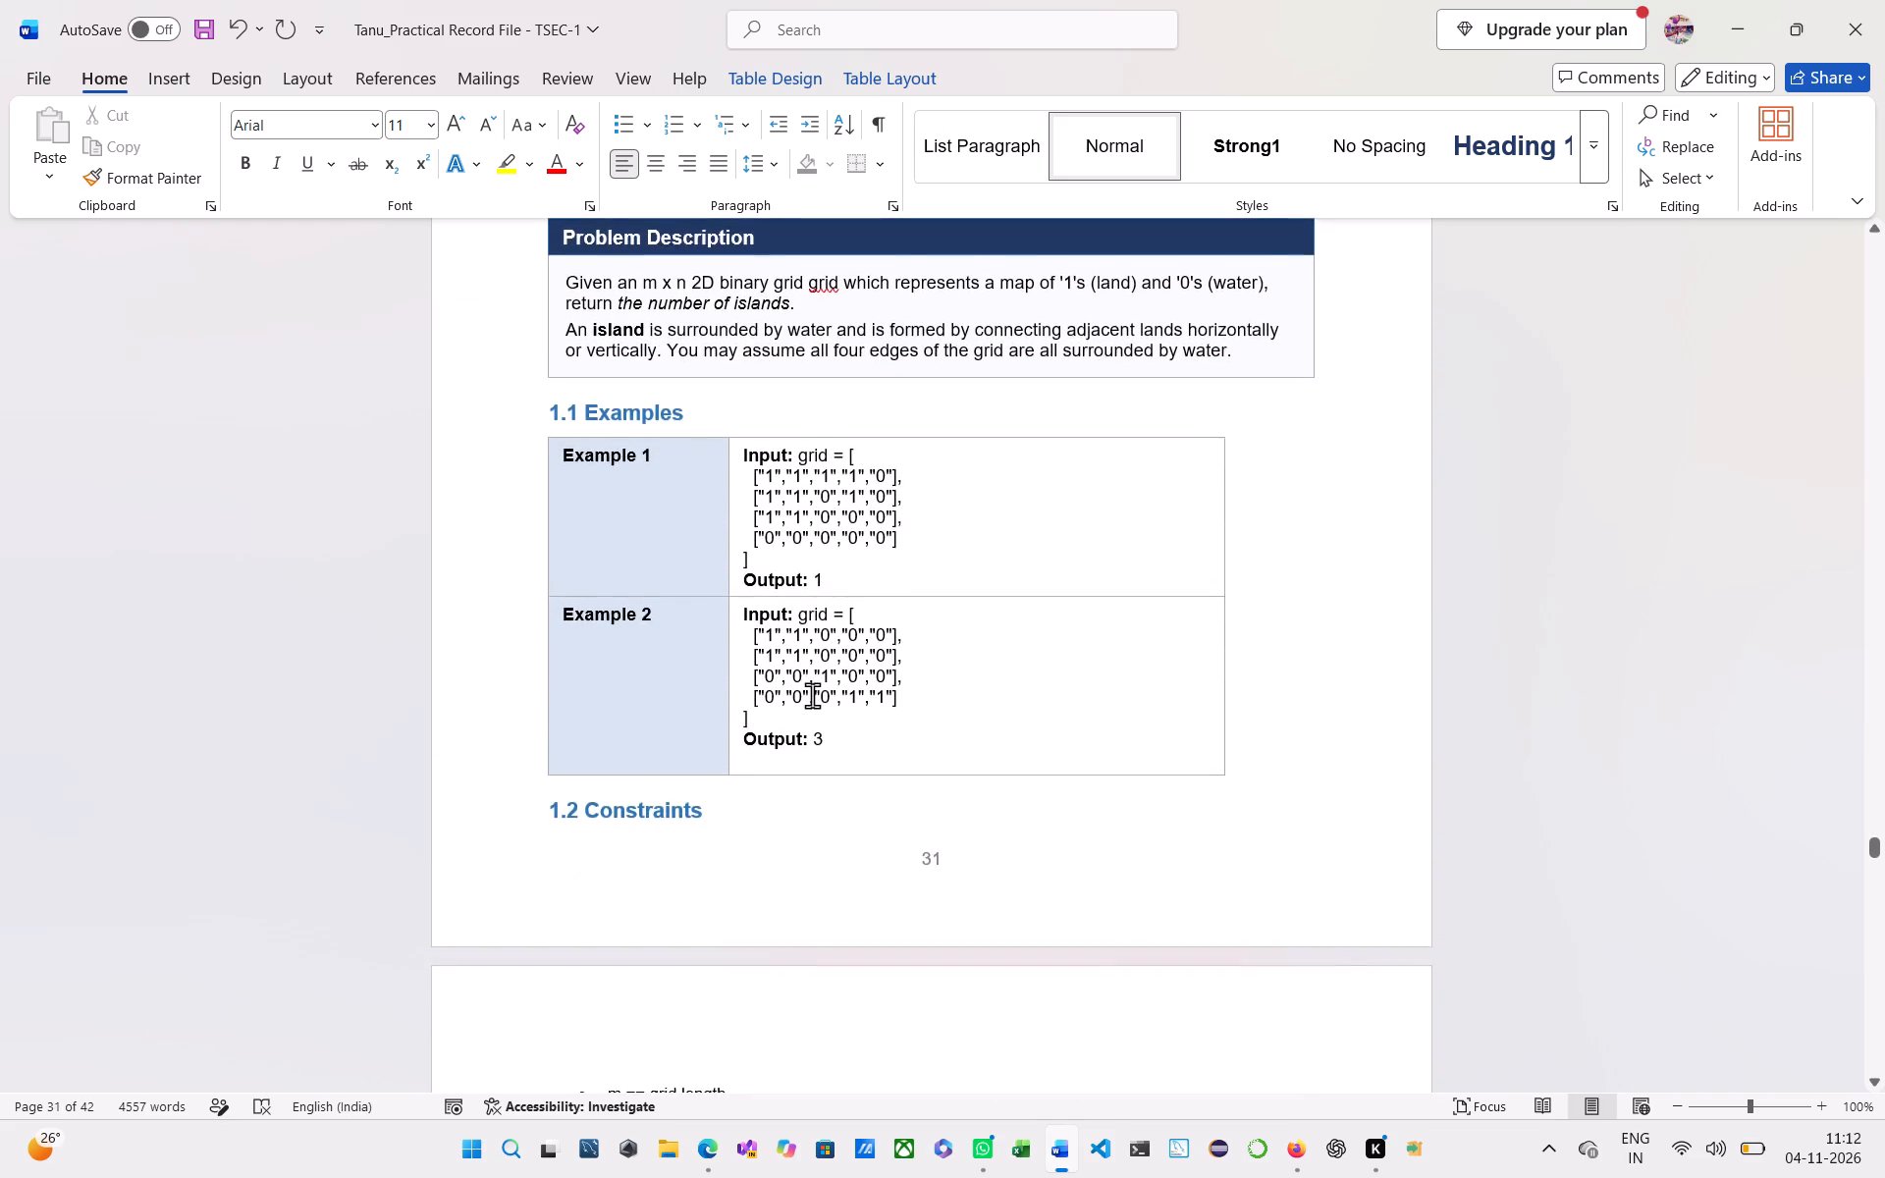
{"action": "scroll", "coordinate": [812, 695], "scroll_direction": "down", "scroll_amount": 4}
{"action": "scroll", "coordinate": [812, 695], "scroll_direction": "up", "scroll_amount": 1}
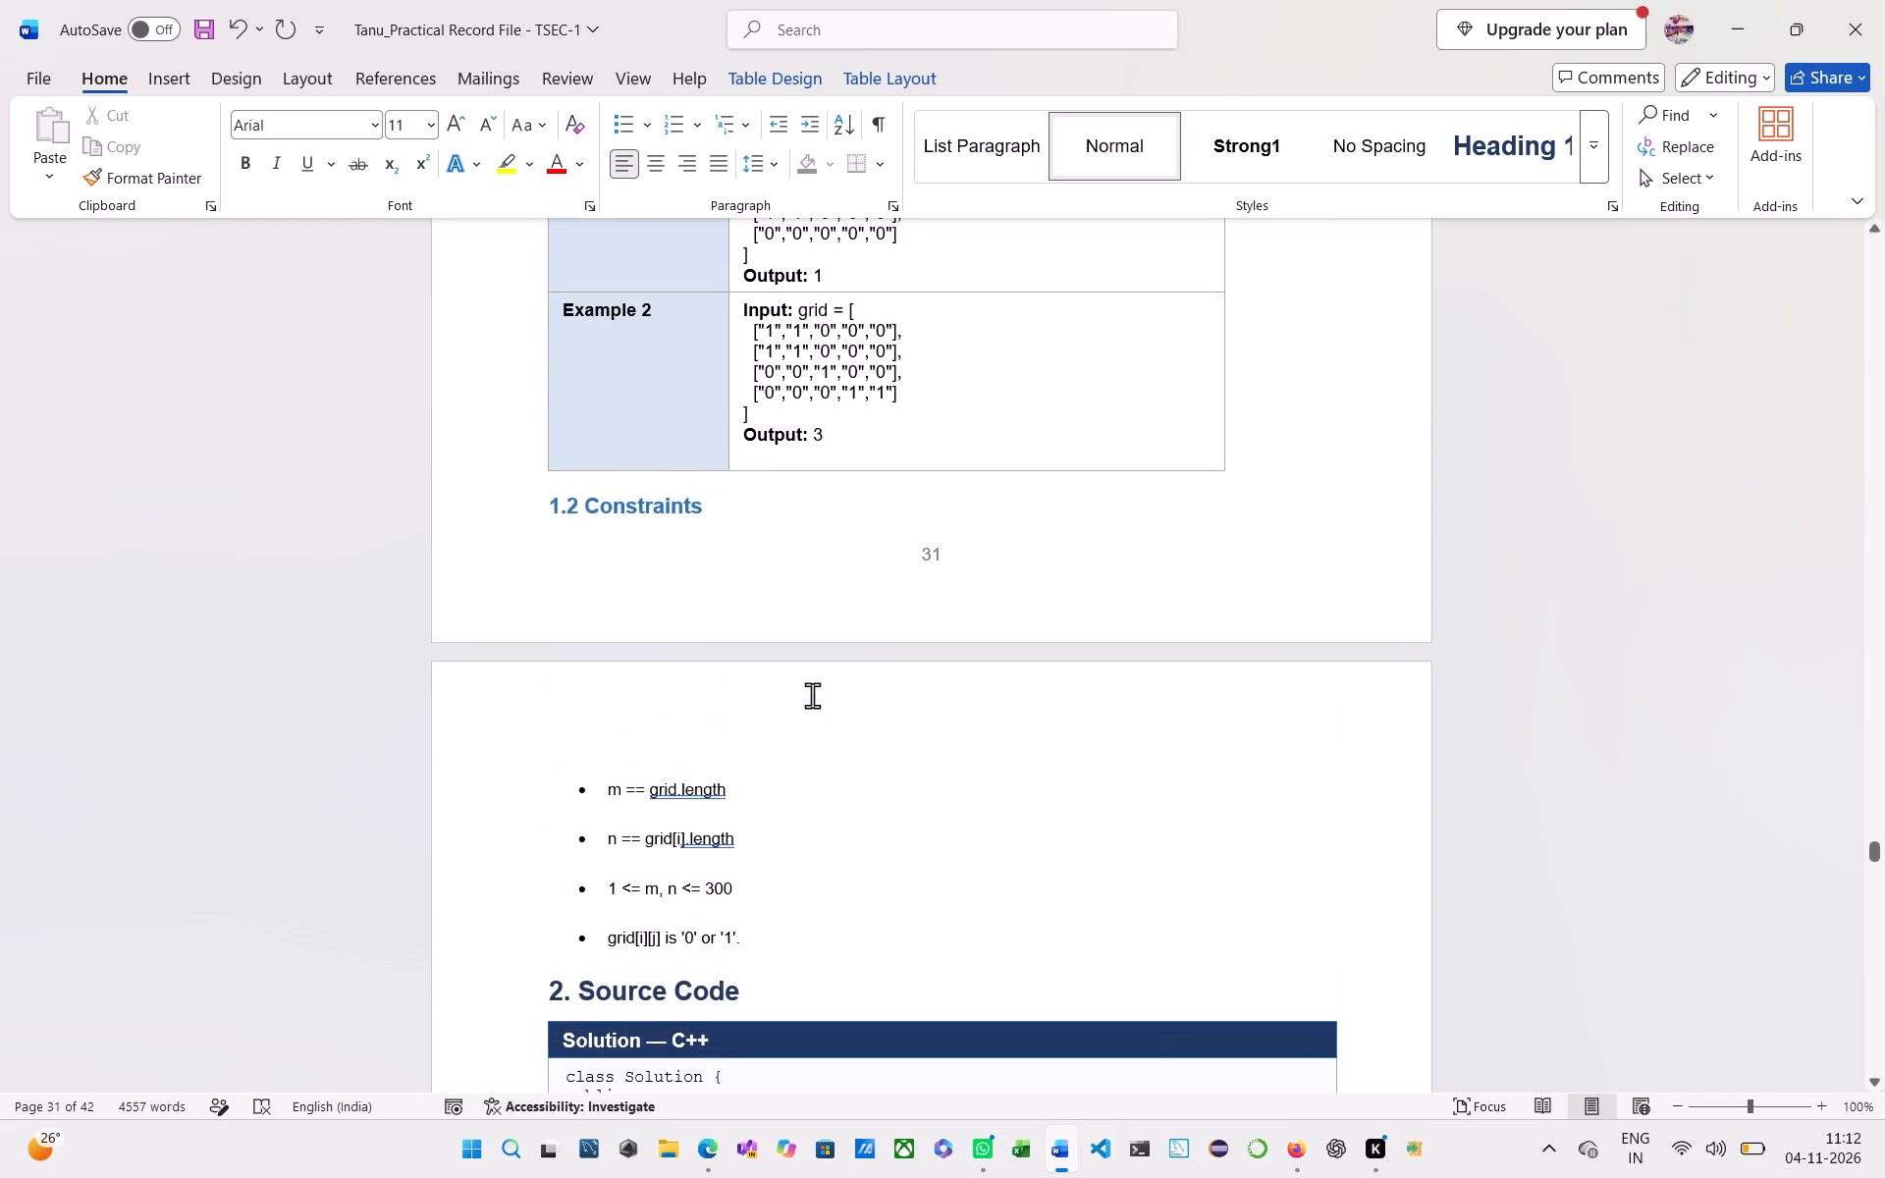
{"action": "scroll", "coordinate": [812, 695], "scroll_direction": "up", "scroll_amount": 4}
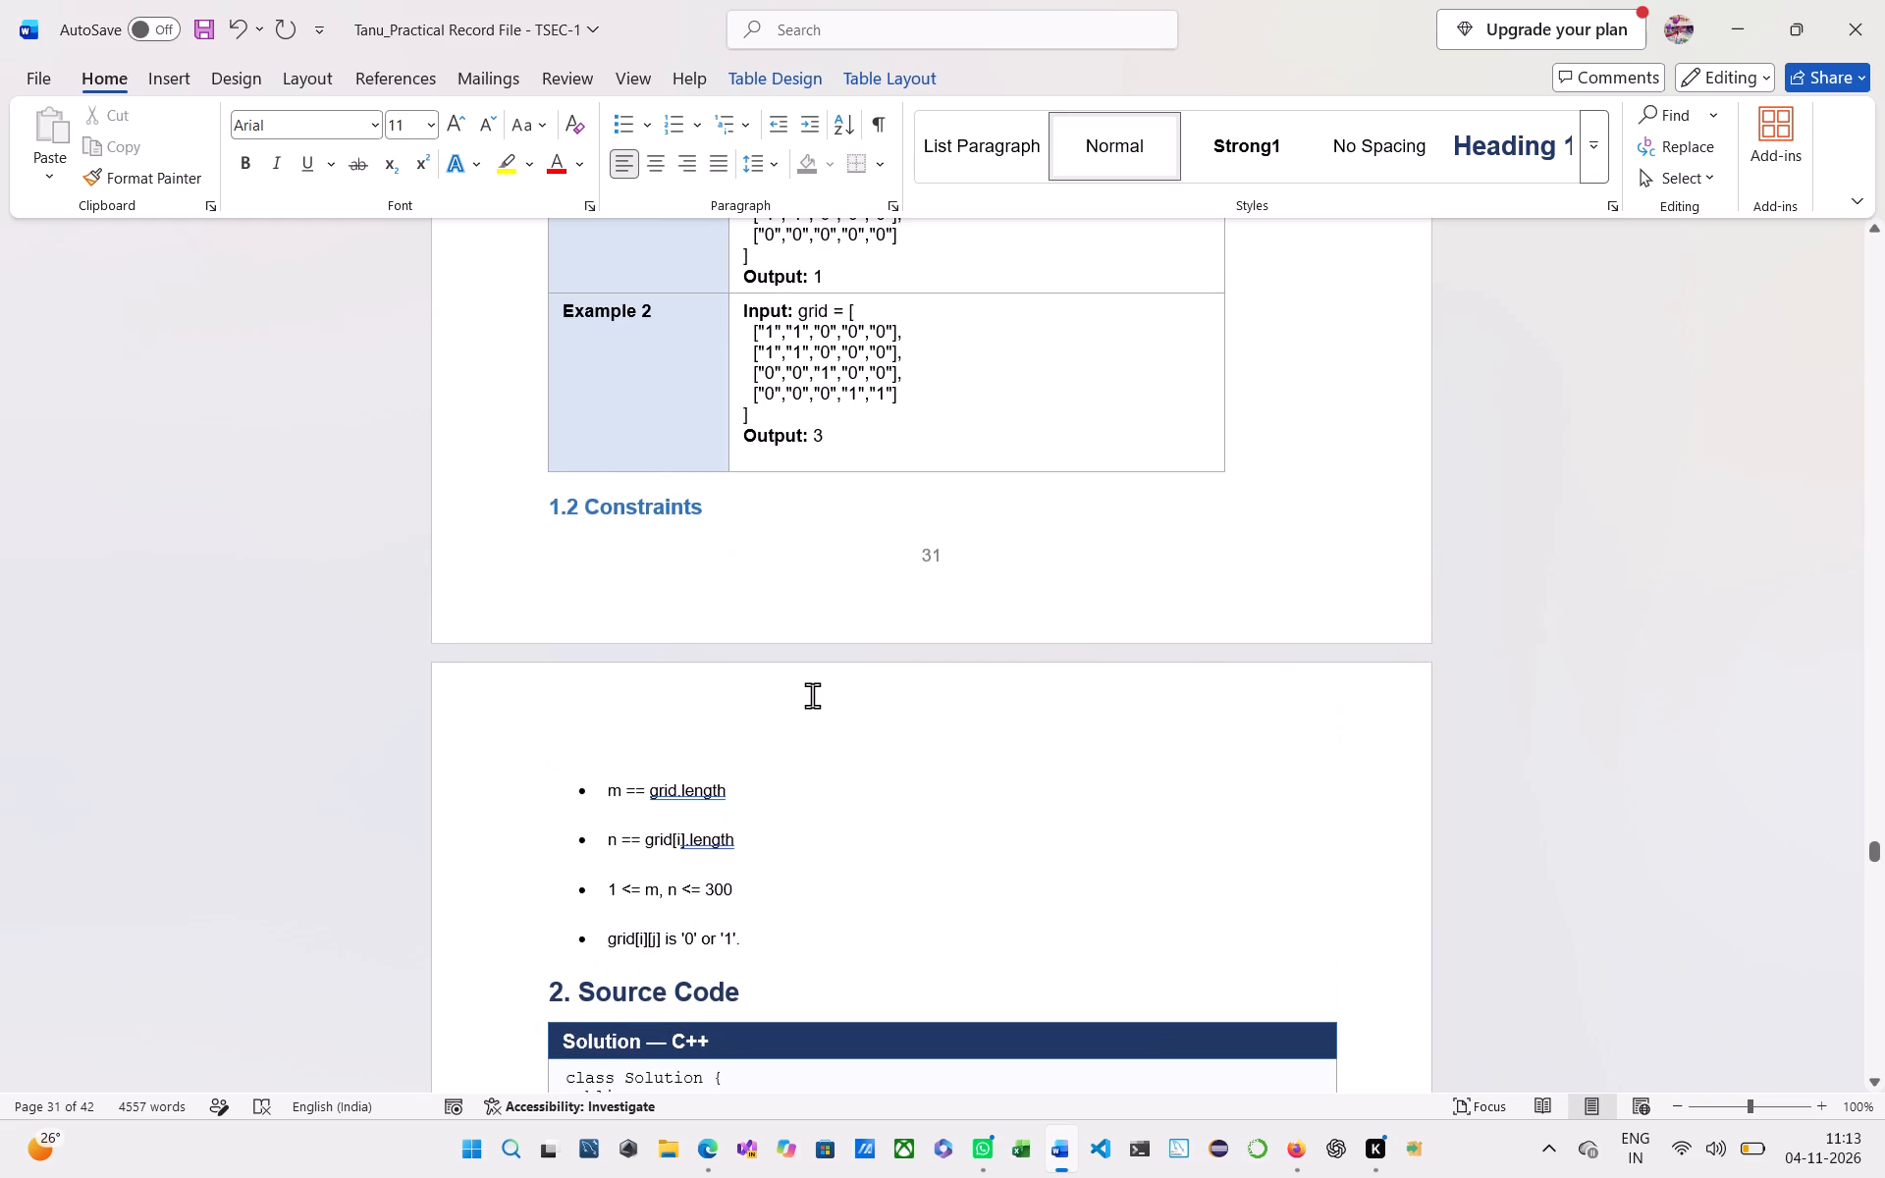
{"action": "scroll", "coordinate": [812, 695], "scroll_direction": "up", "scroll_amount": 1}
{"action": "scroll", "coordinate": [812, 695], "scroll_direction": "down", "scroll_amount": 2}
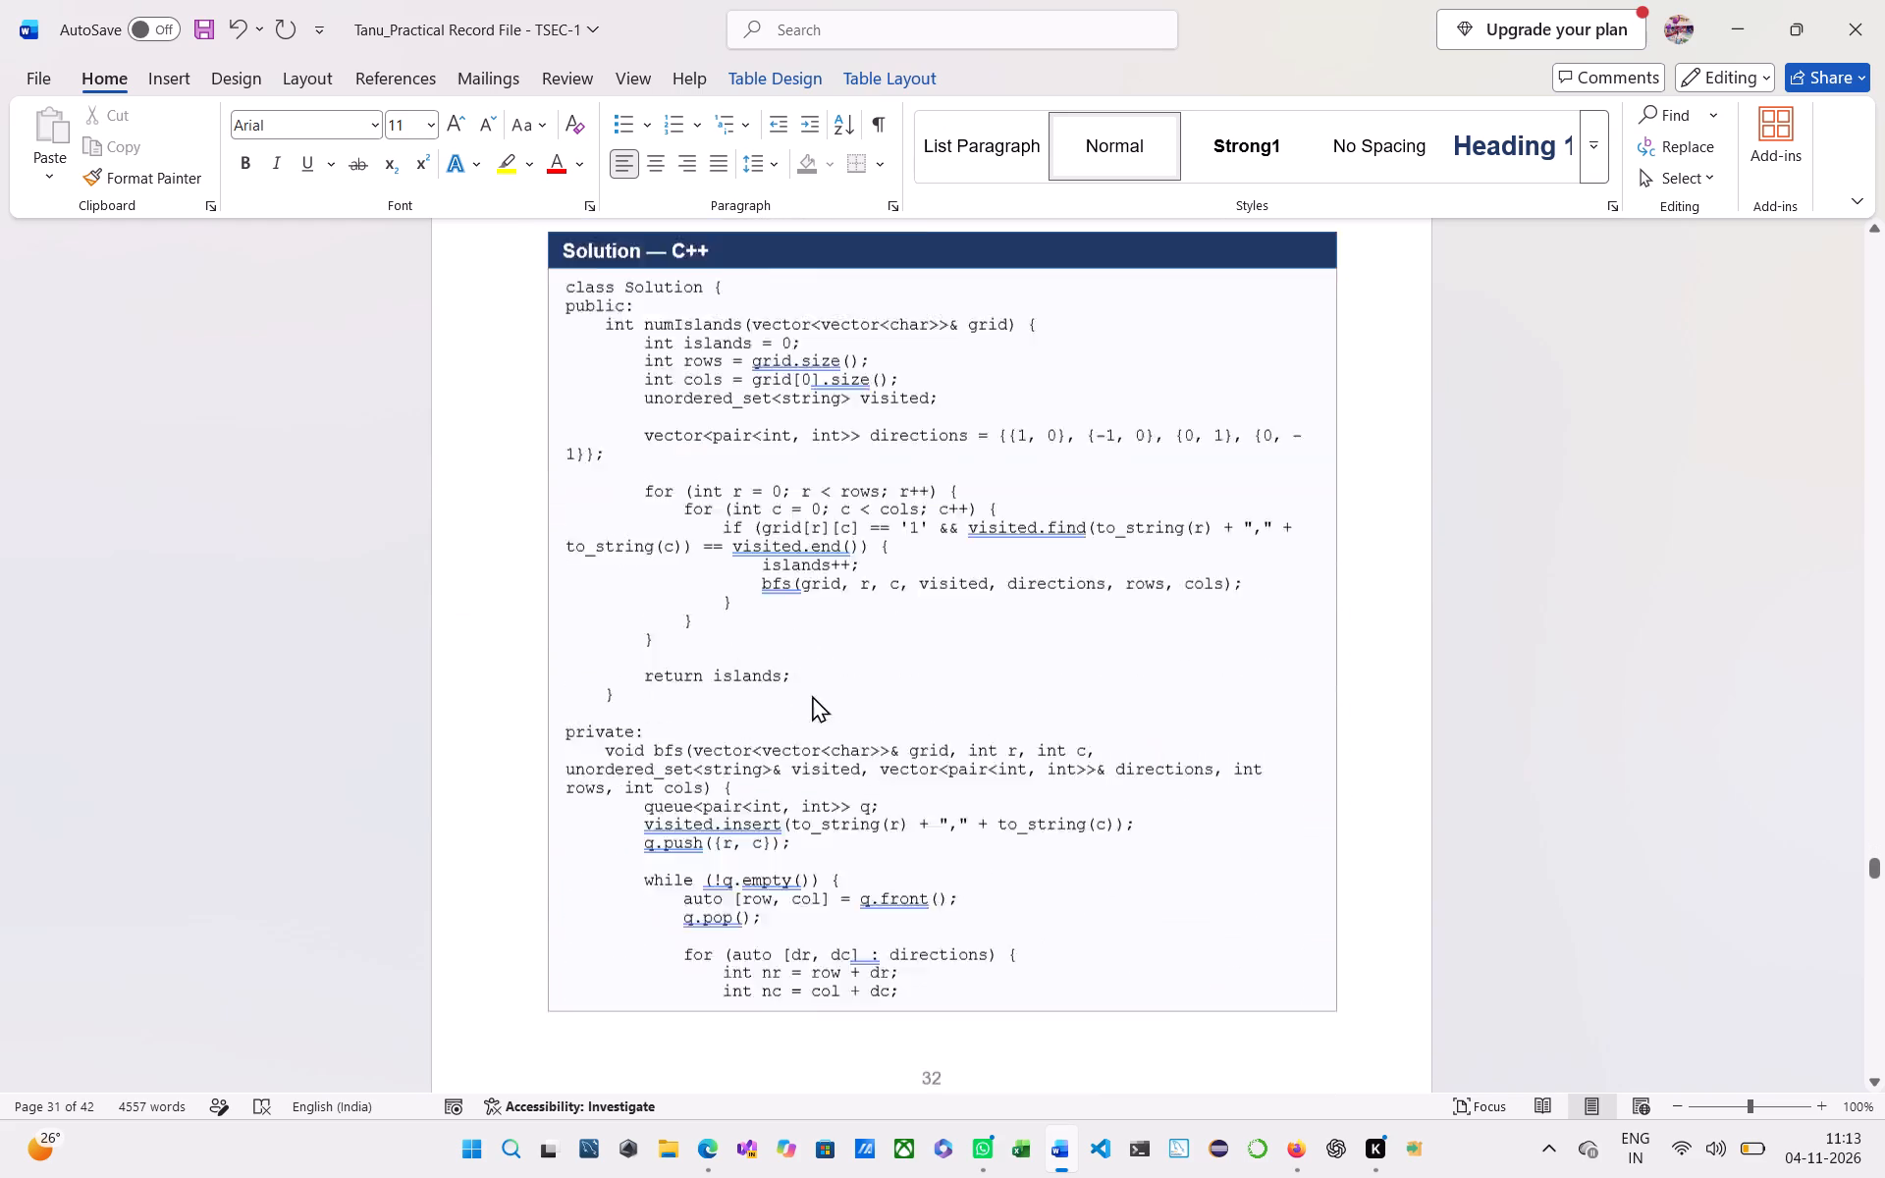
{"action": "scroll", "coordinate": [812, 695], "scroll_direction": "down", "scroll_amount": 5}
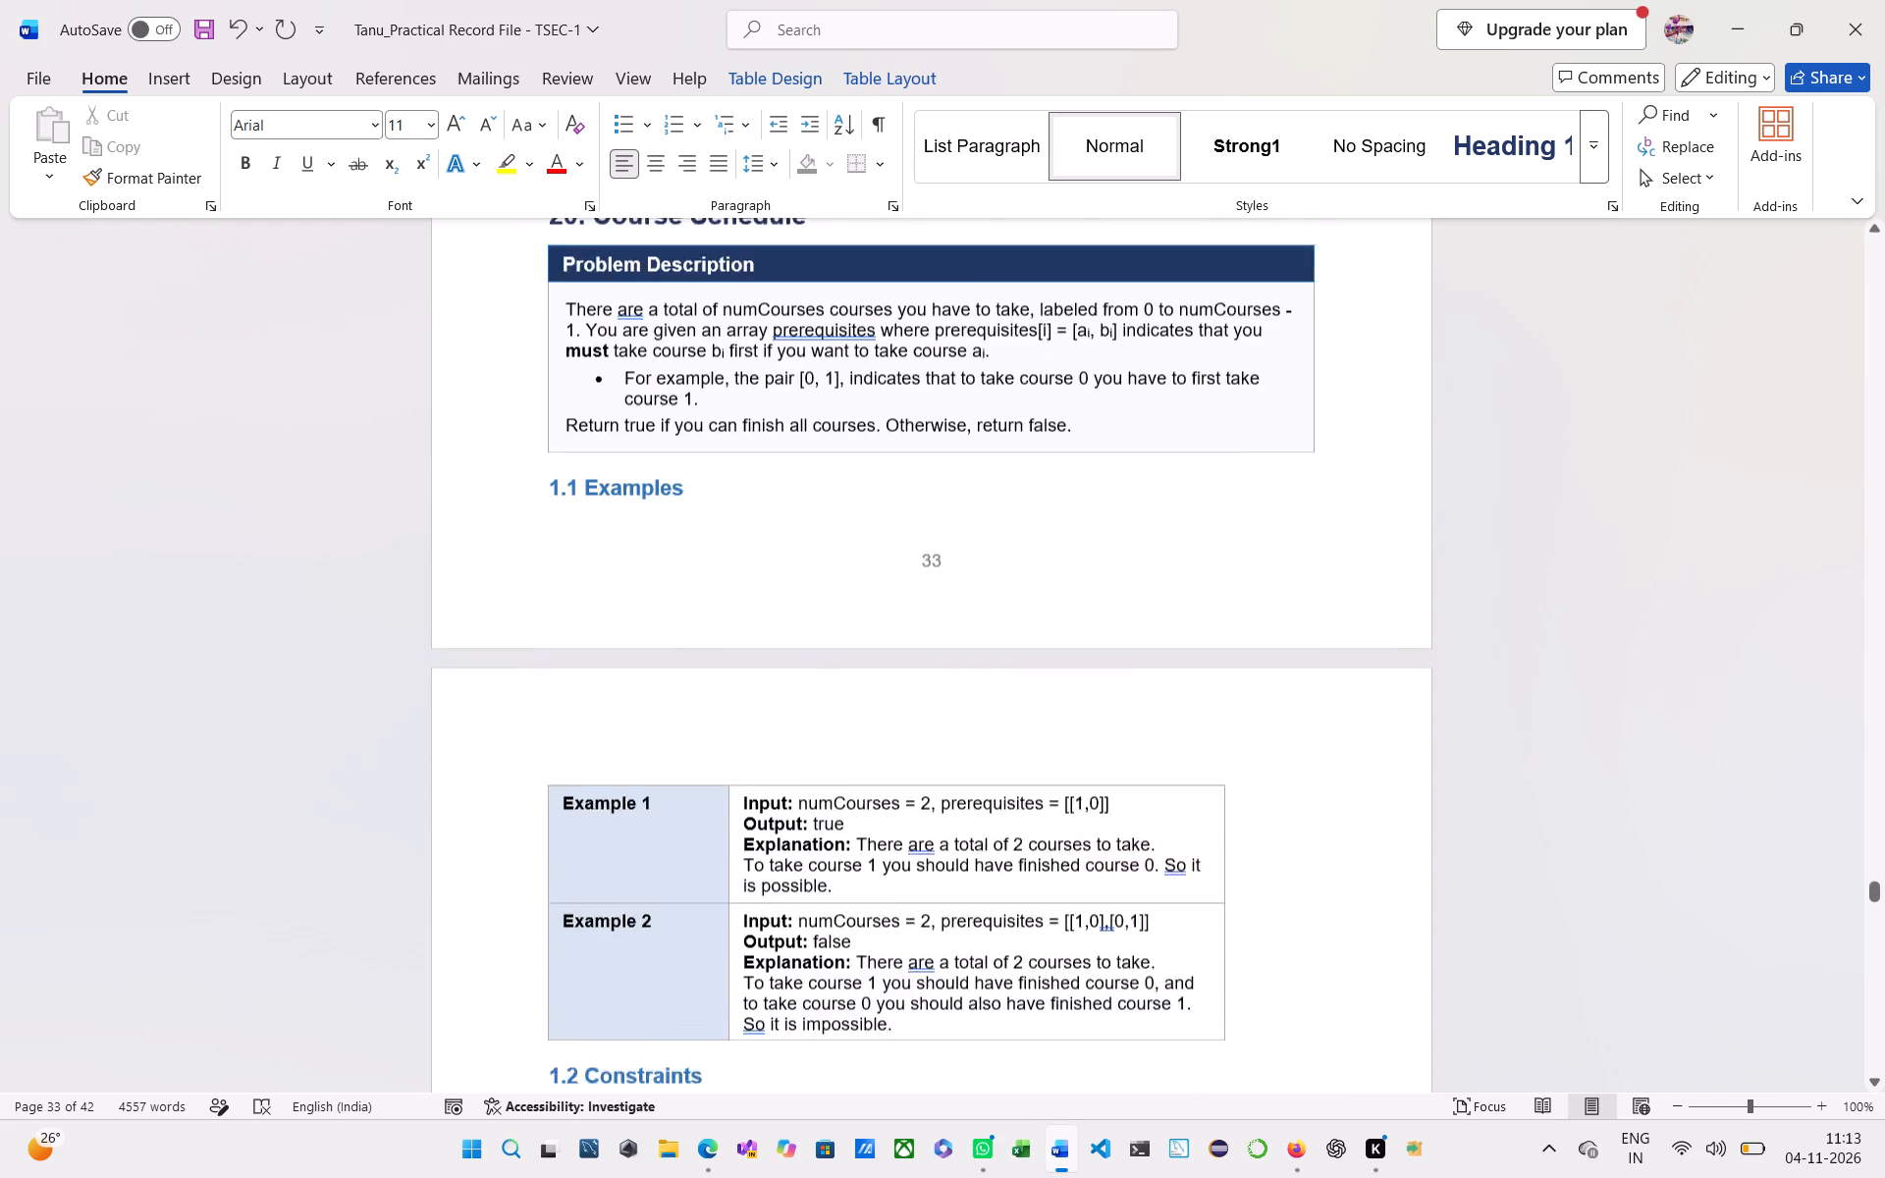
{"action": "scroll", "coordinate": [812, 695], "scroll_direction": "down", "scroll_amount": 7}
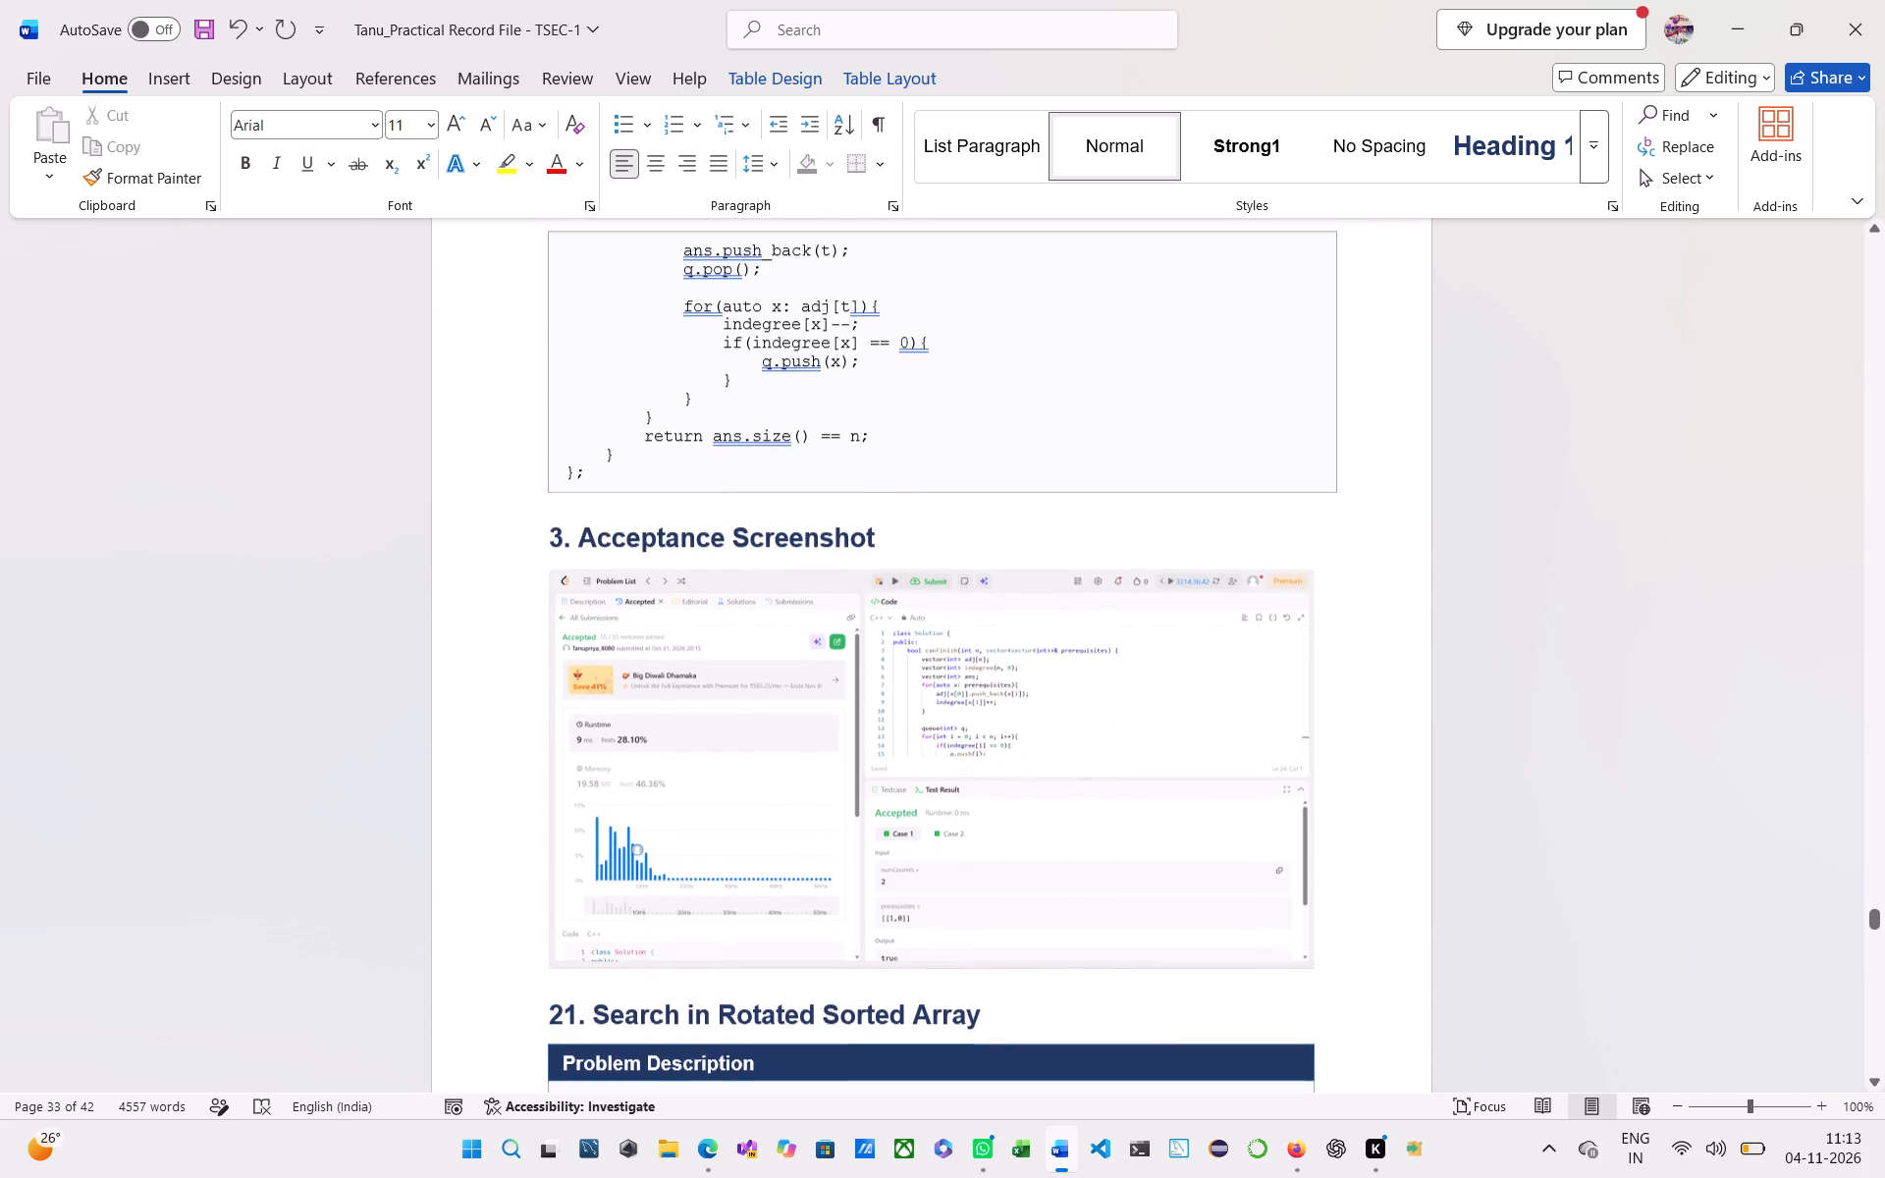
{"action": "scroll", "coordinate": [812, 695], "scroll_direction": "down", "scroll_amount": 9}
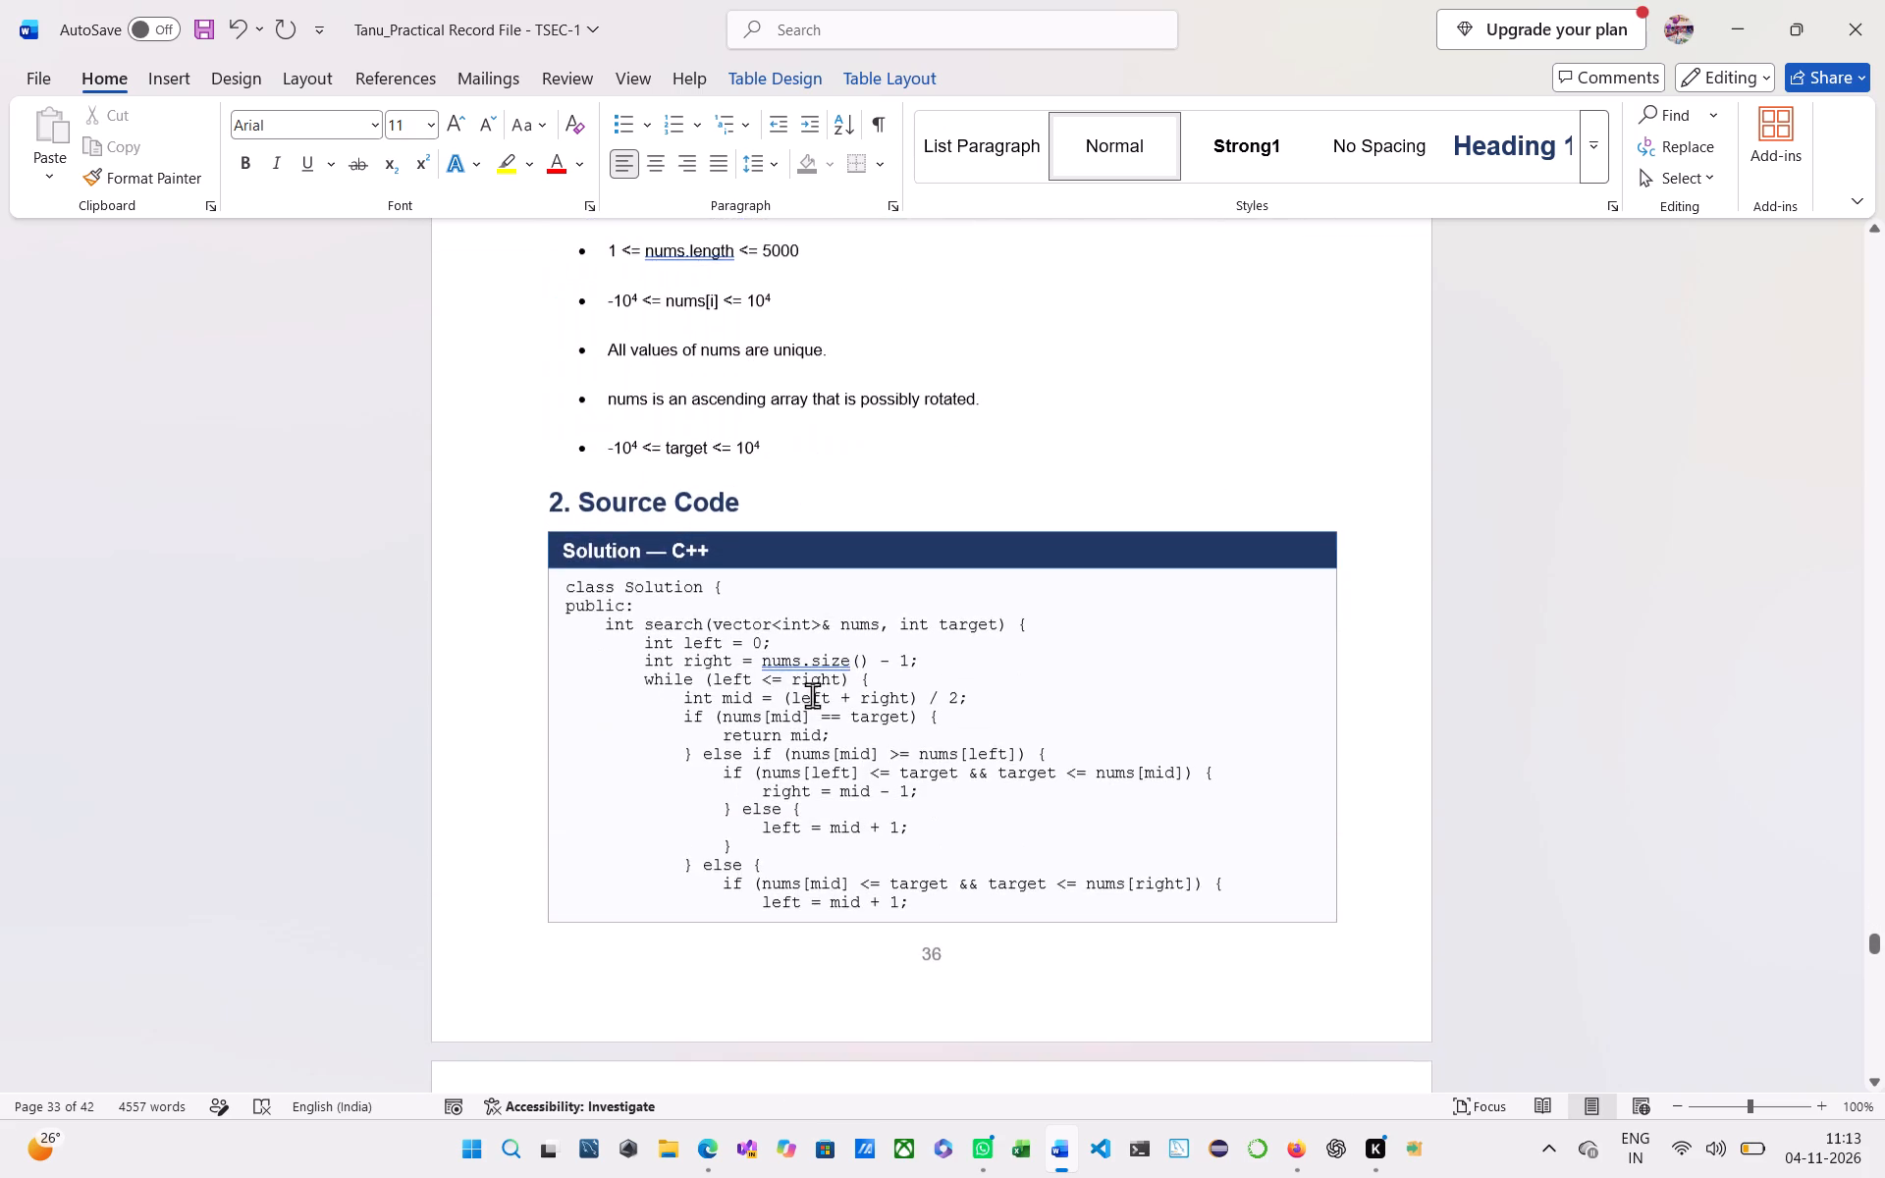
{"action": "scroll", "coordinate": [812, 695], "scroll_direction": "down", "scroll_amount": 7}
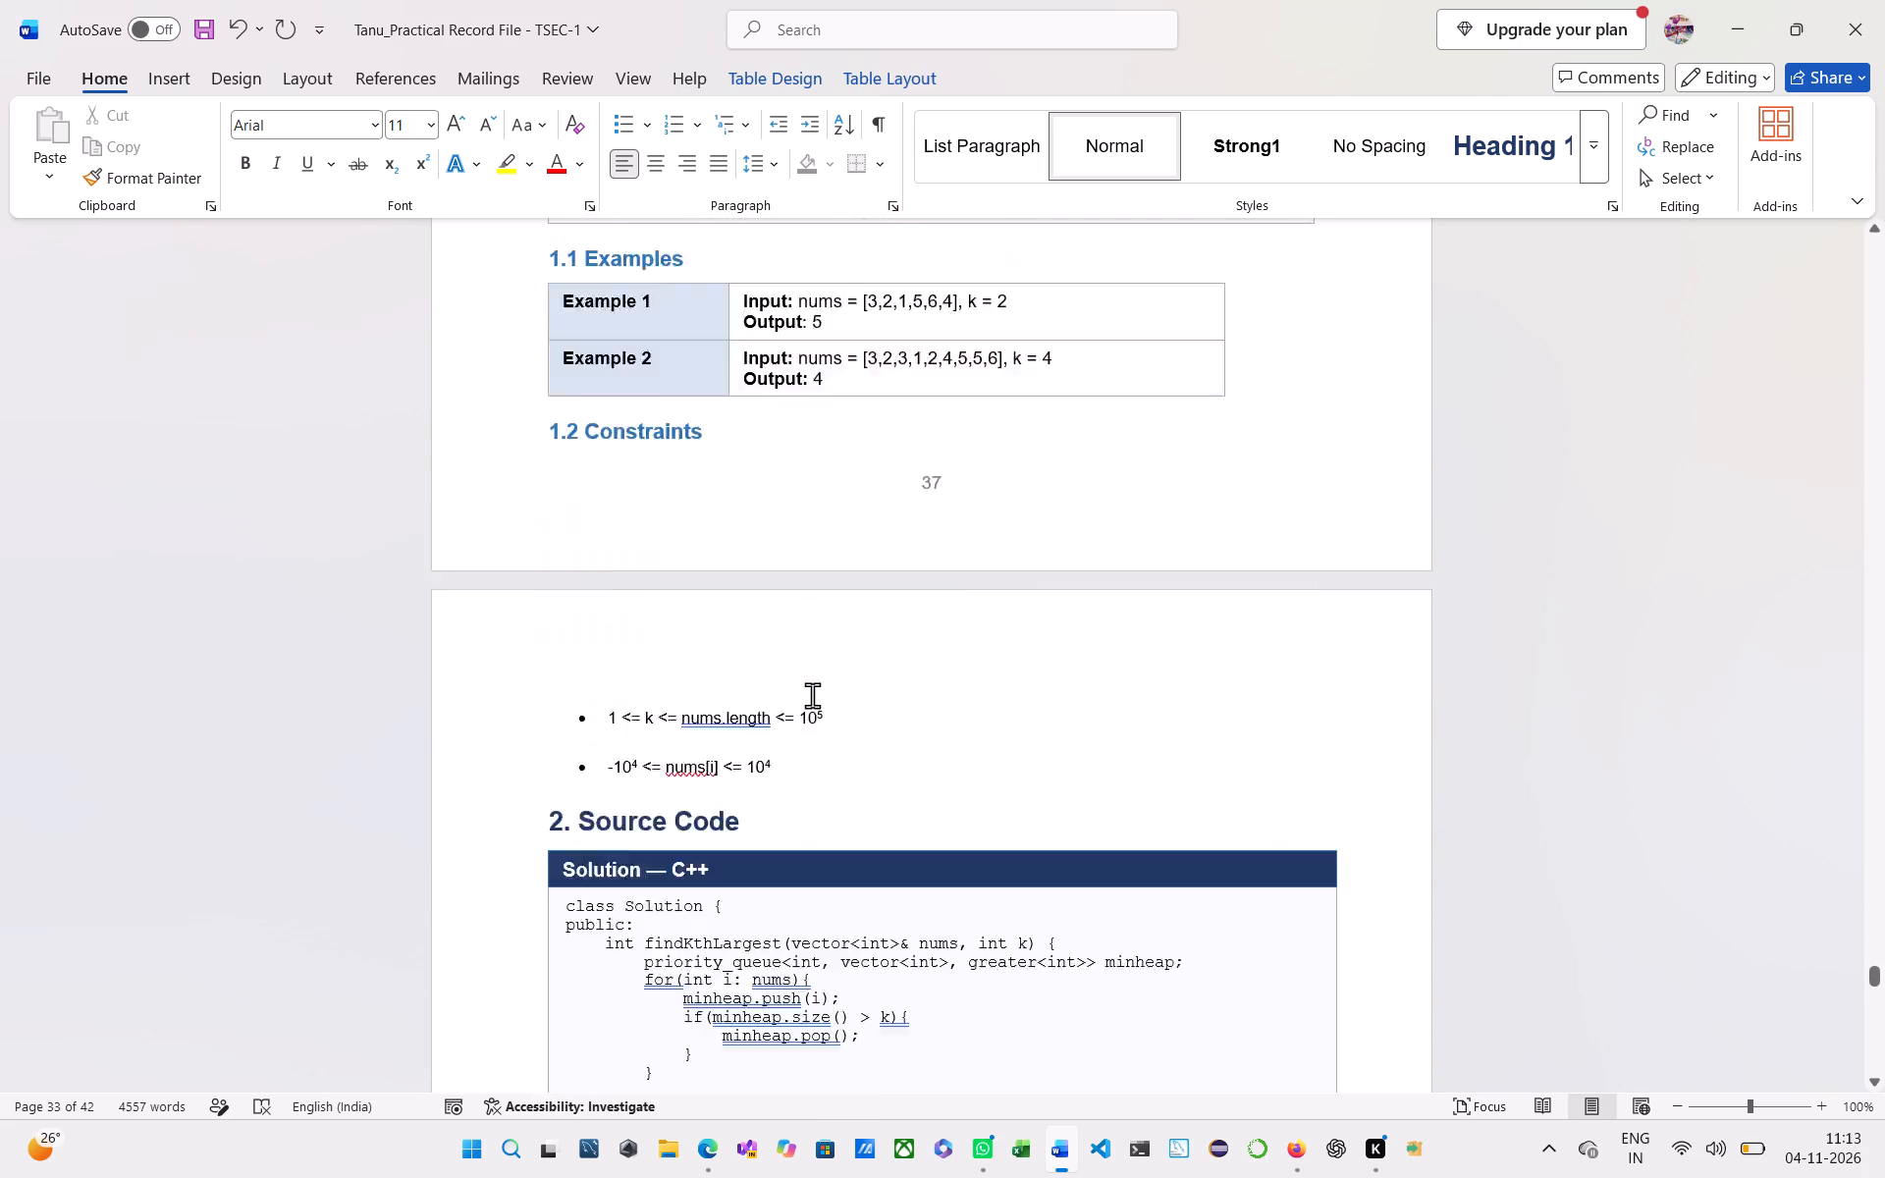
{"action": "scroll", "coordinate": [812, 695], "scroll_direction": "down", "scroll_amount": 4}
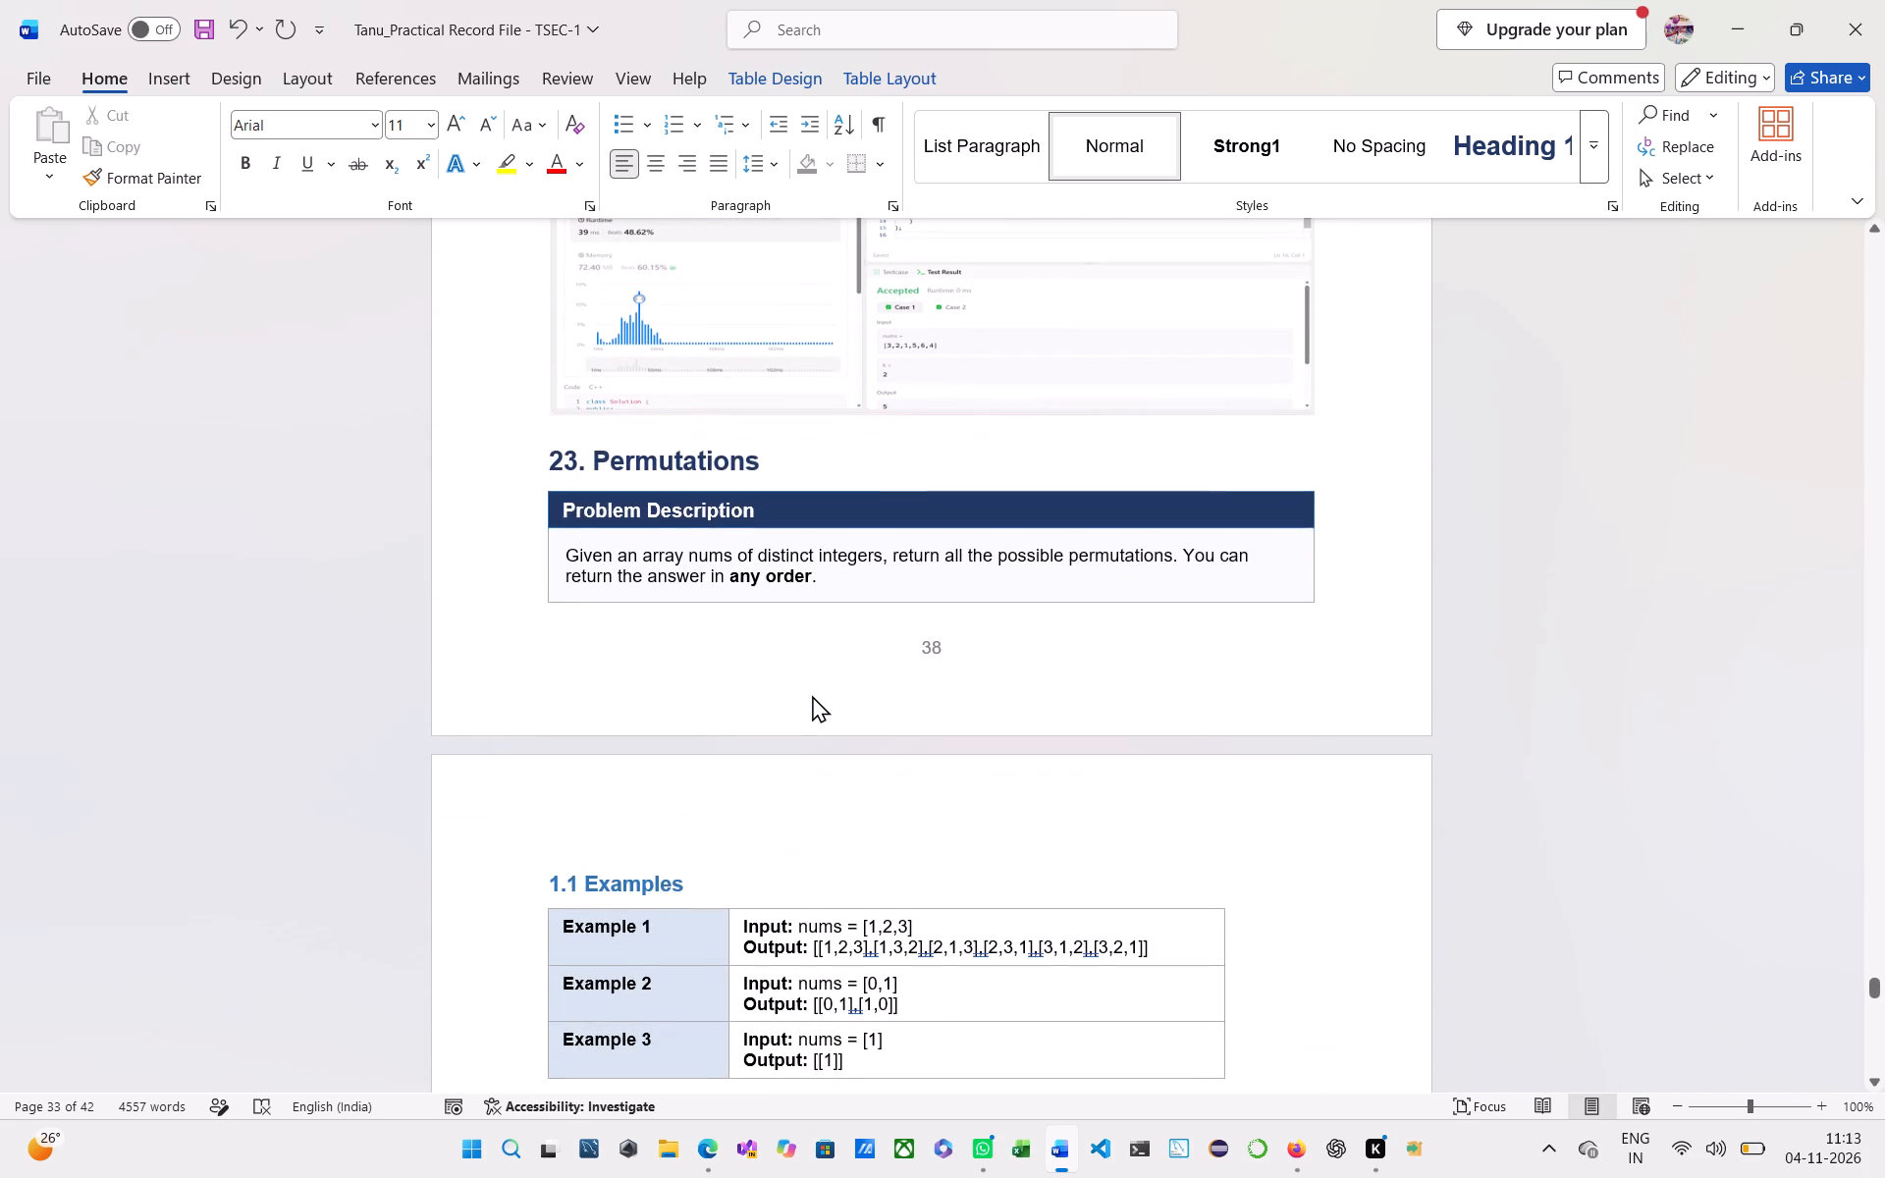
{"action": "scroll", "coordinate": [812, 695], "scroll_direction": "down", "scroll_amount": 6}
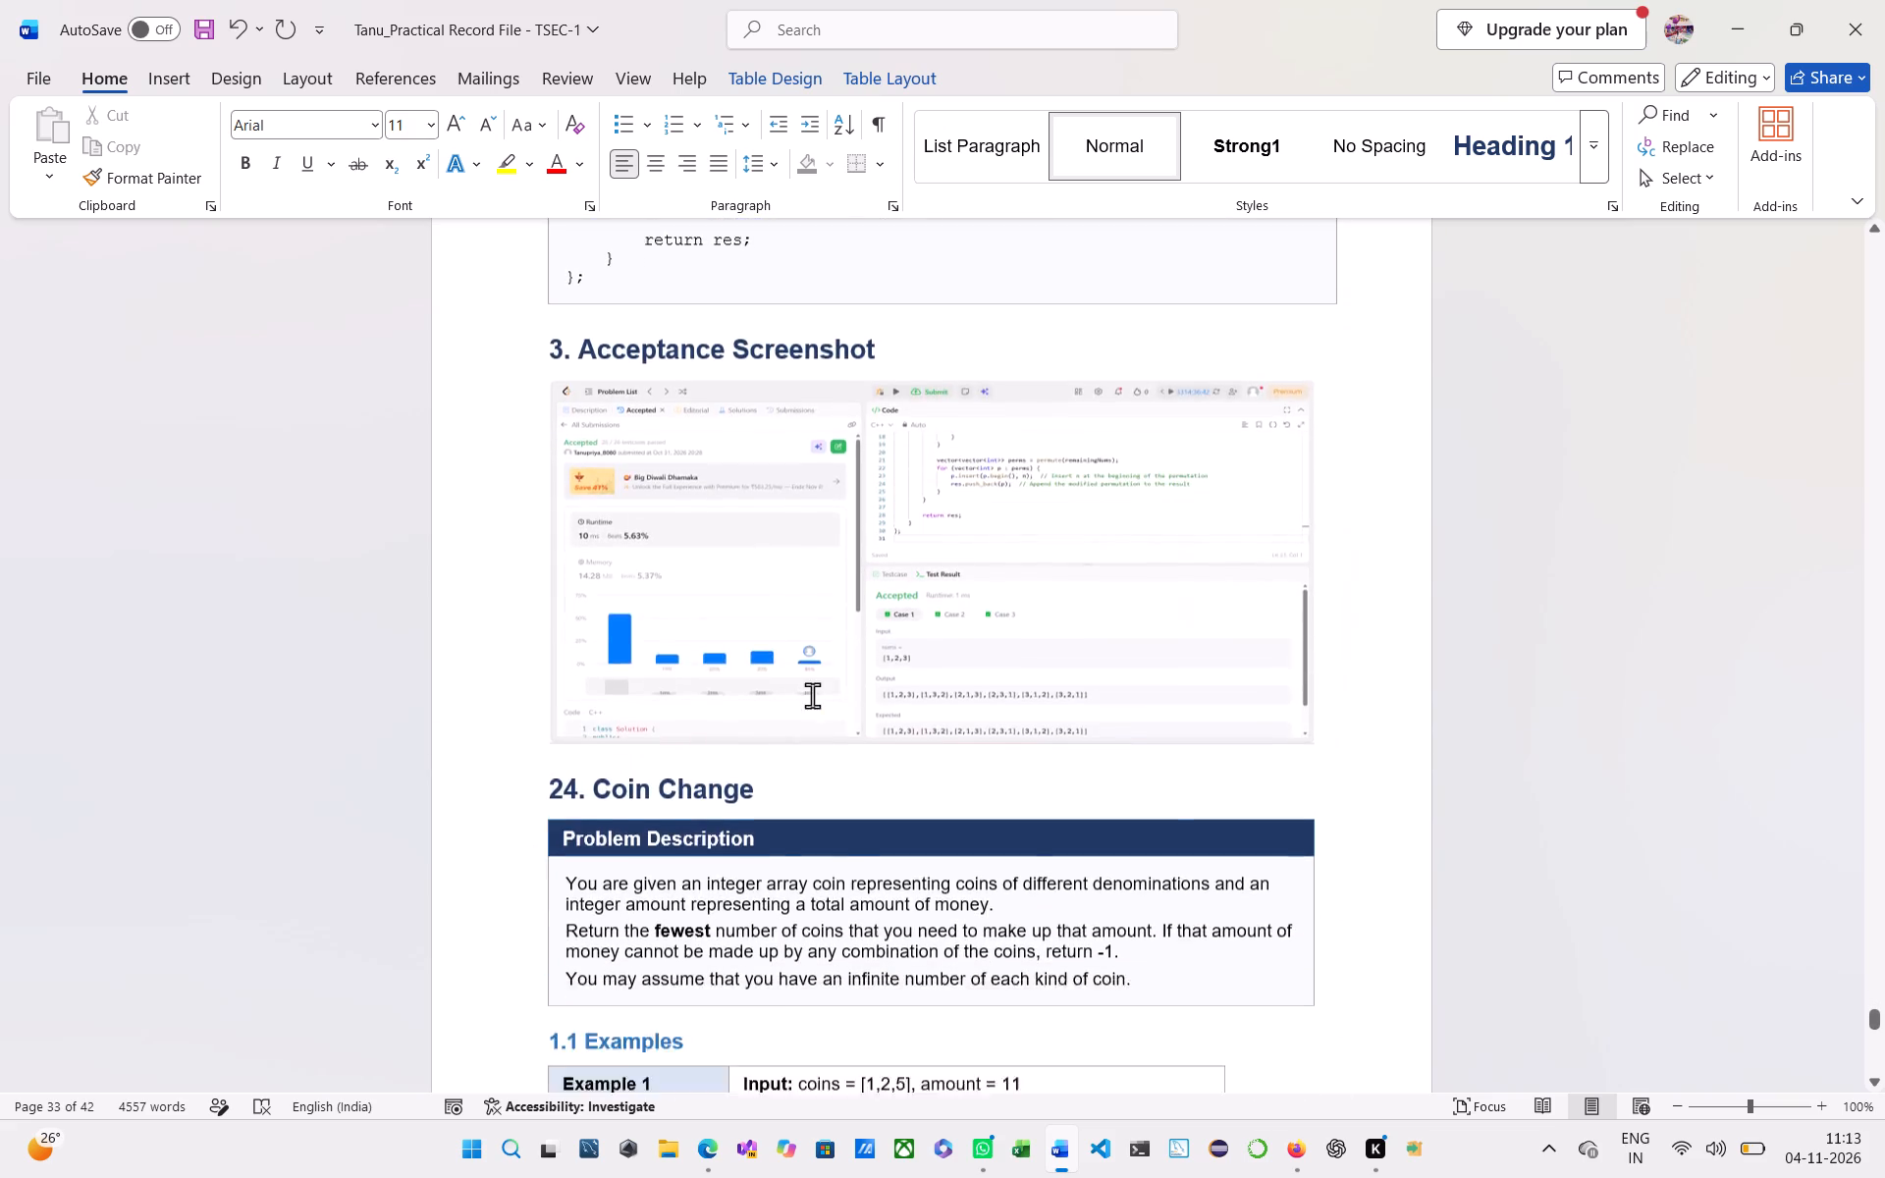
{"action": "scroll", "coordinate": [812, 695], "scroll_direction": "down", "scroll_amount": 8}
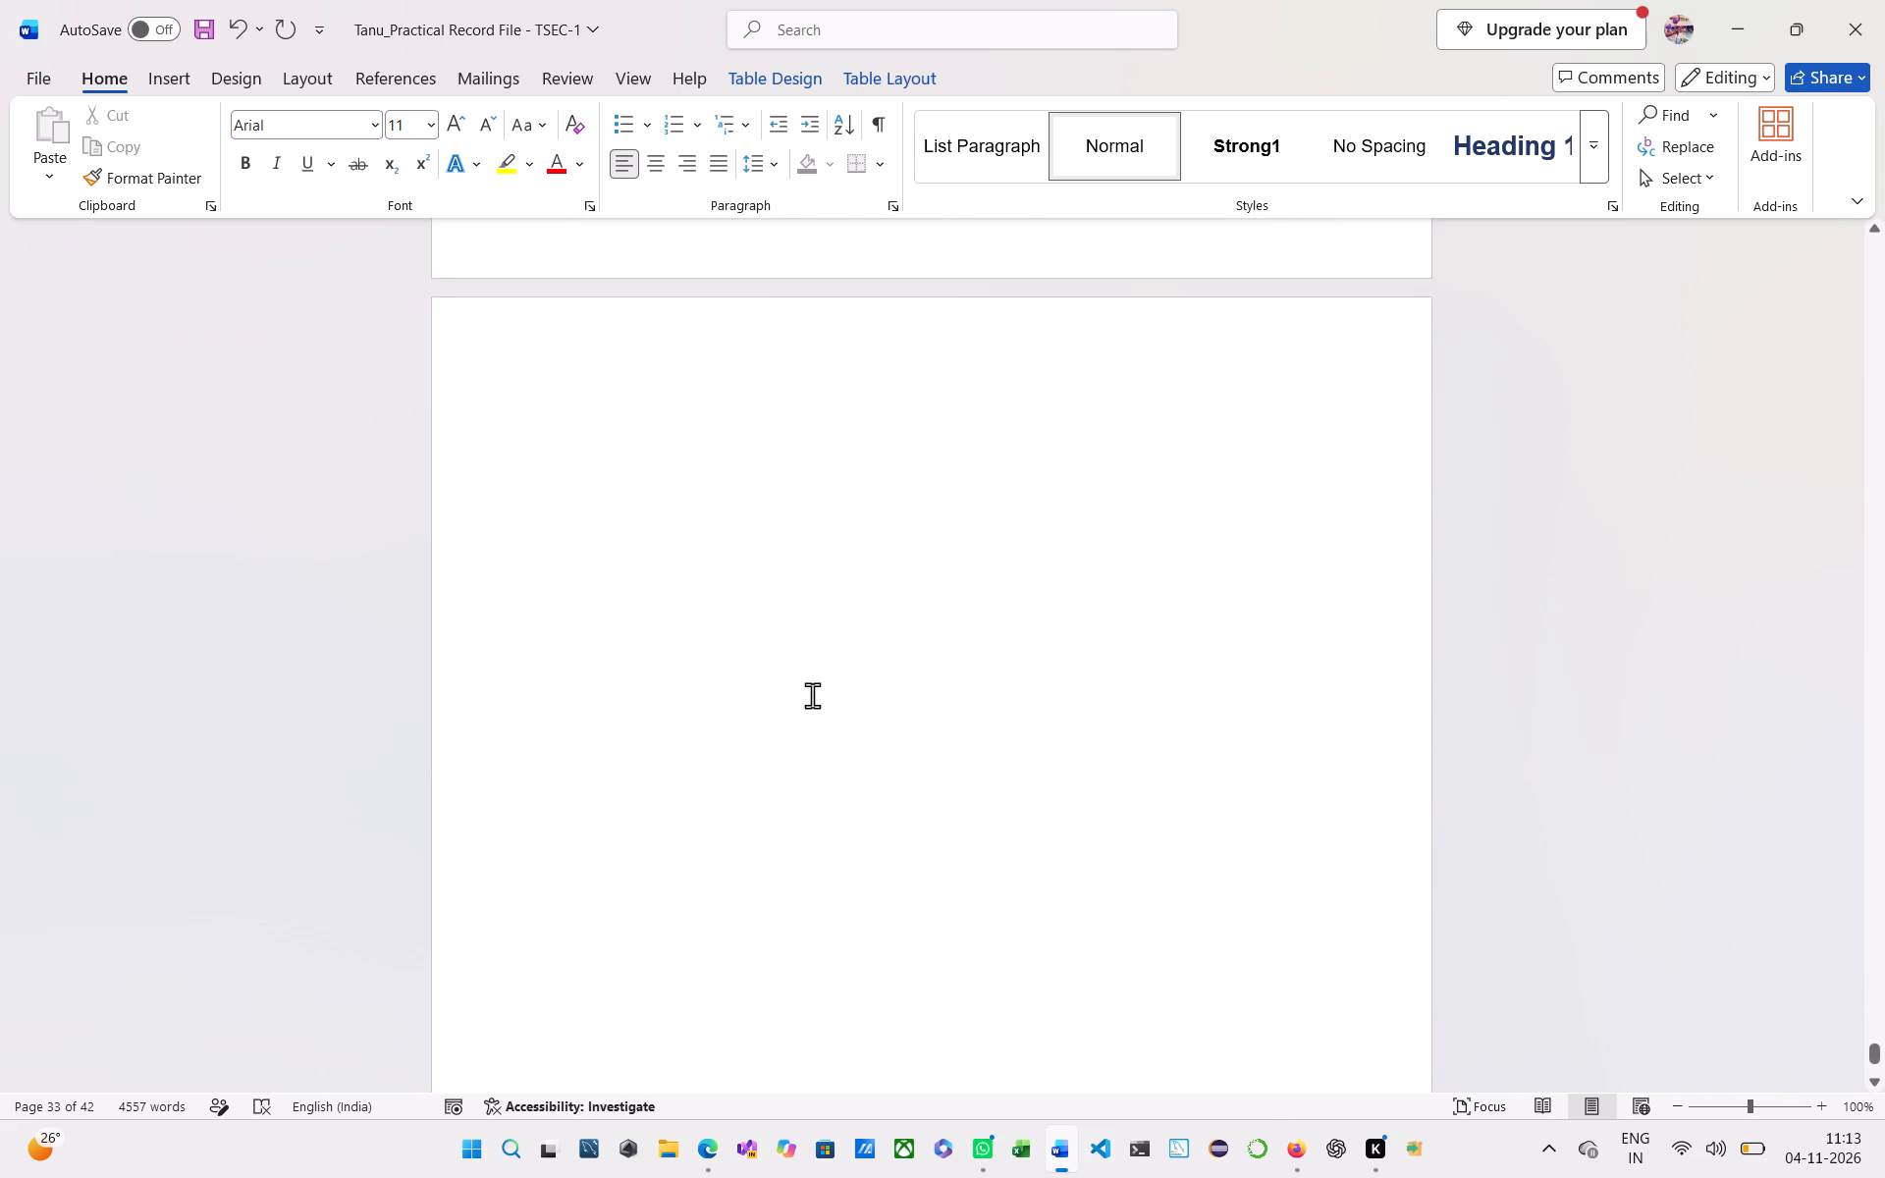
{"action": "scroll", "coordinate": [812, 695], "scroll_direction": "down", "scroll_amount": 2}
{"action": "scroll", "coordinate": [812, 695], "scroll_direction": "right", "scroll_amount": 1}
{"action": "scroll", "coordinate": [812, 695], "scroll_direction": "up", "scroll_amount": 1}
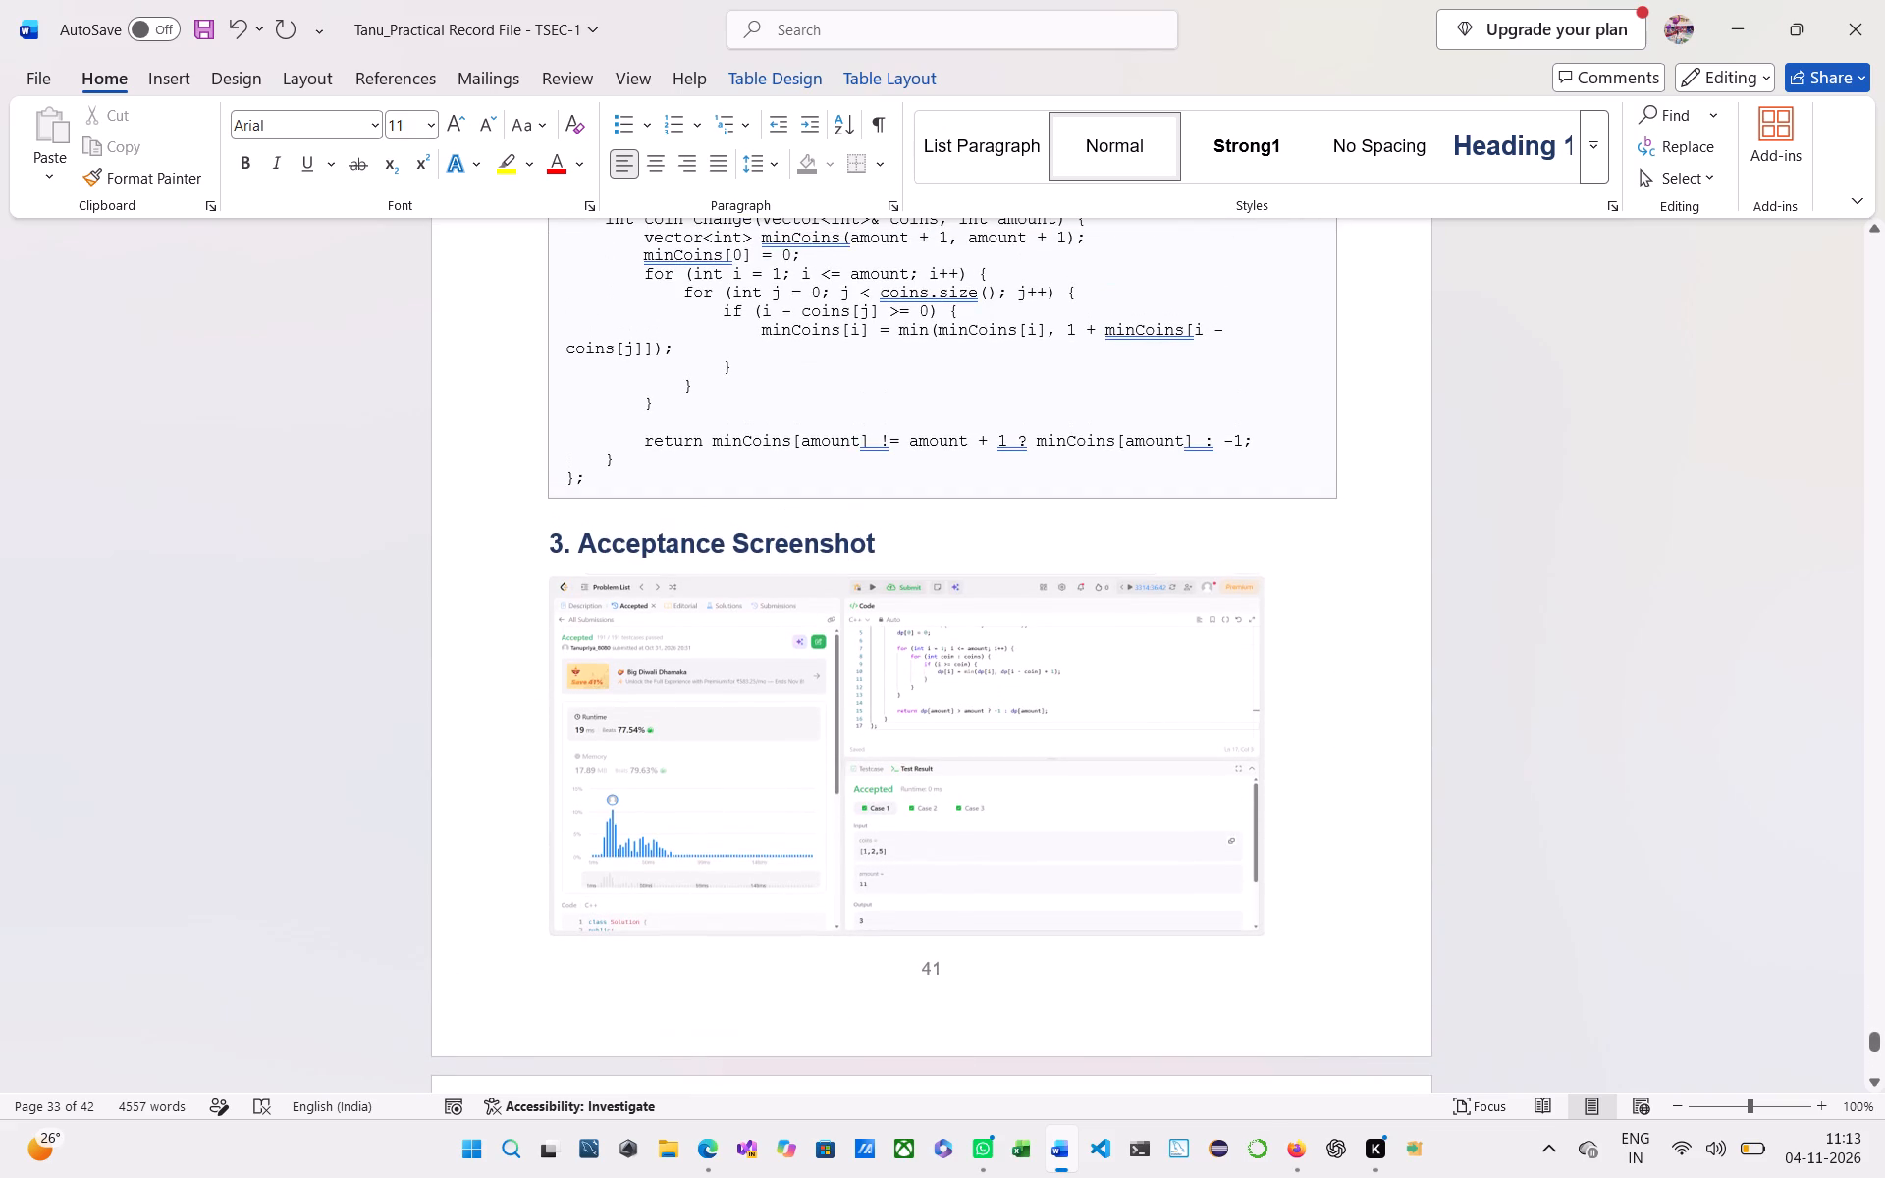
{"action": "scroll", "coordinate": [812, 695], "scroll_direction": "up", "scroll_amount": 4}
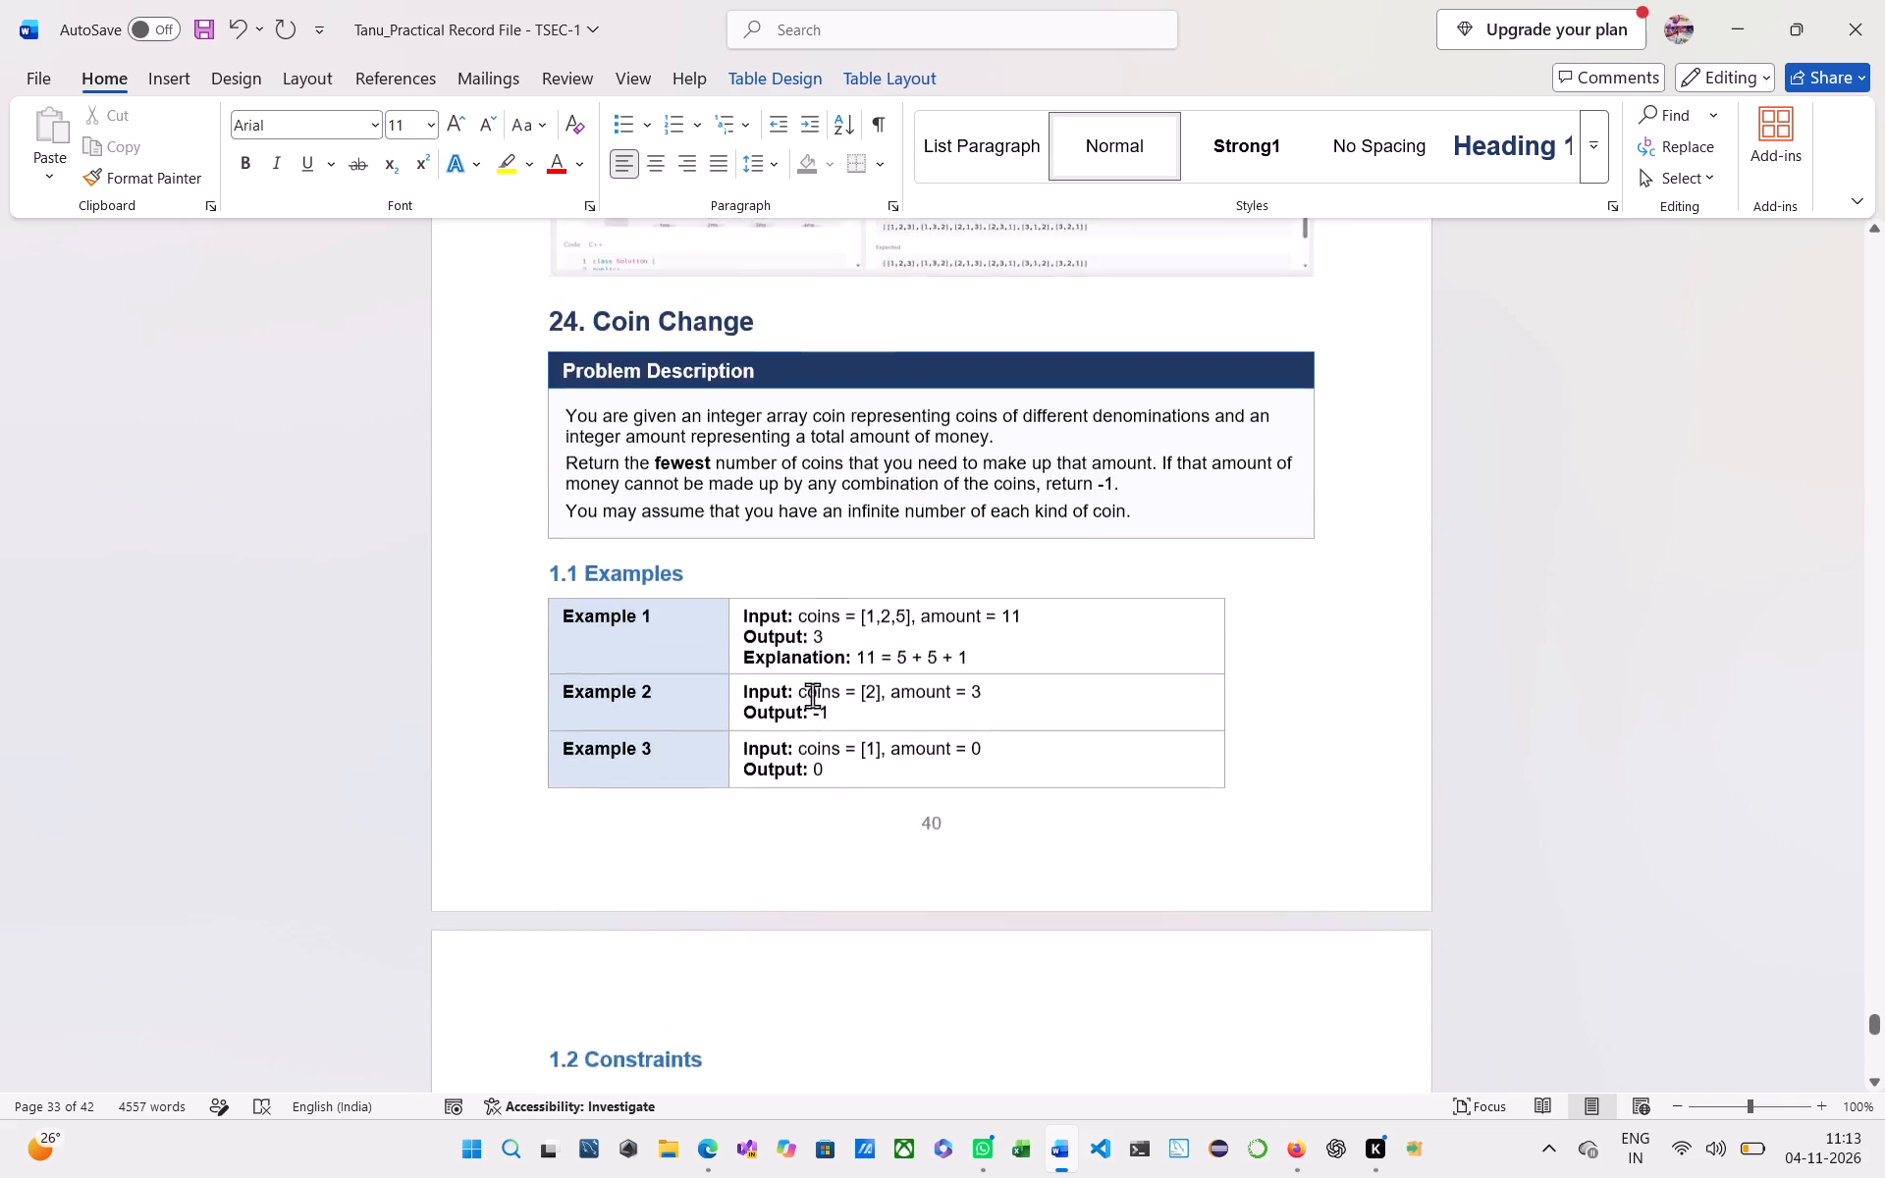
{"action": "scroll", "coordinate": [812, 695], "scroll_direction": "up", "scroll_amount": 7}
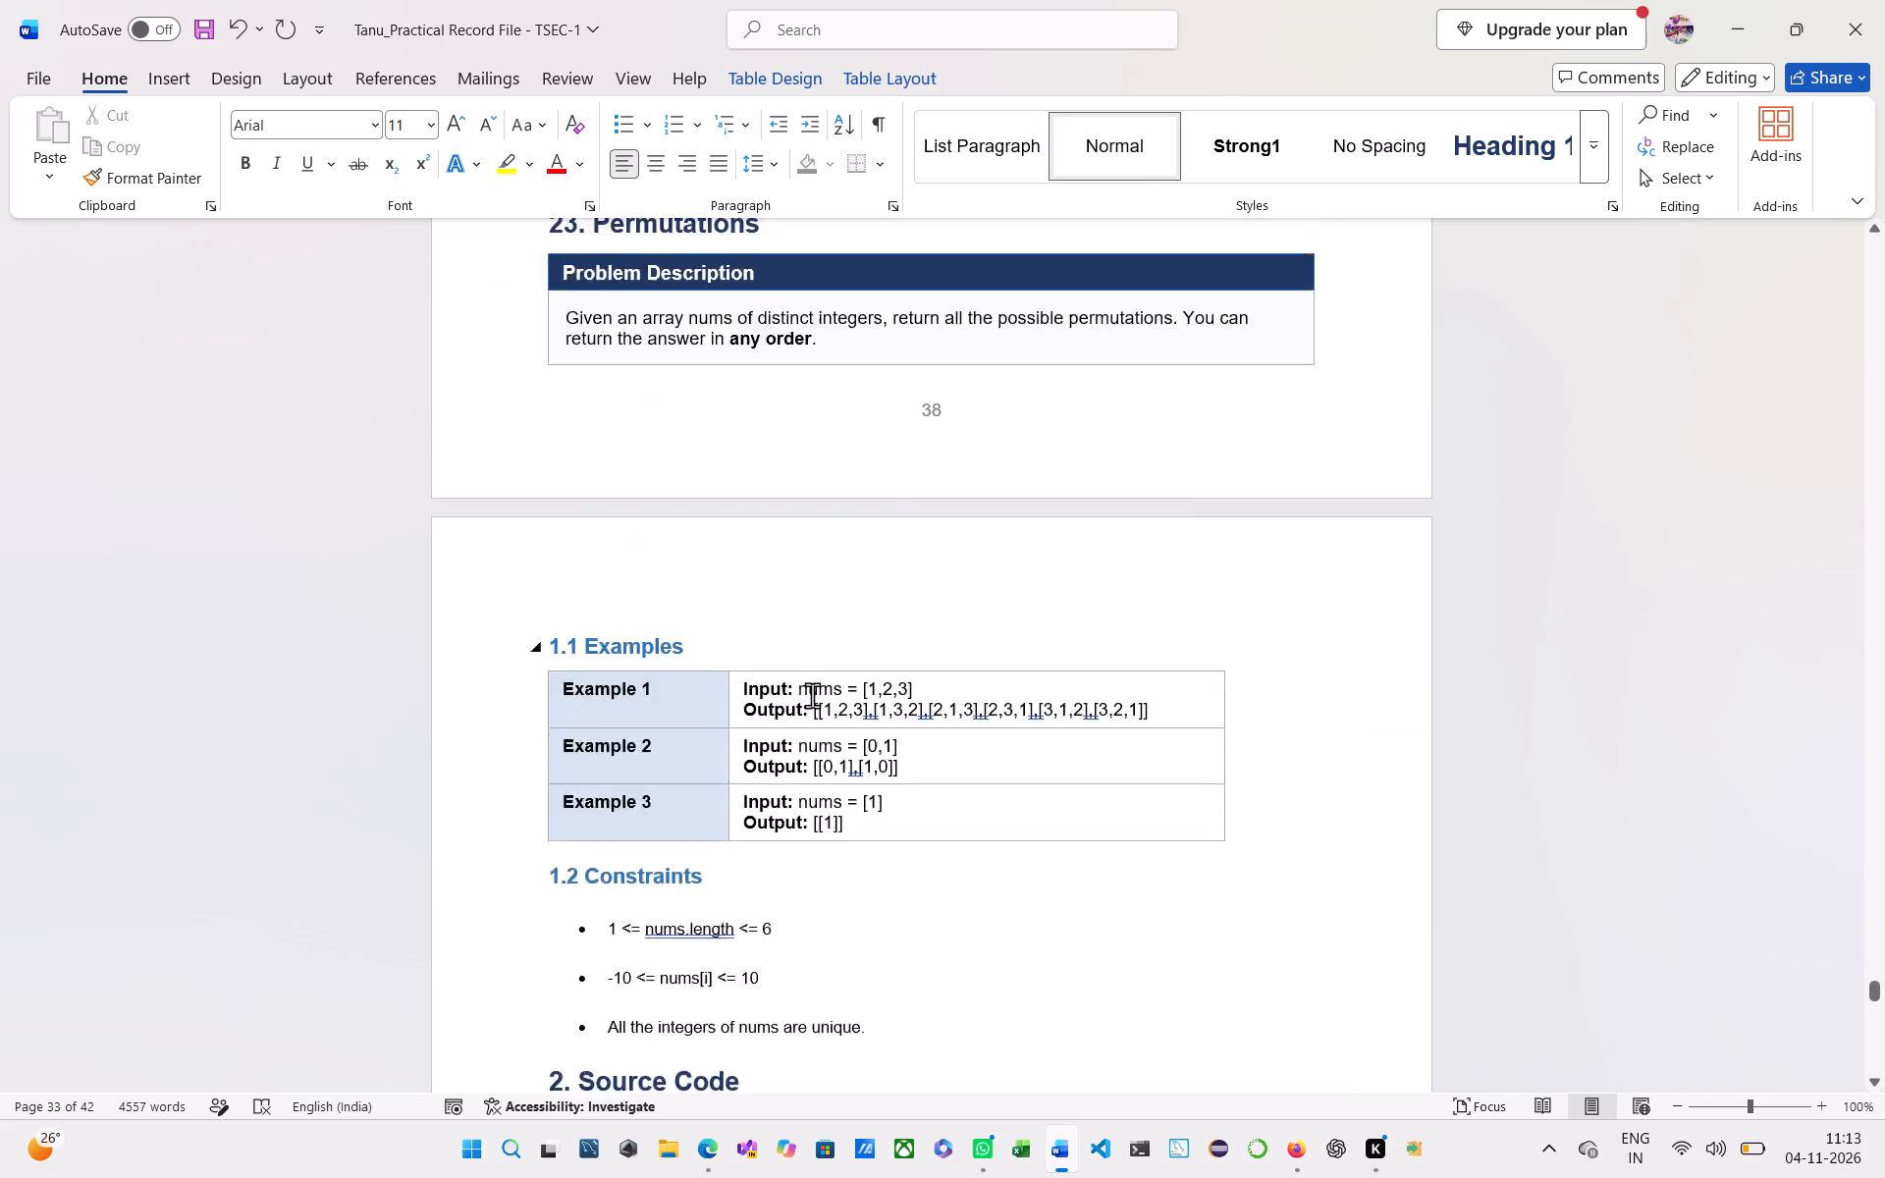
{"action": "scroll", "coordinate": [812, 695], "scroll_direction": "up", "scroll_amount": 1}
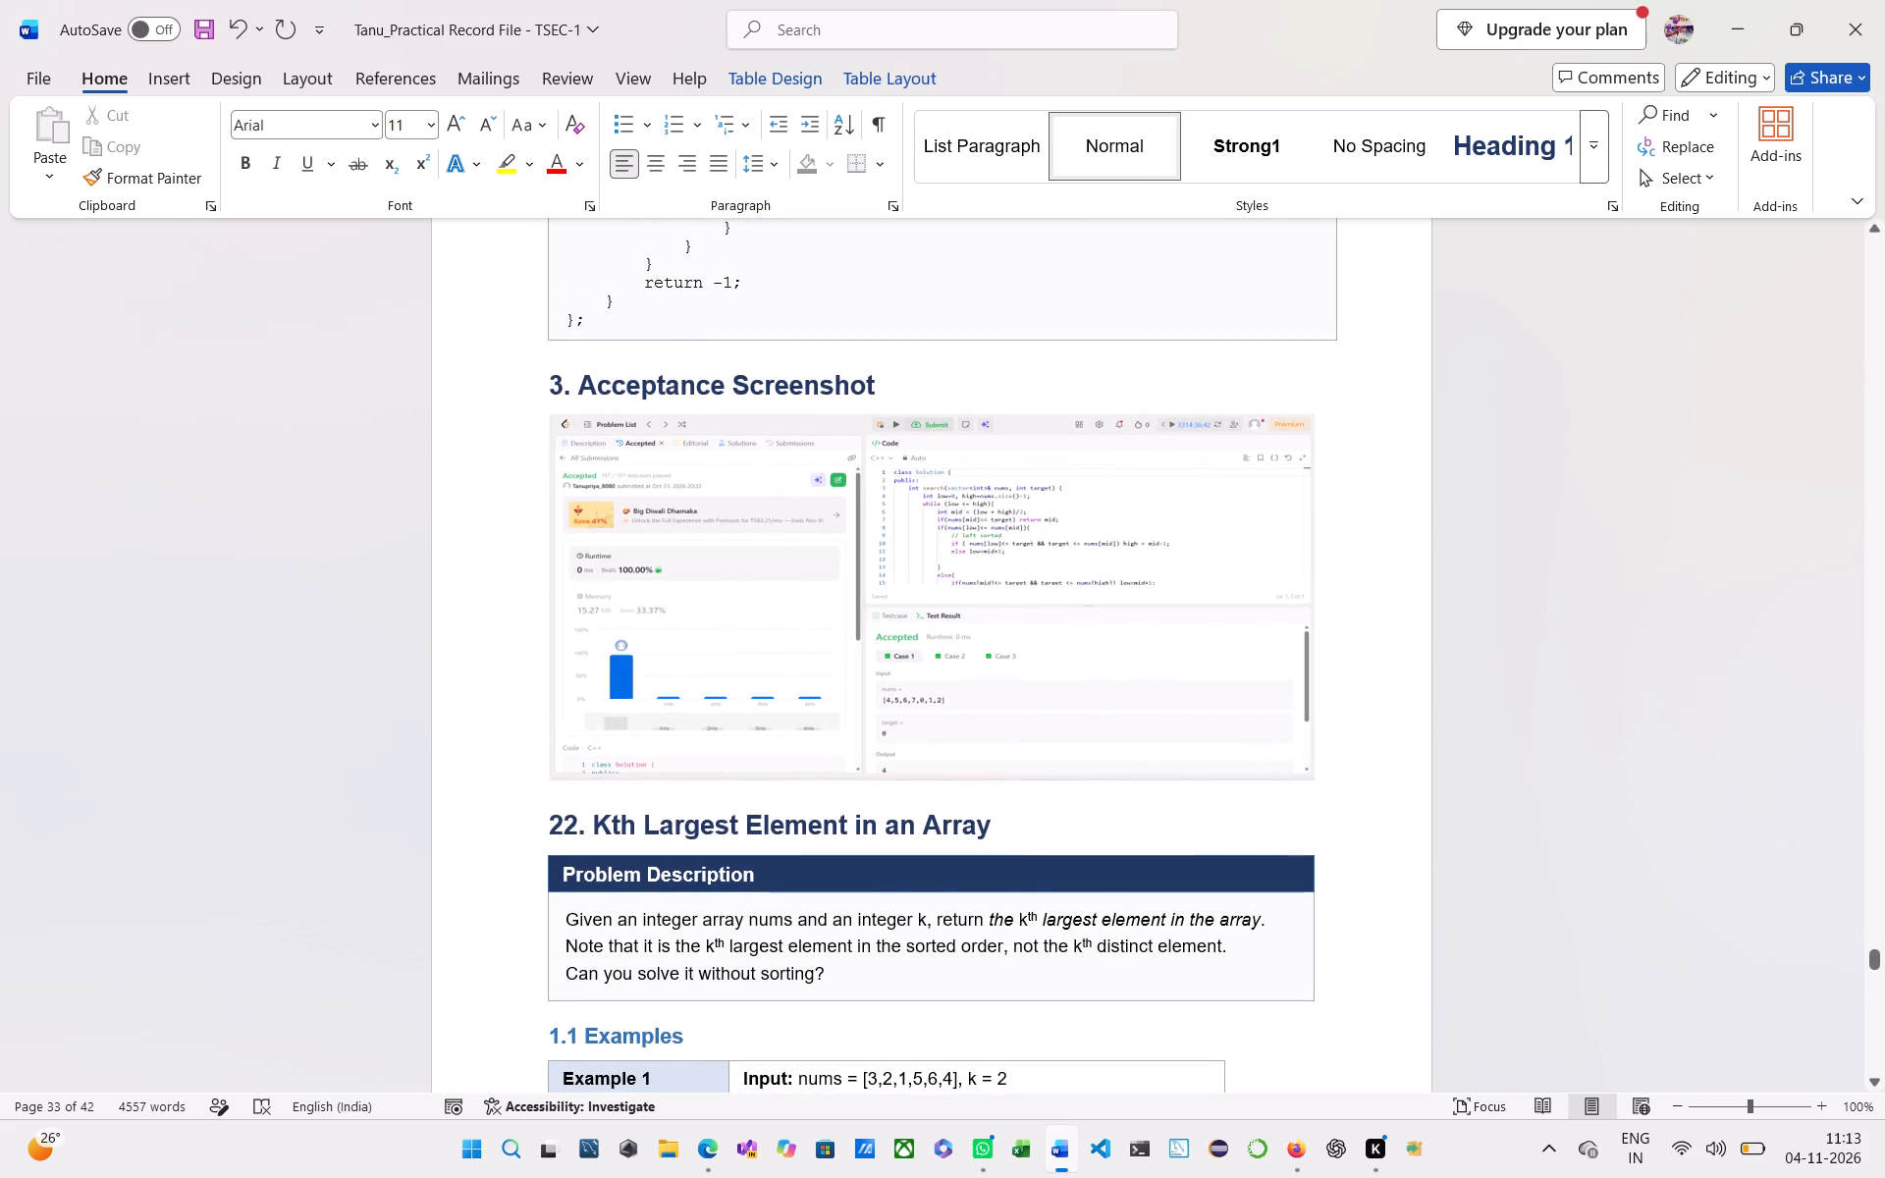
Save the practical record file document.
{"action": "key", "text": "ctrl+s"}
{"action": "key", "text": "ctrl+s"}
{"action": "key", "text": "ctrl+s"}
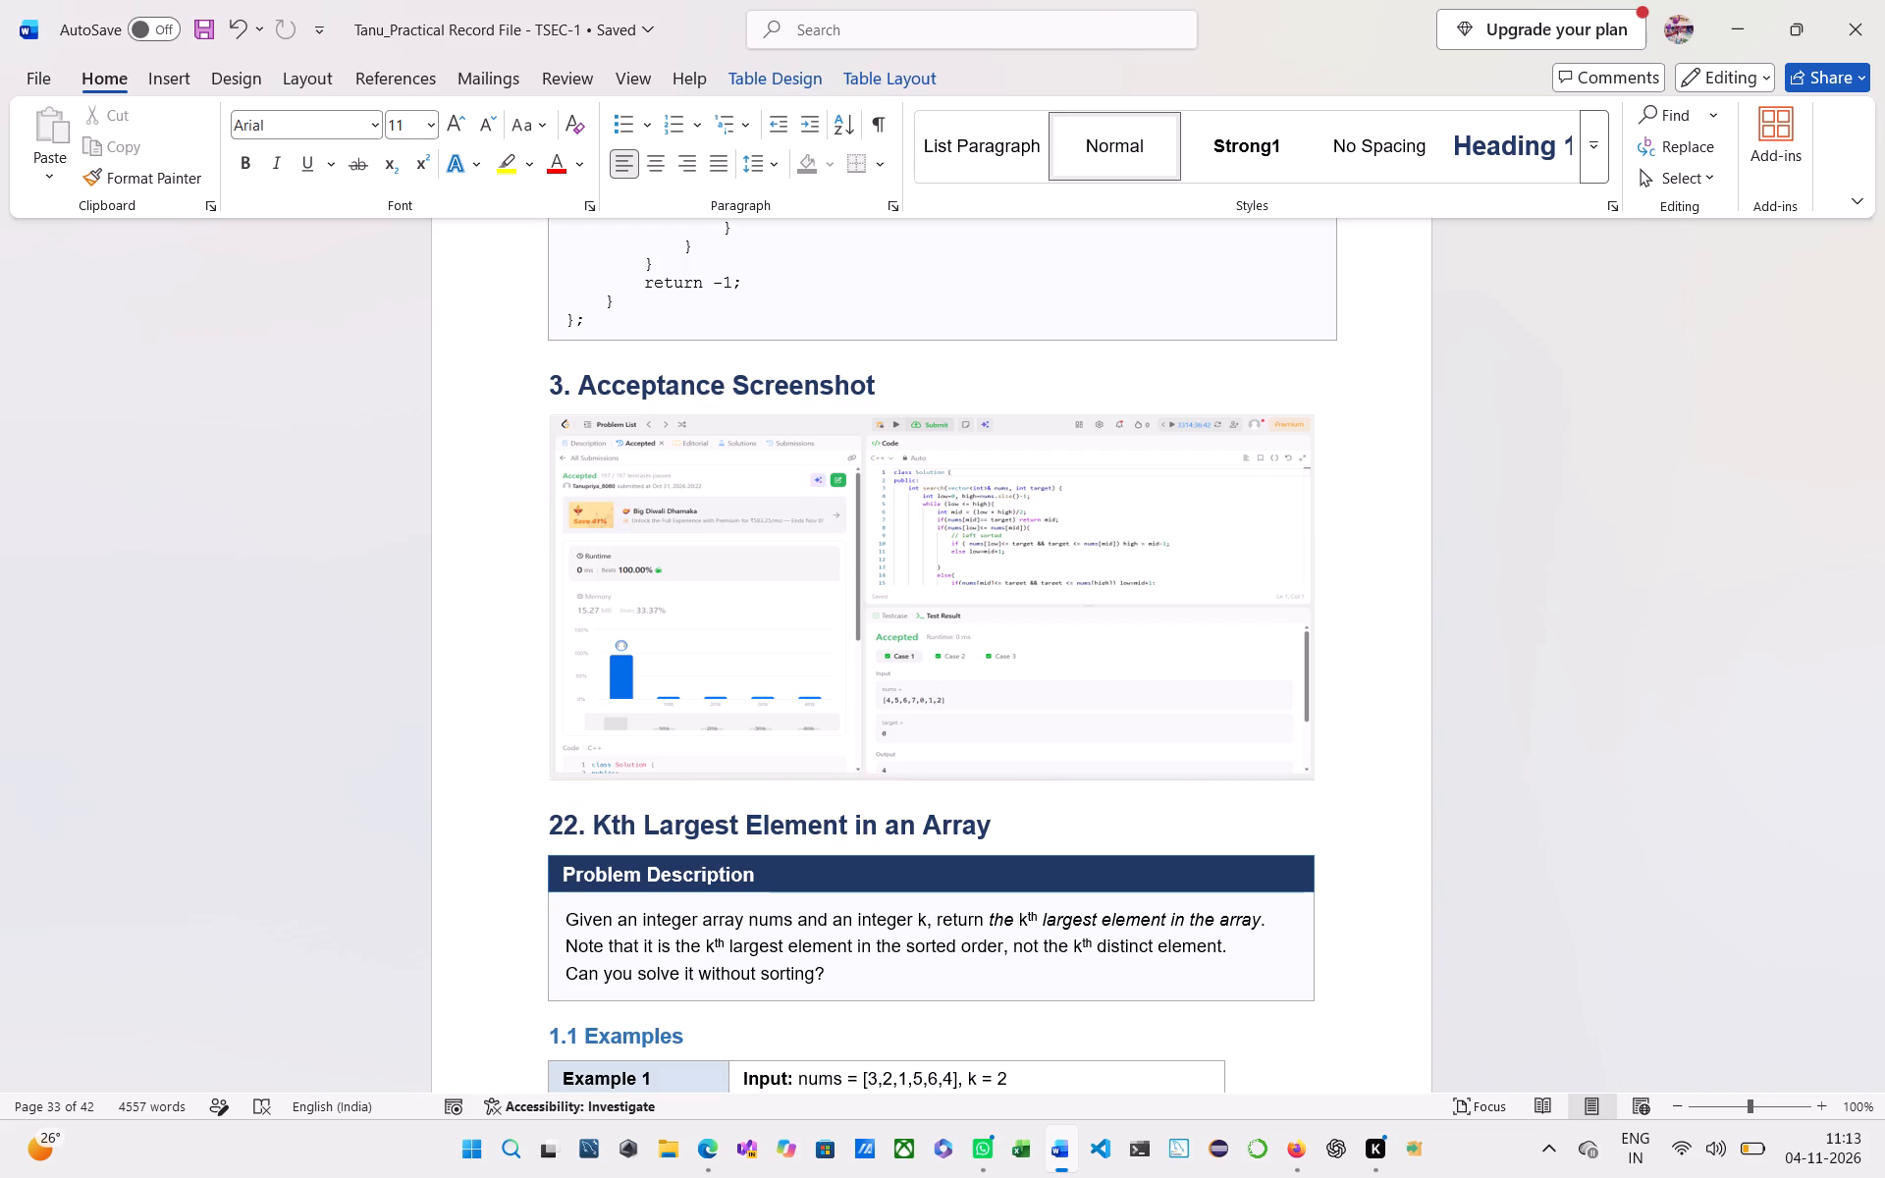
Copy the title lines "Practical Record File" and "TSEC-1" from the cover page and clear the selection.
{"action": "scroll", "coordinate": [812, 695], "scroll_direction": "up", "scroll_amount": 20}
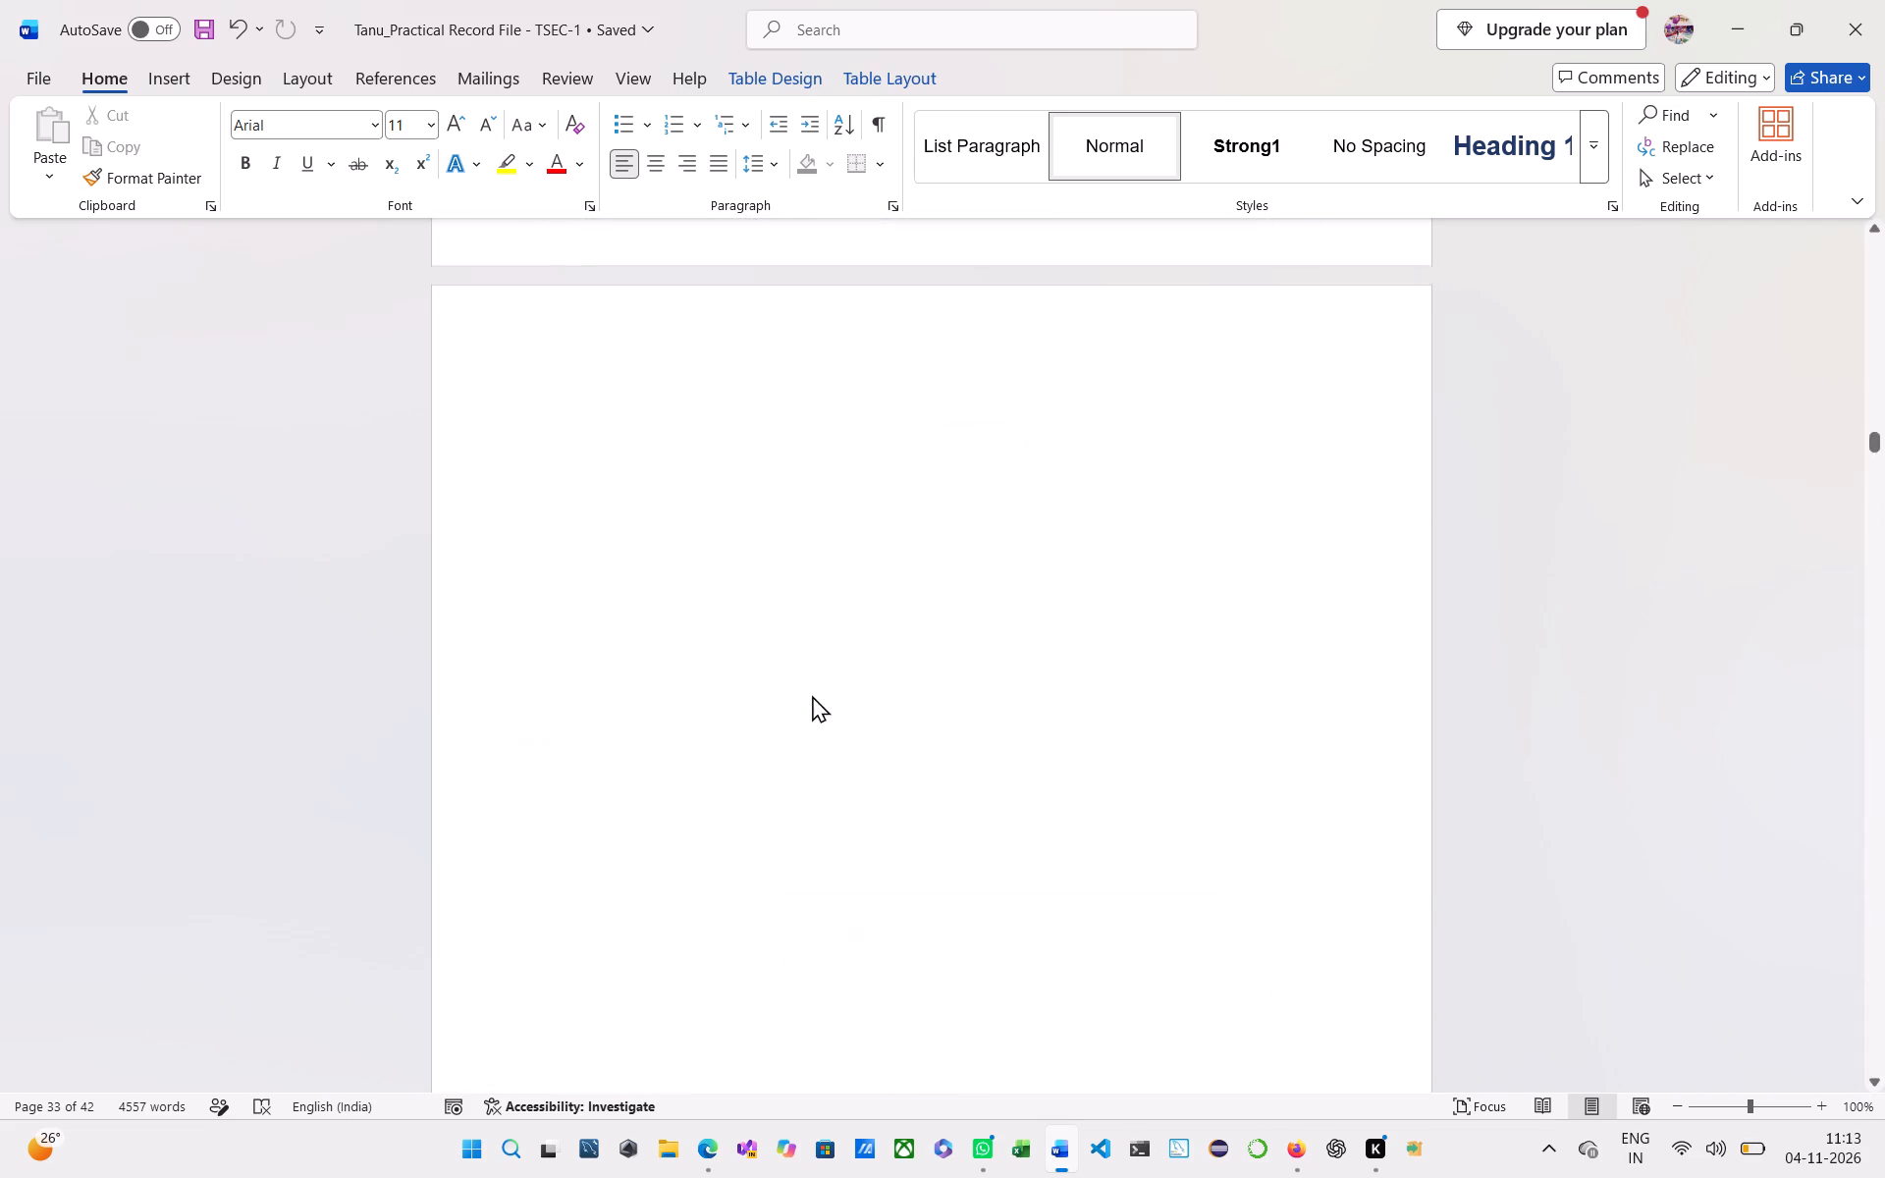
{"action": "scroll", "coordinate": [812, 695], "scroll_direction": "up", "scroll_amount": 10}
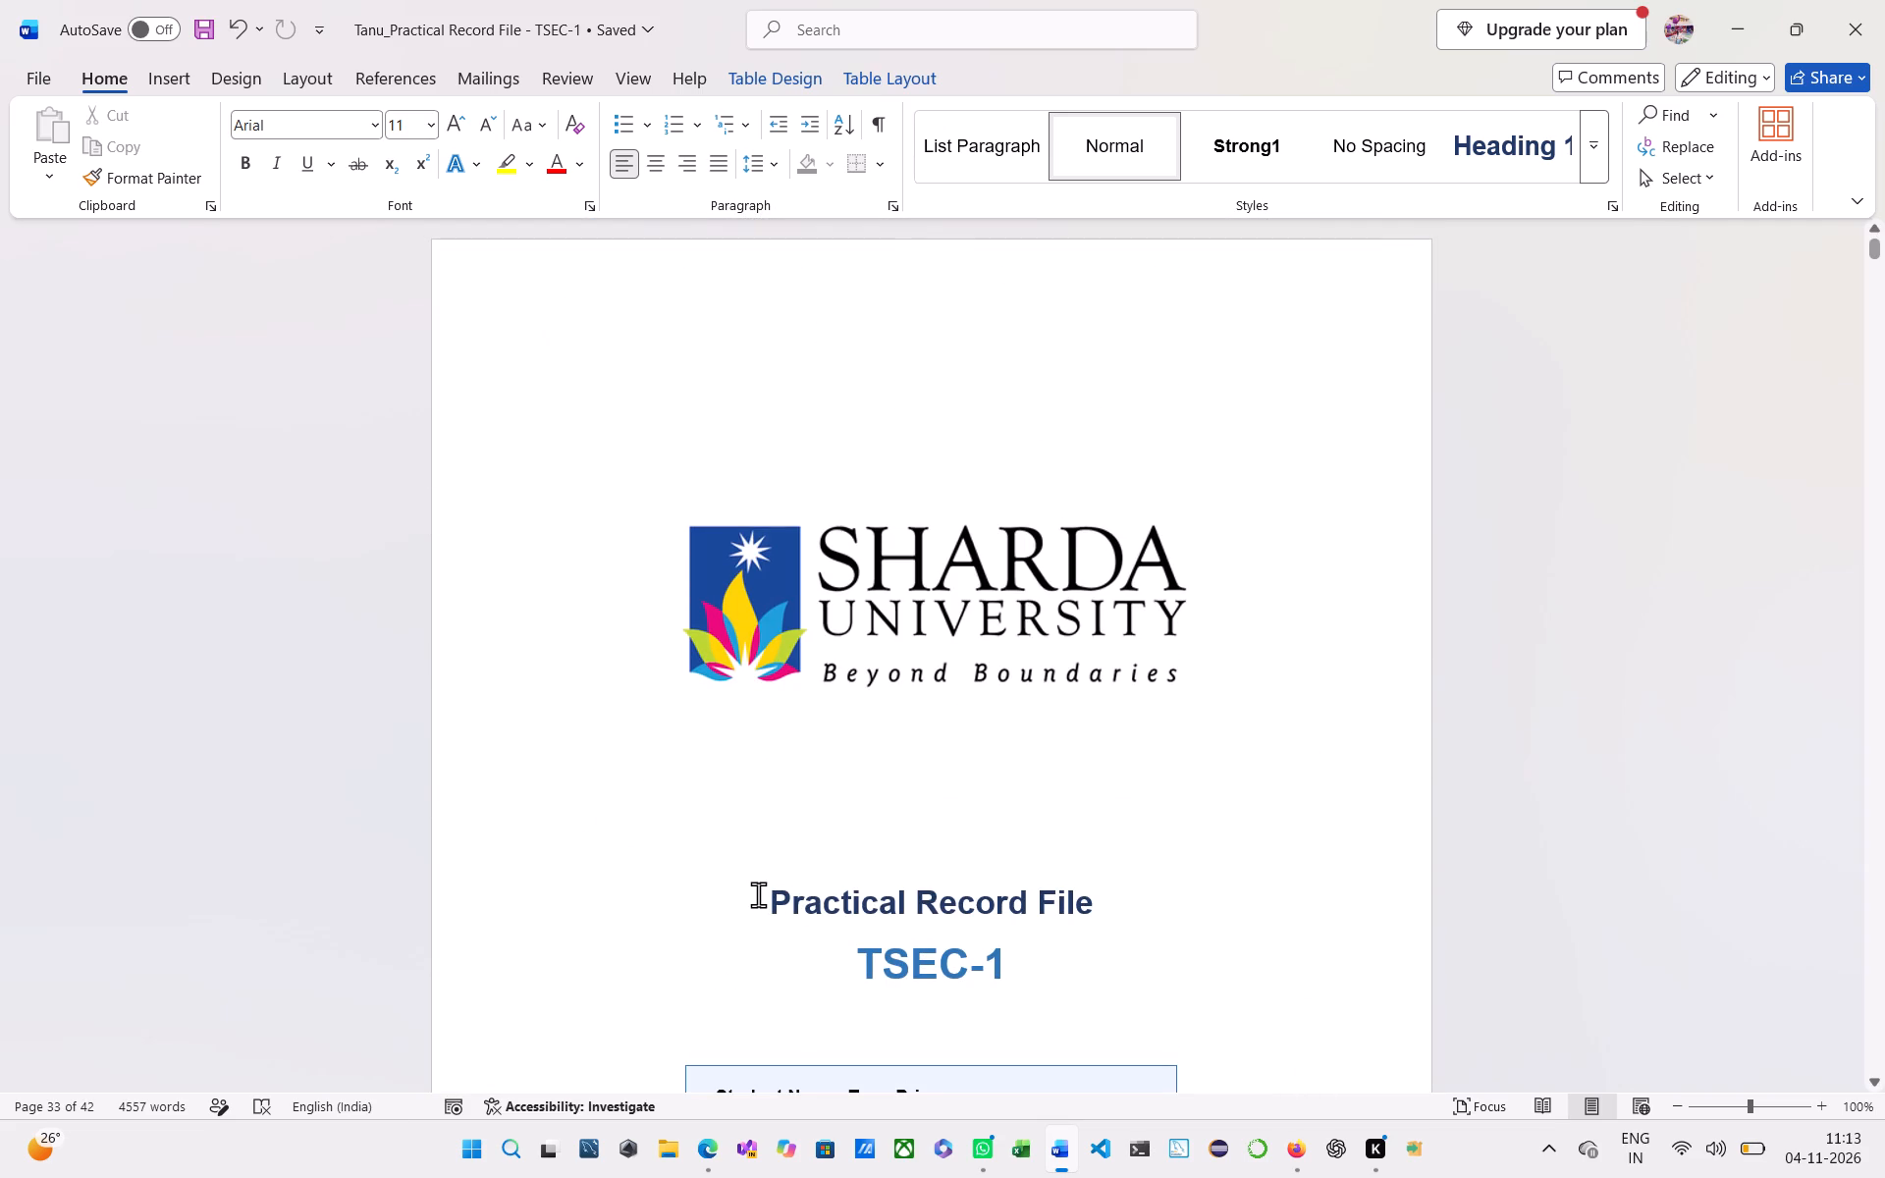
{"action": "left_click_drag", "start_coordinate": [759, 894], "coordinate": [1045, 960]}
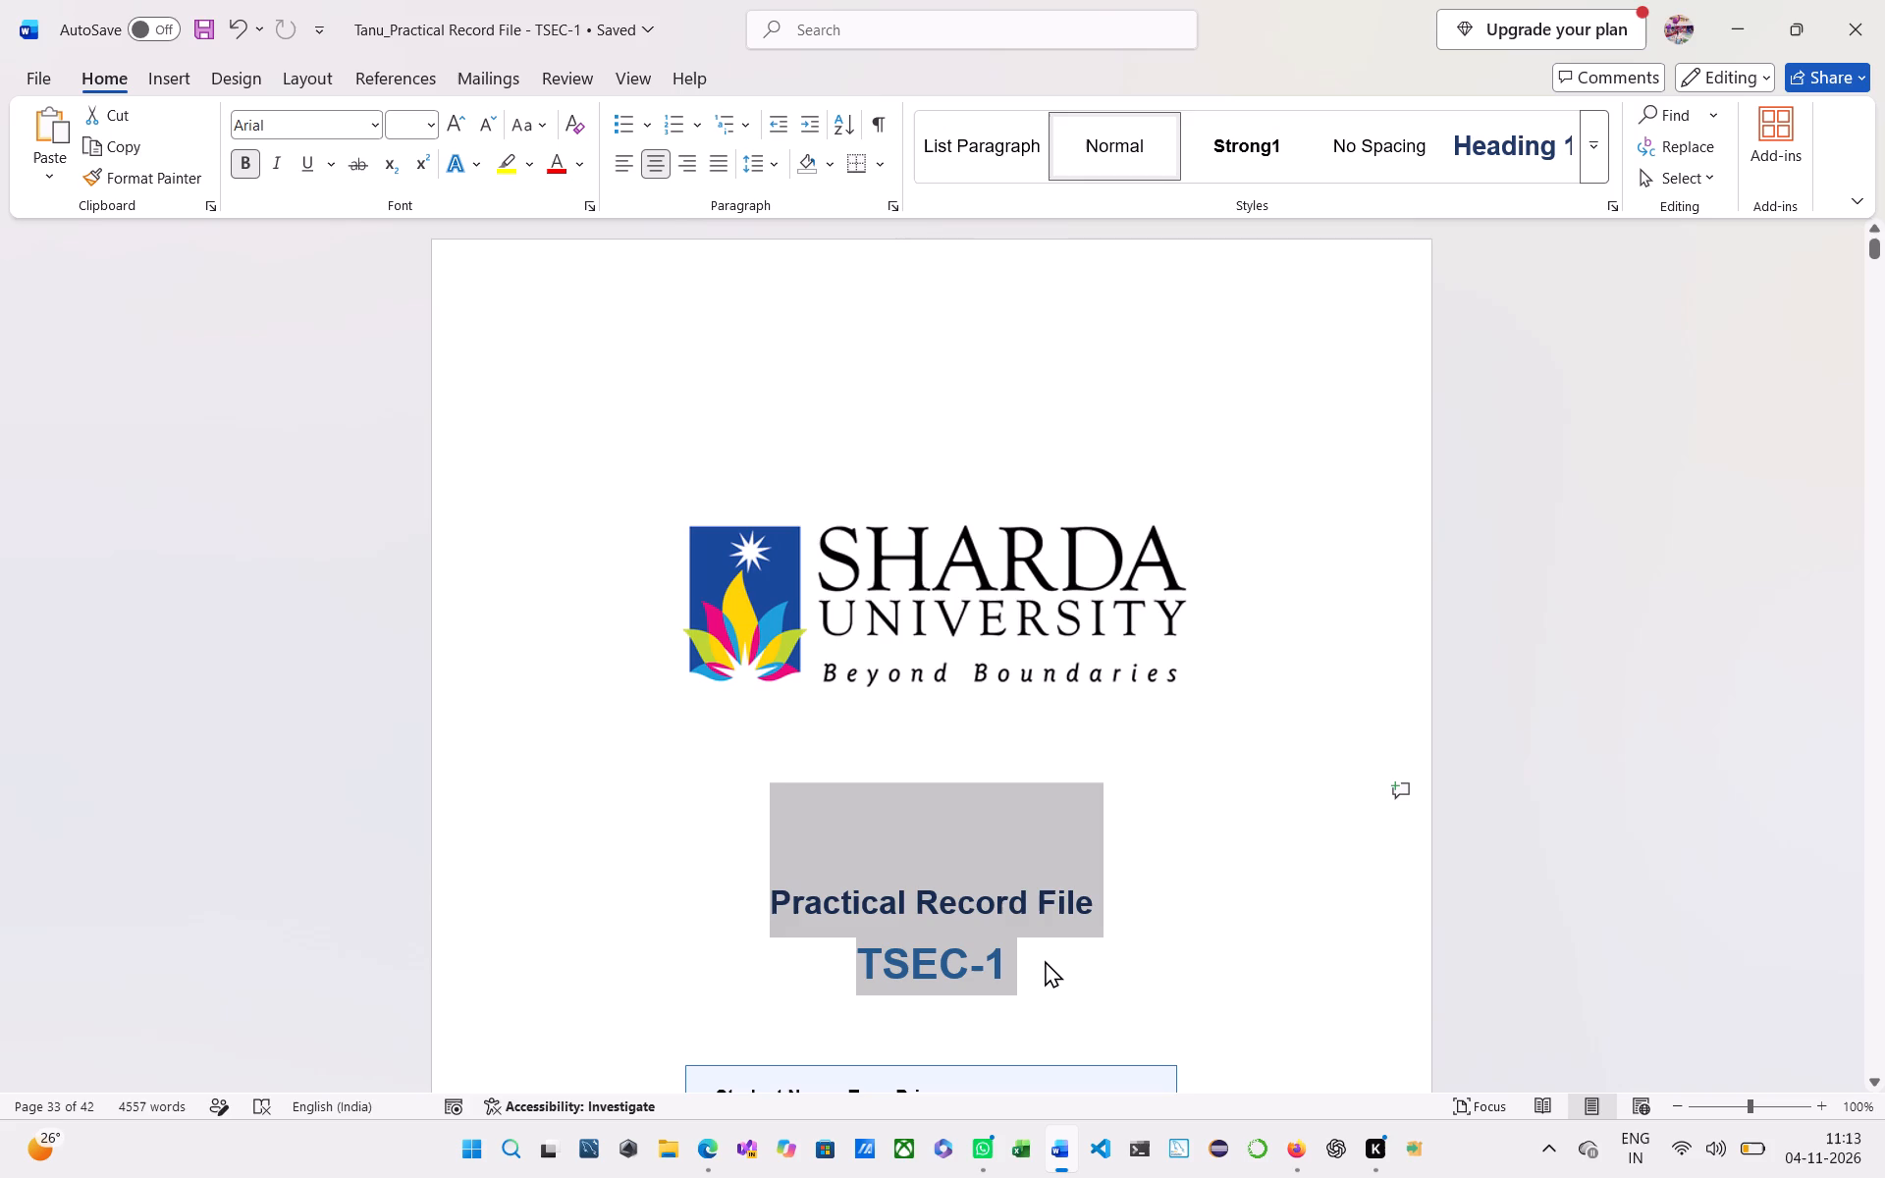
{"action": "key", "text": "ctrl+c"}
{"action": "left_click", "coordinate": [491, 794]}
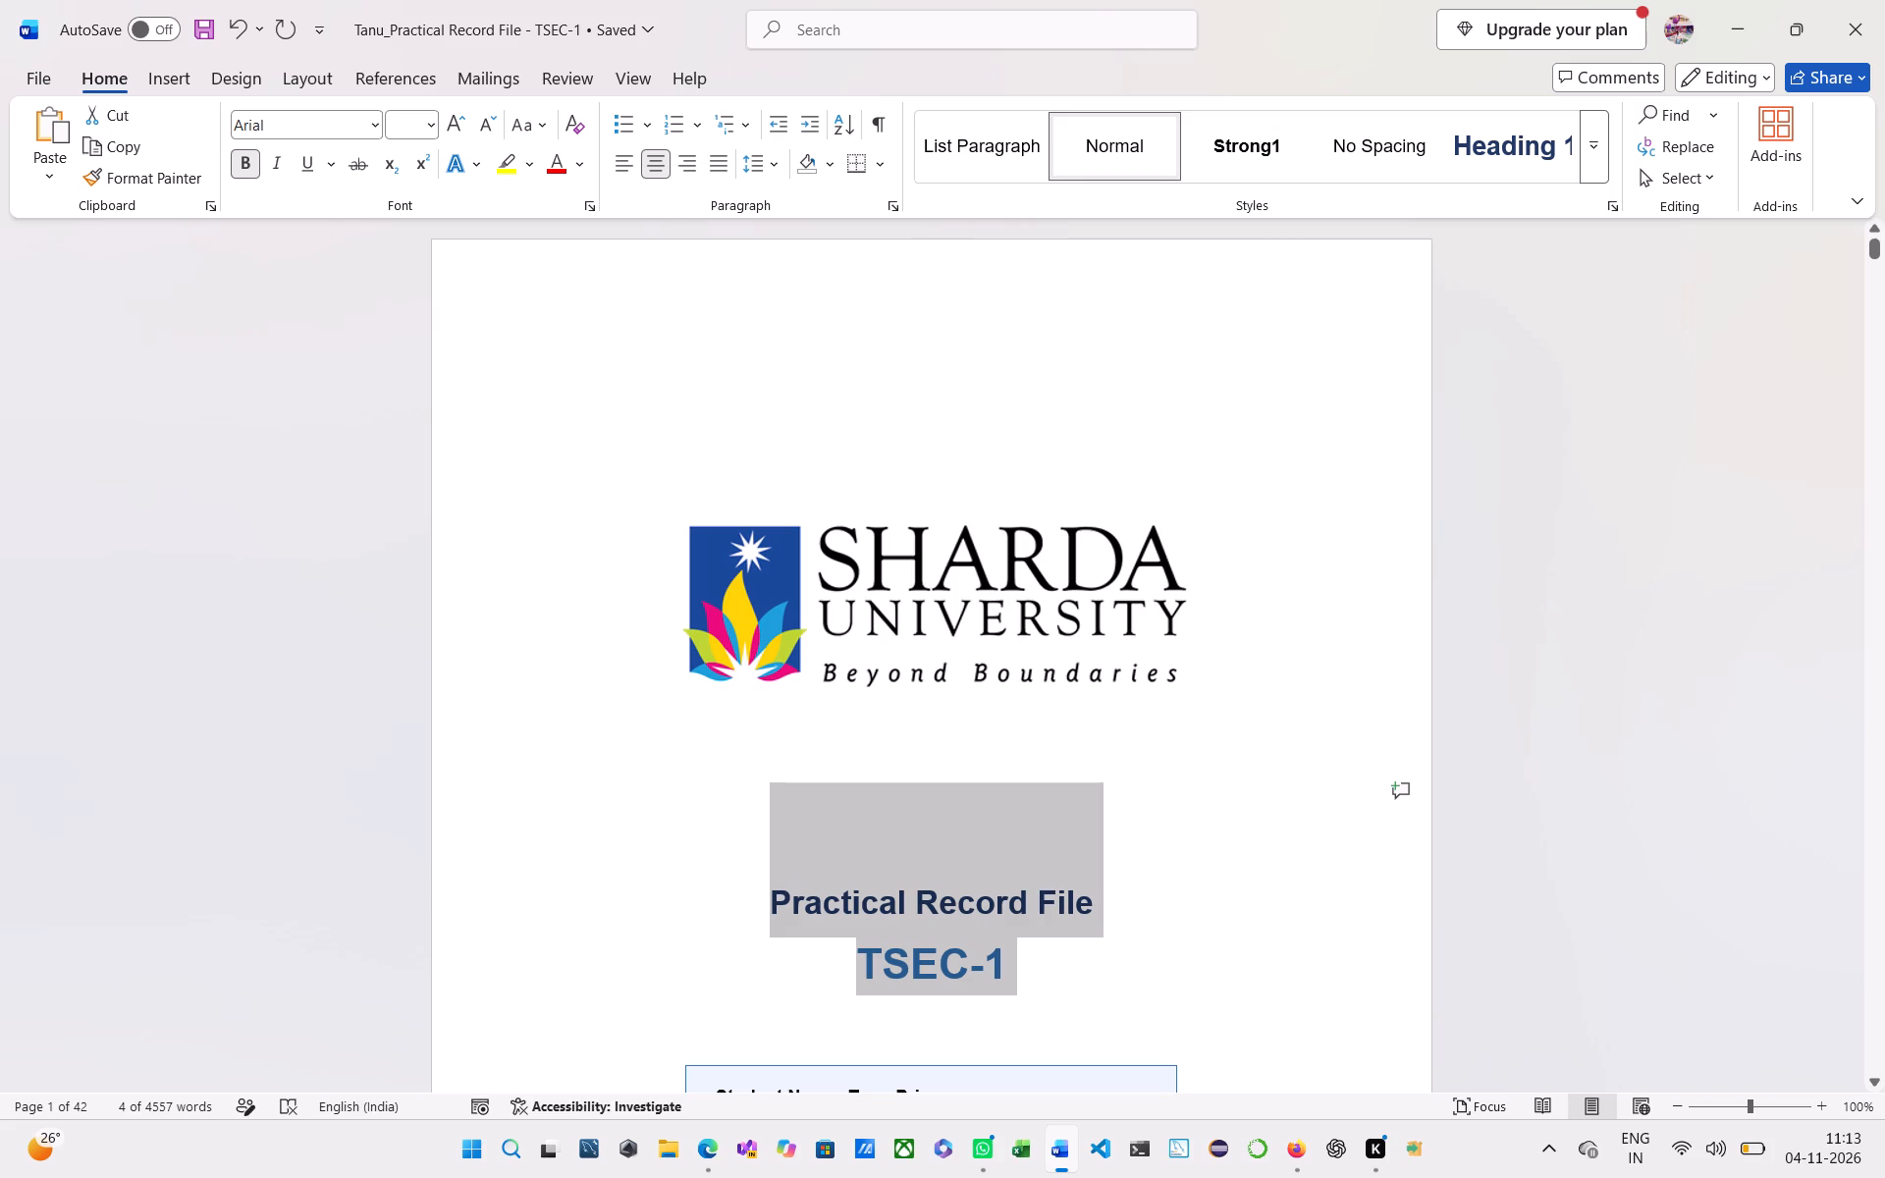
{"action": "left_click", "coordinate": [1614, 680]}
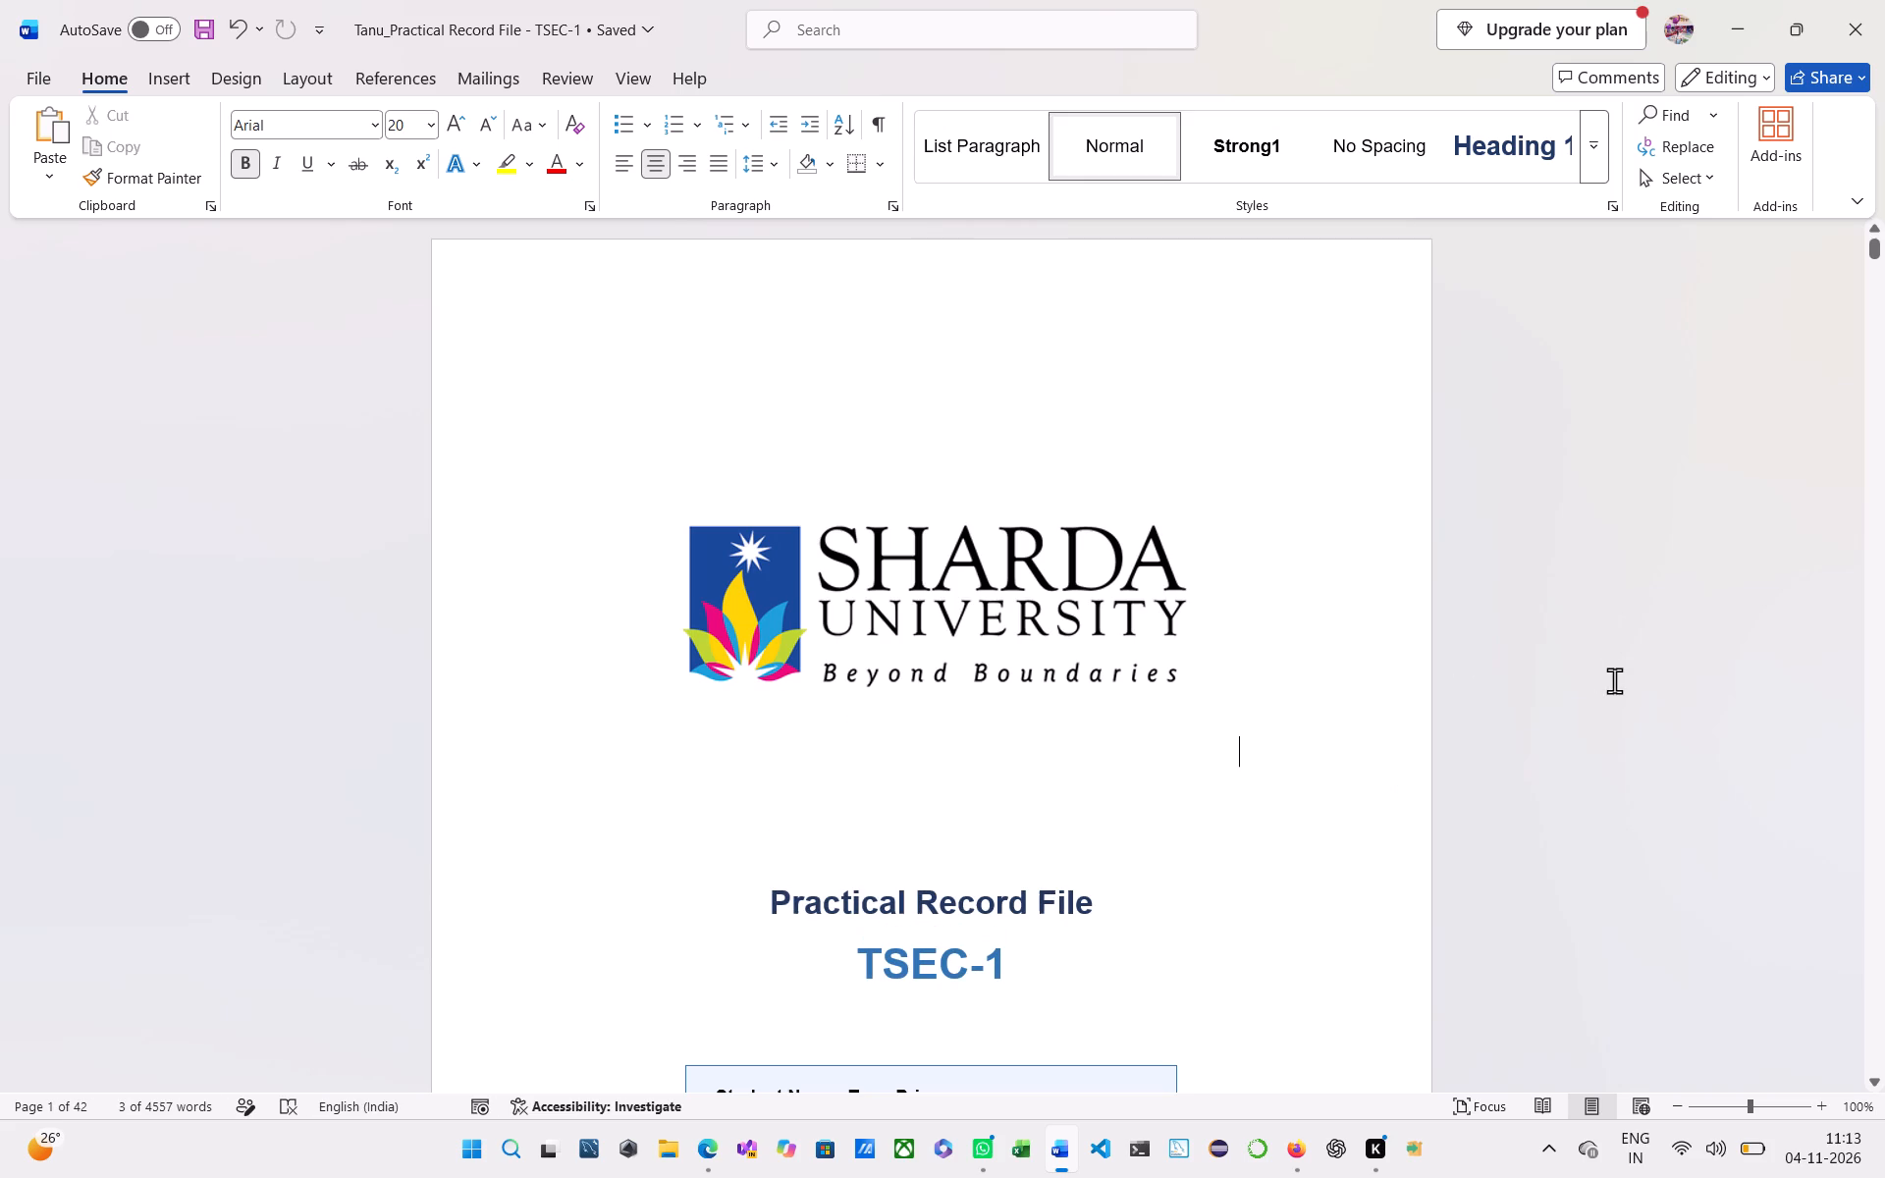
Print all pages with Microsoft Print to PDF, using the copied title to name the output "Practical Record File-1" in the 5th sem 2026 folder.
{"action": "left_click", "coordinate": [40, 77]}
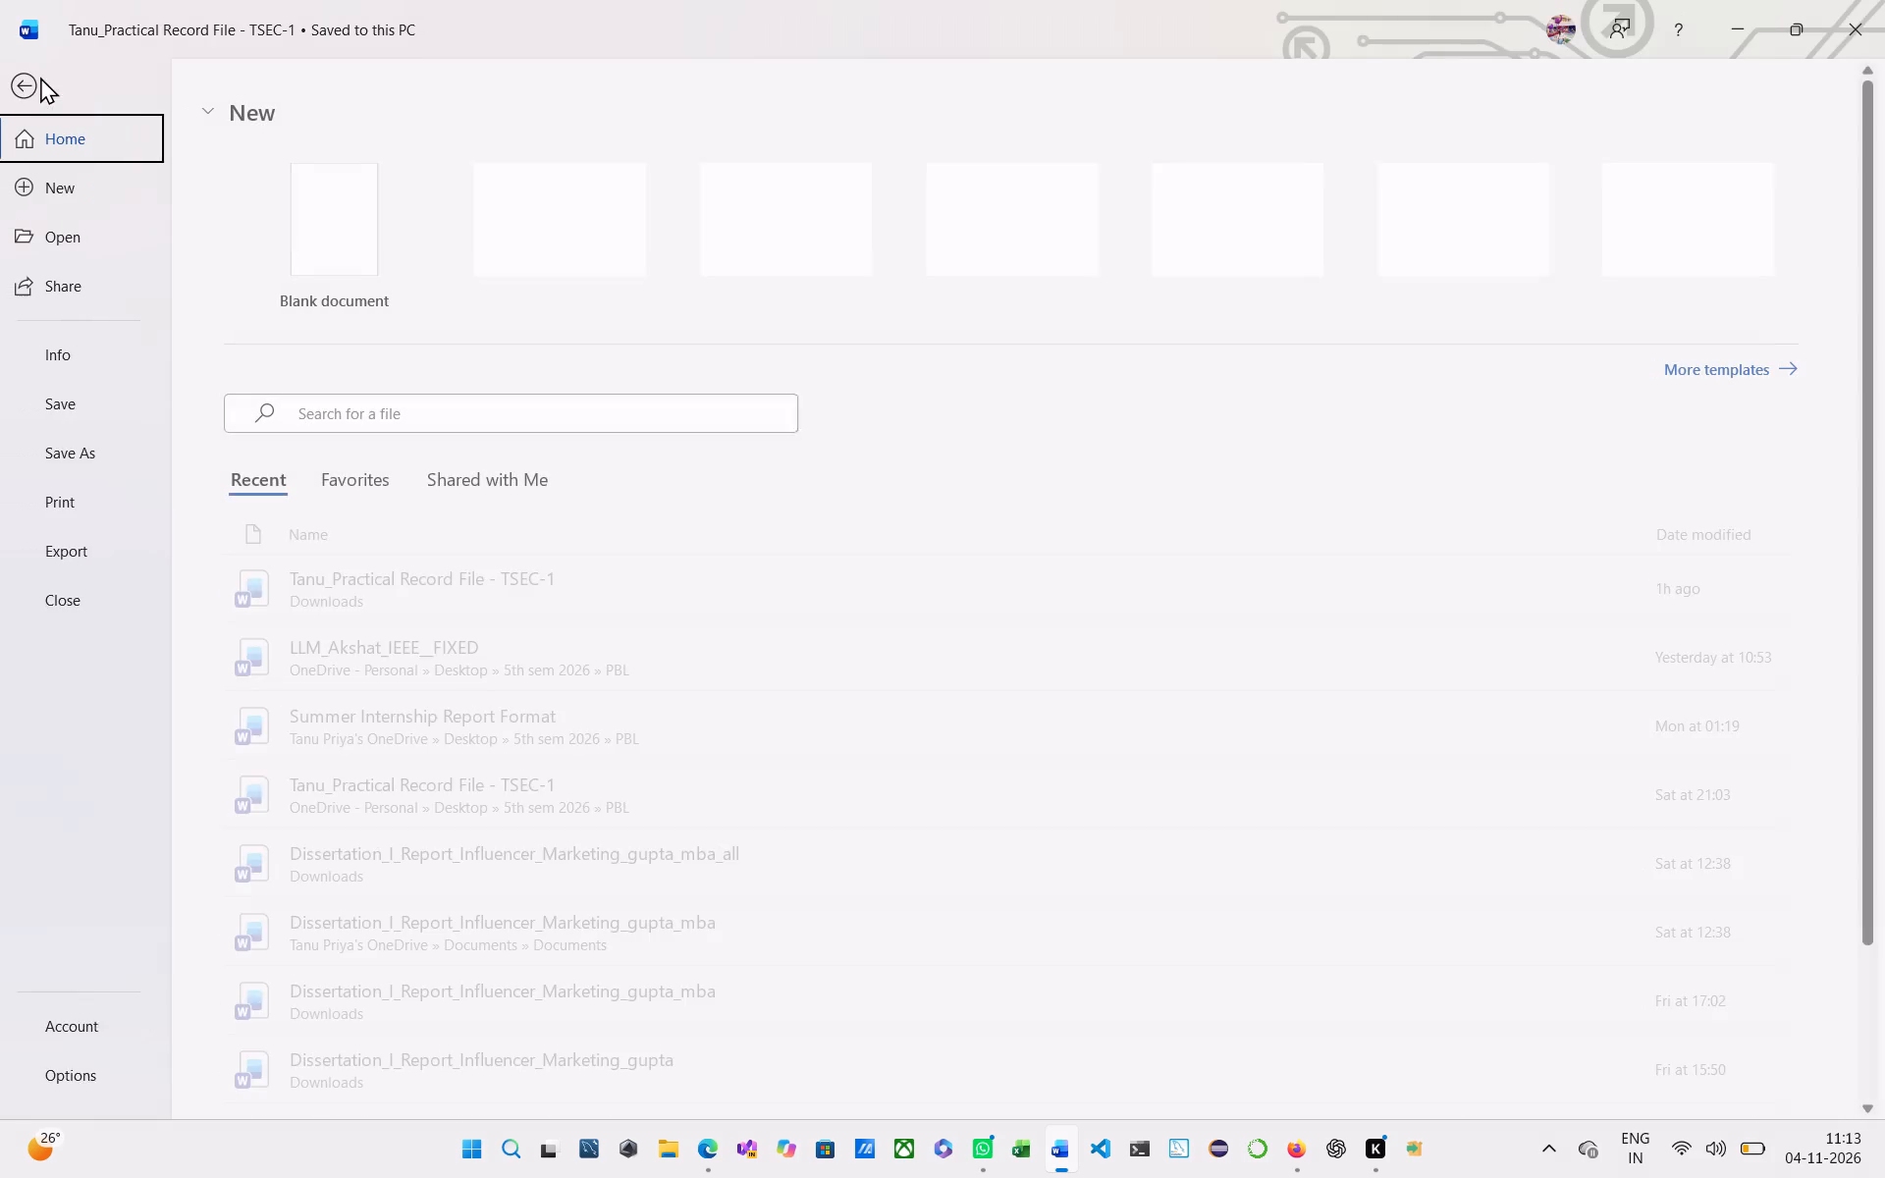
{"action": "left_click", "coordinate": [81, 506]}
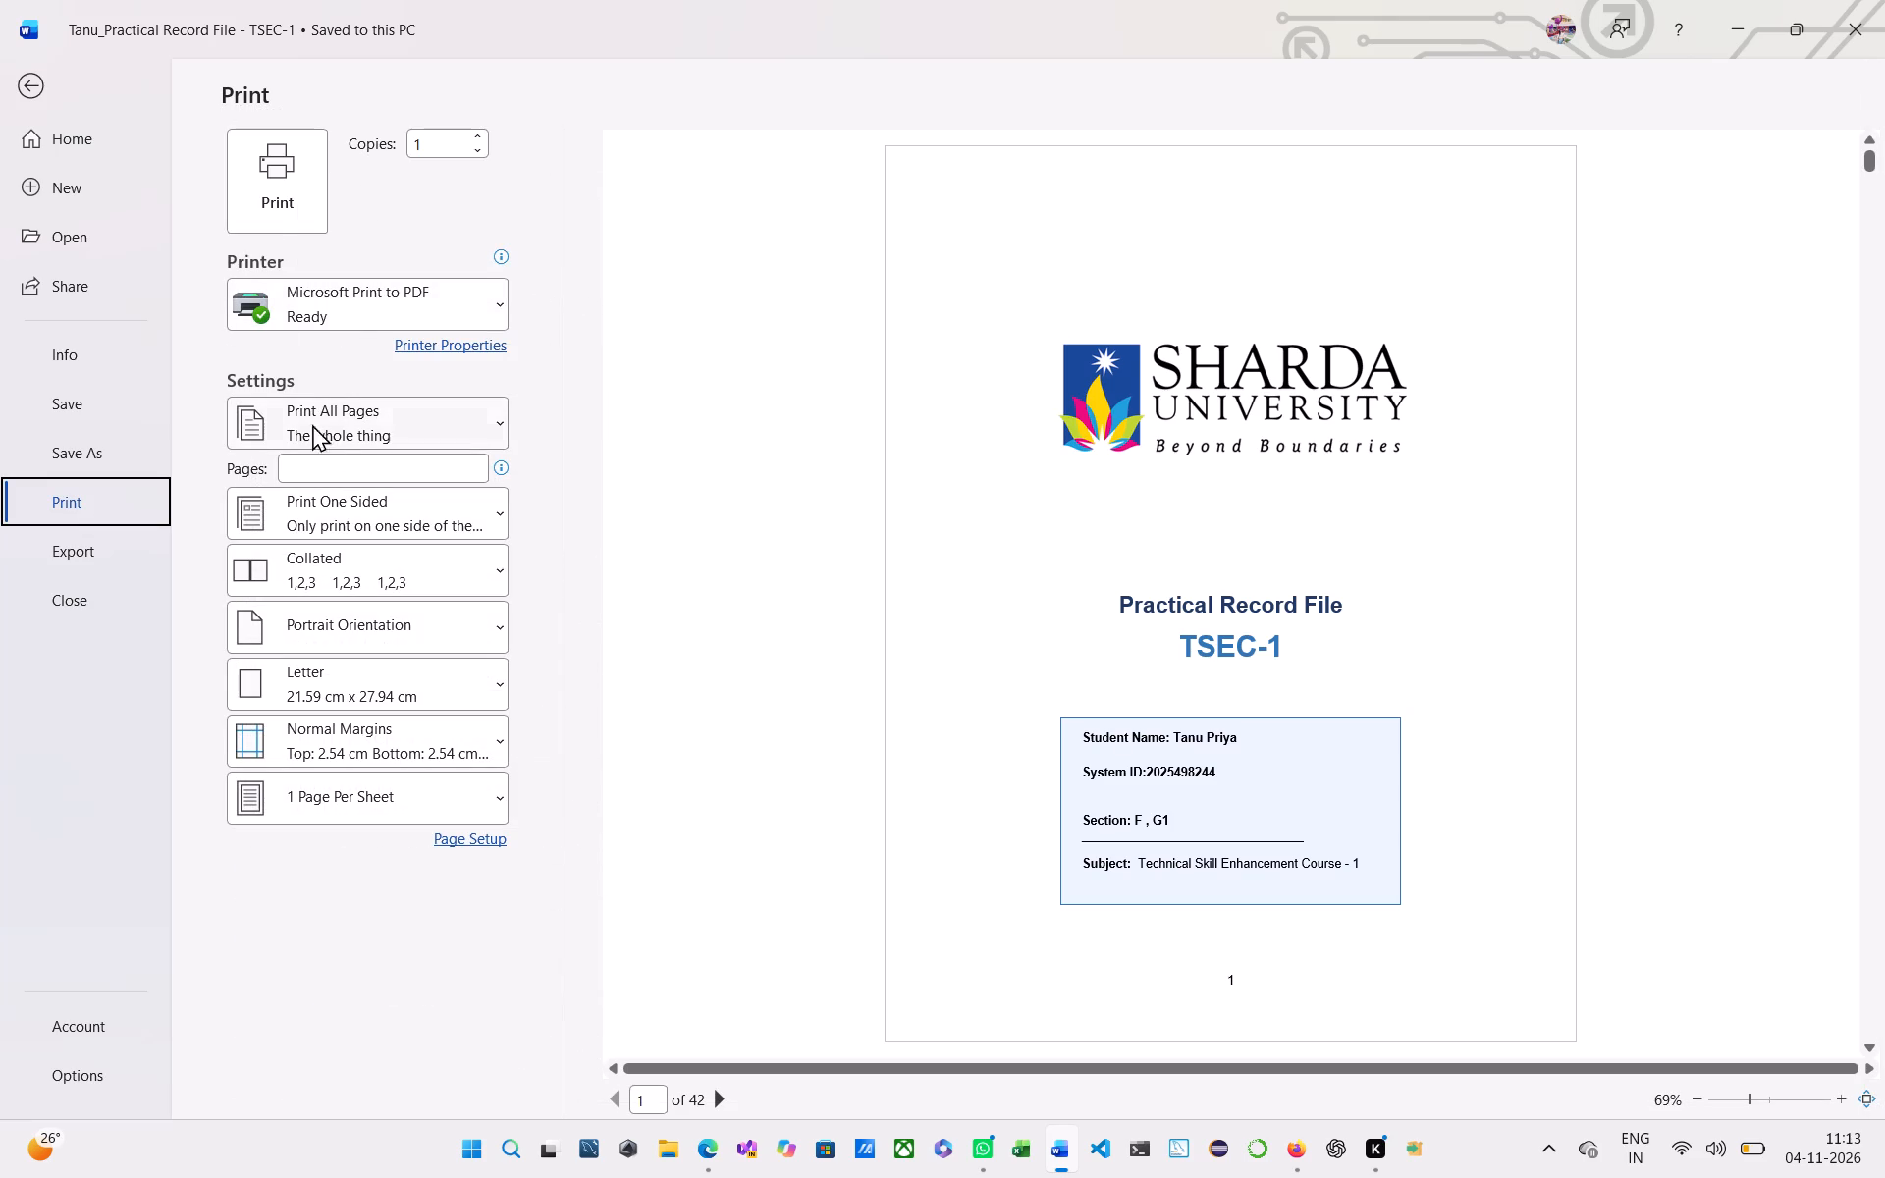
{"action": "left_click", "coordinate": [263, 198]}
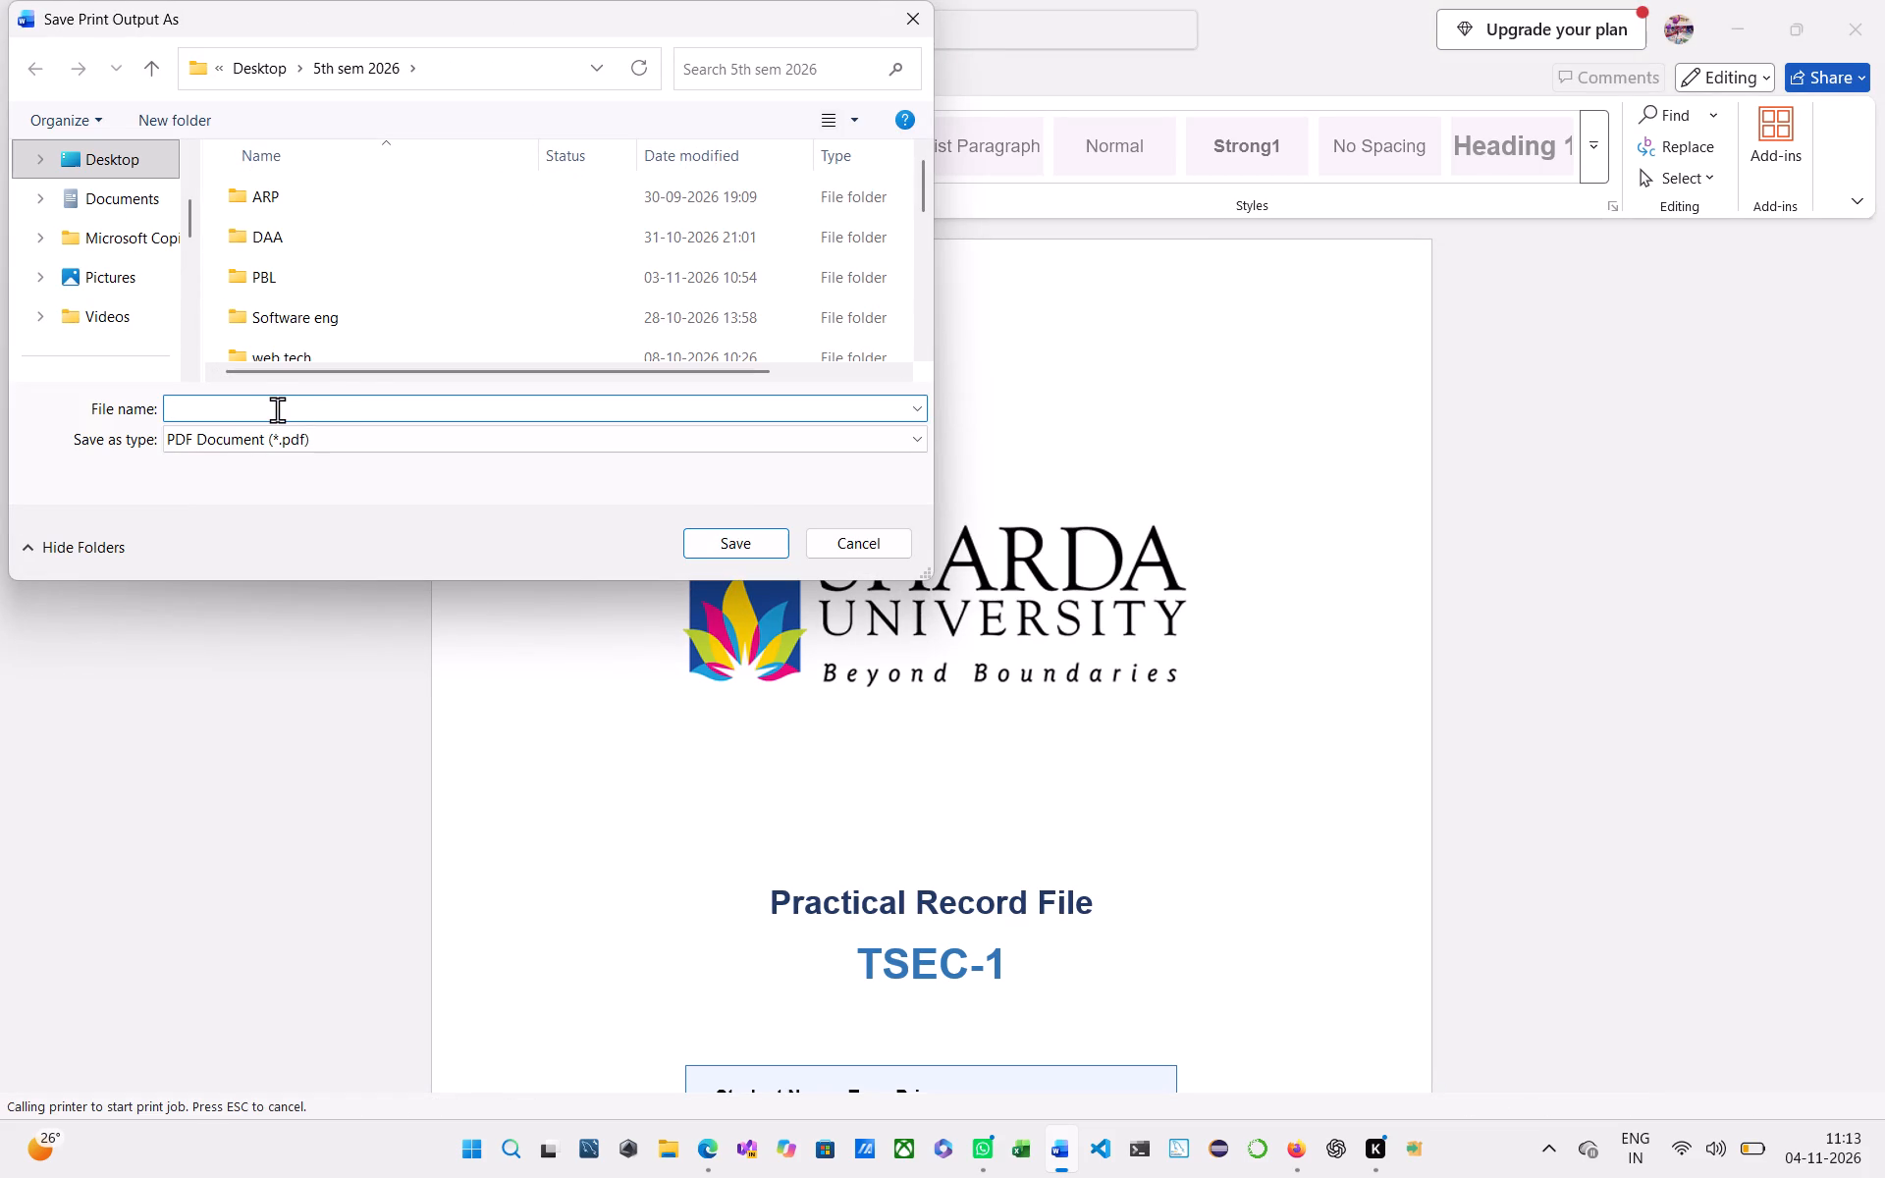
{"action": "key", "text": "ctrl+v"}
{"action": "type", "text": "-1"}
{"action": "scroll", "coordinate": [469, 283], "scroll_direction": "down", "scroll_amount": 3}
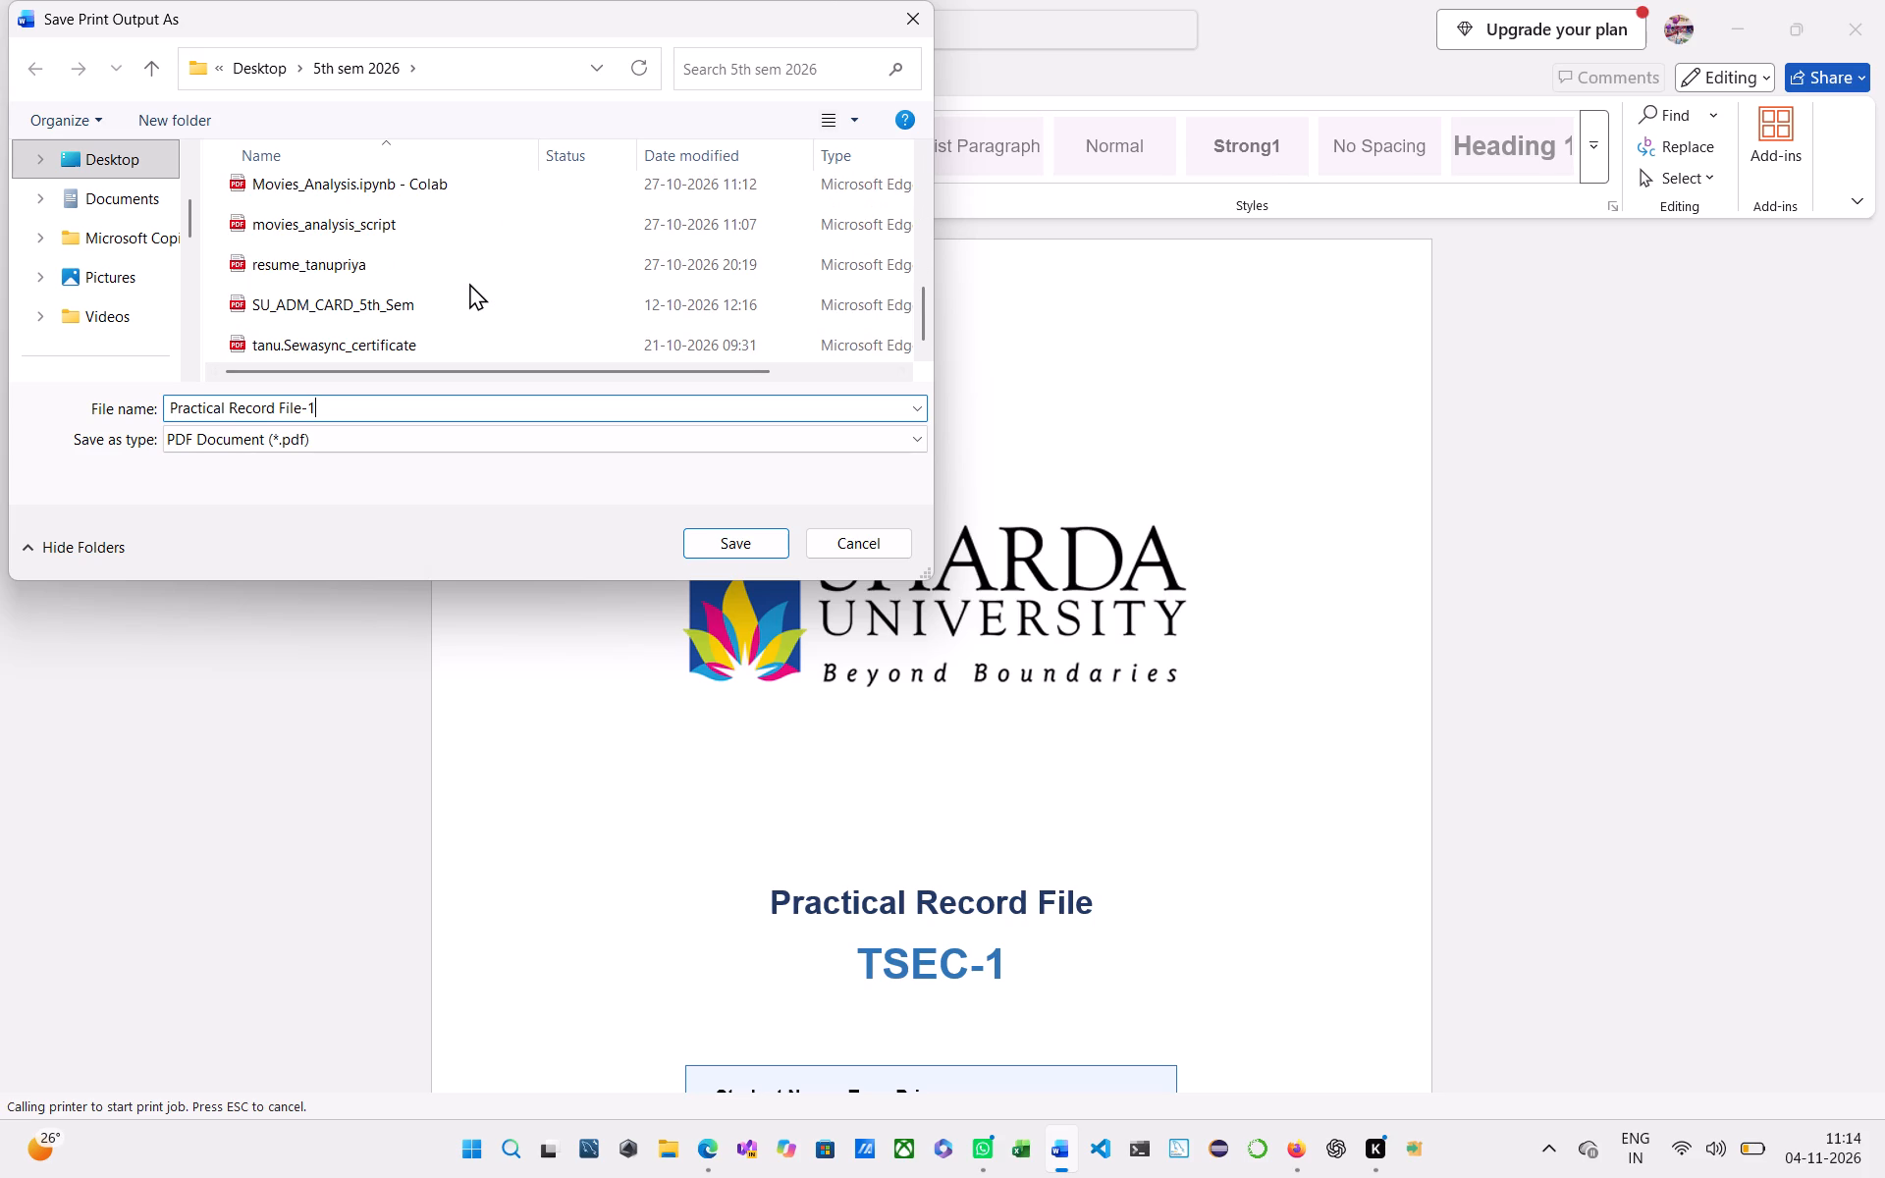
{"action": "scroll", "coordinate": [469, 283], "scroll_direction": "up", "scroll_amount": 1}
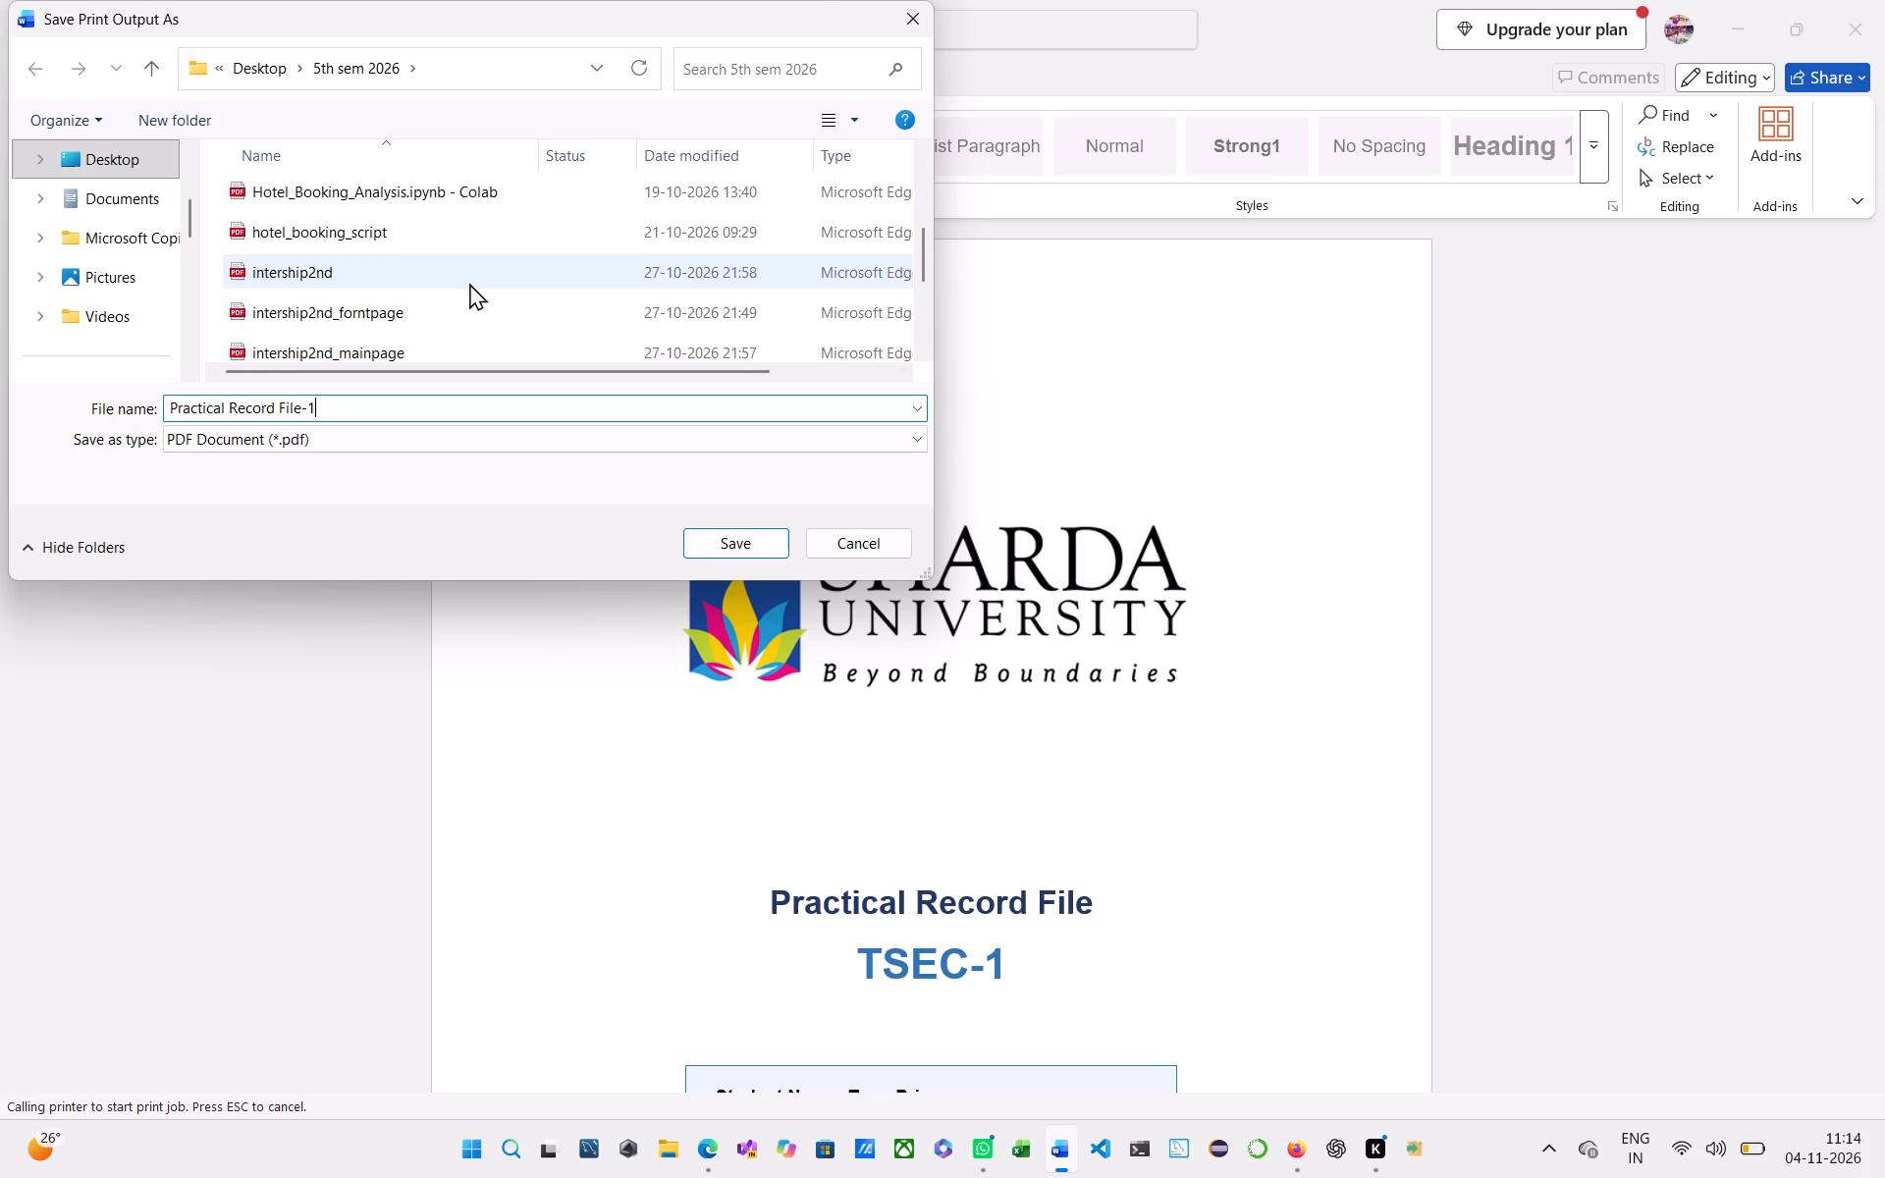
{"action": "scroll", "coordinate": [469, 283], "scroll_direction": "up", "scroll_amount": 3}
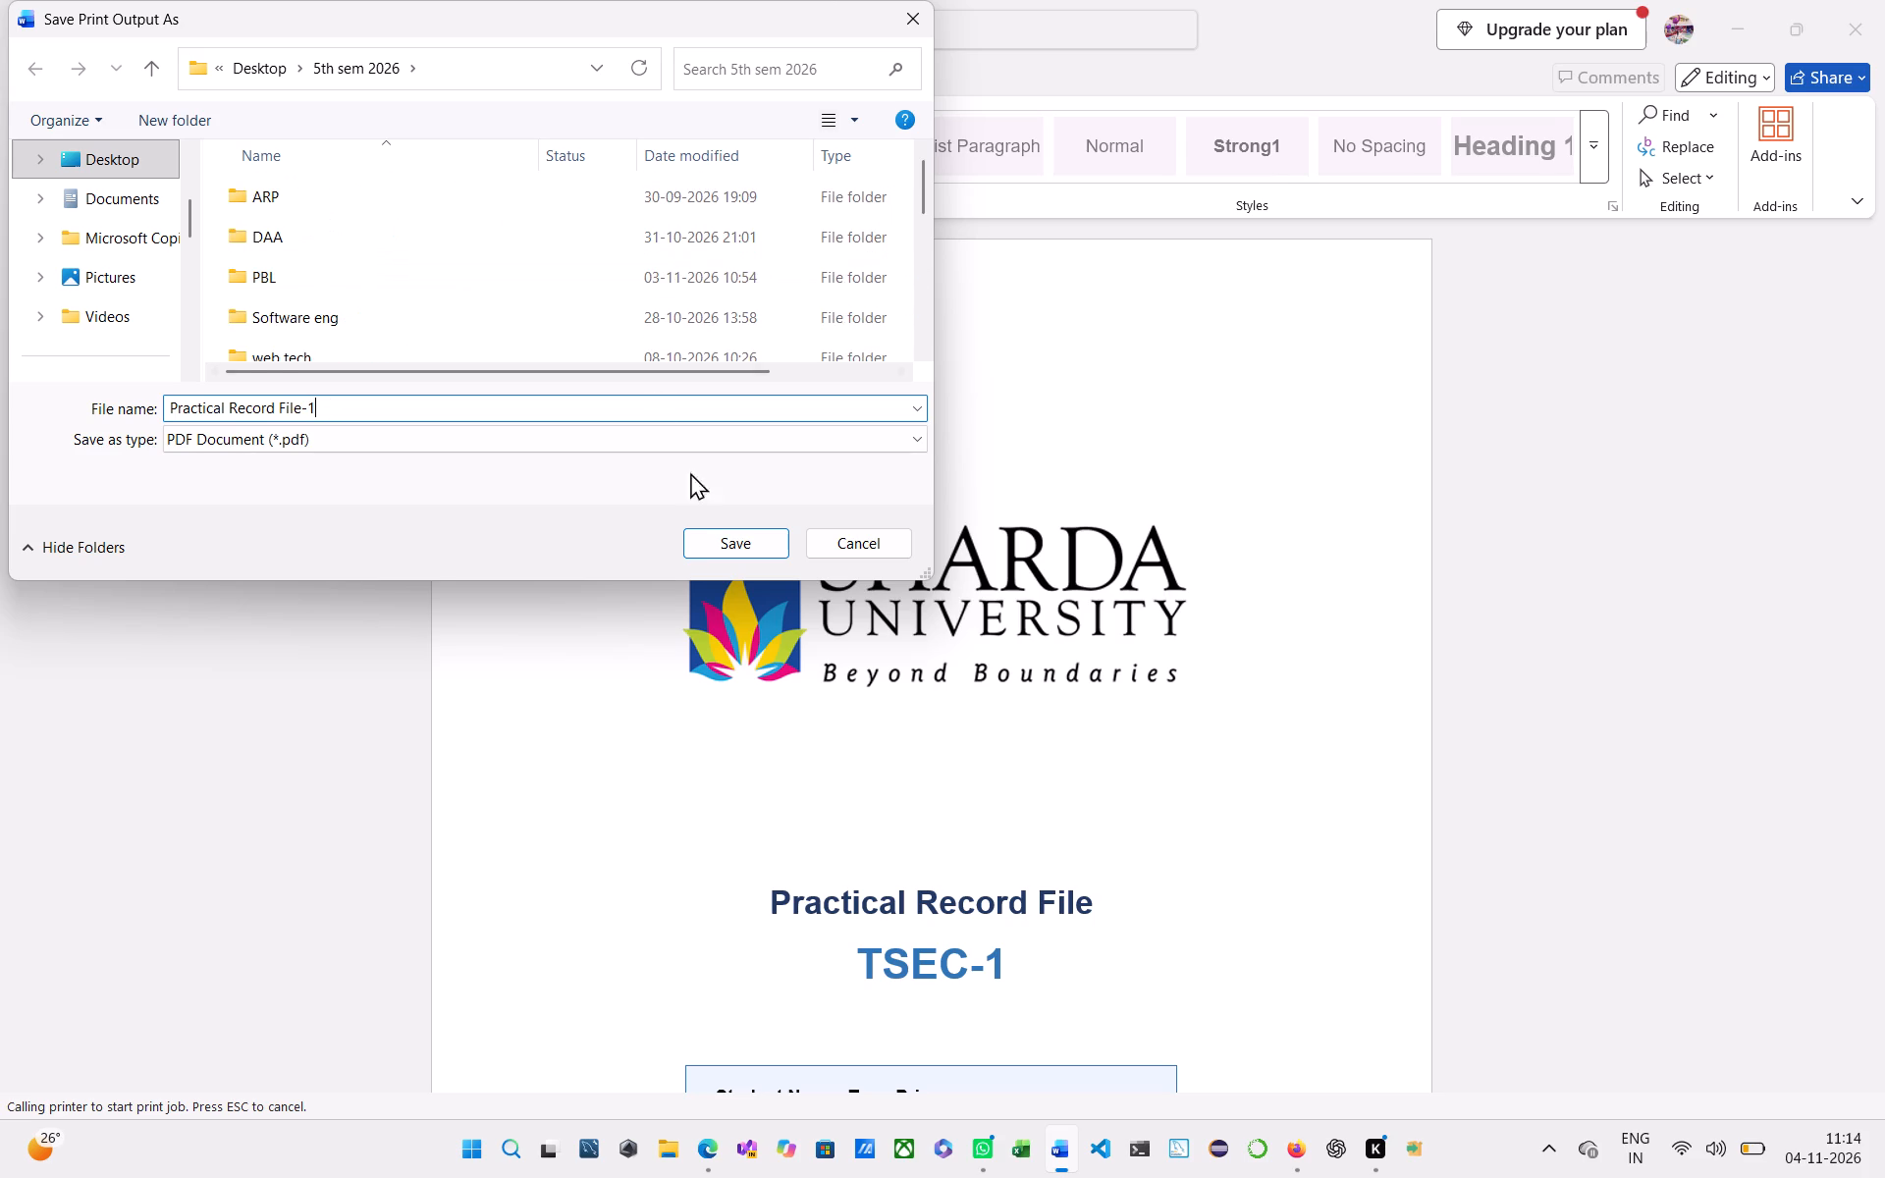
Save the print output as the PDF document "Practical Record File-1" in the 5th sem 2026 folder.
{"action": "left_click", "coordinate": [701, 540]}
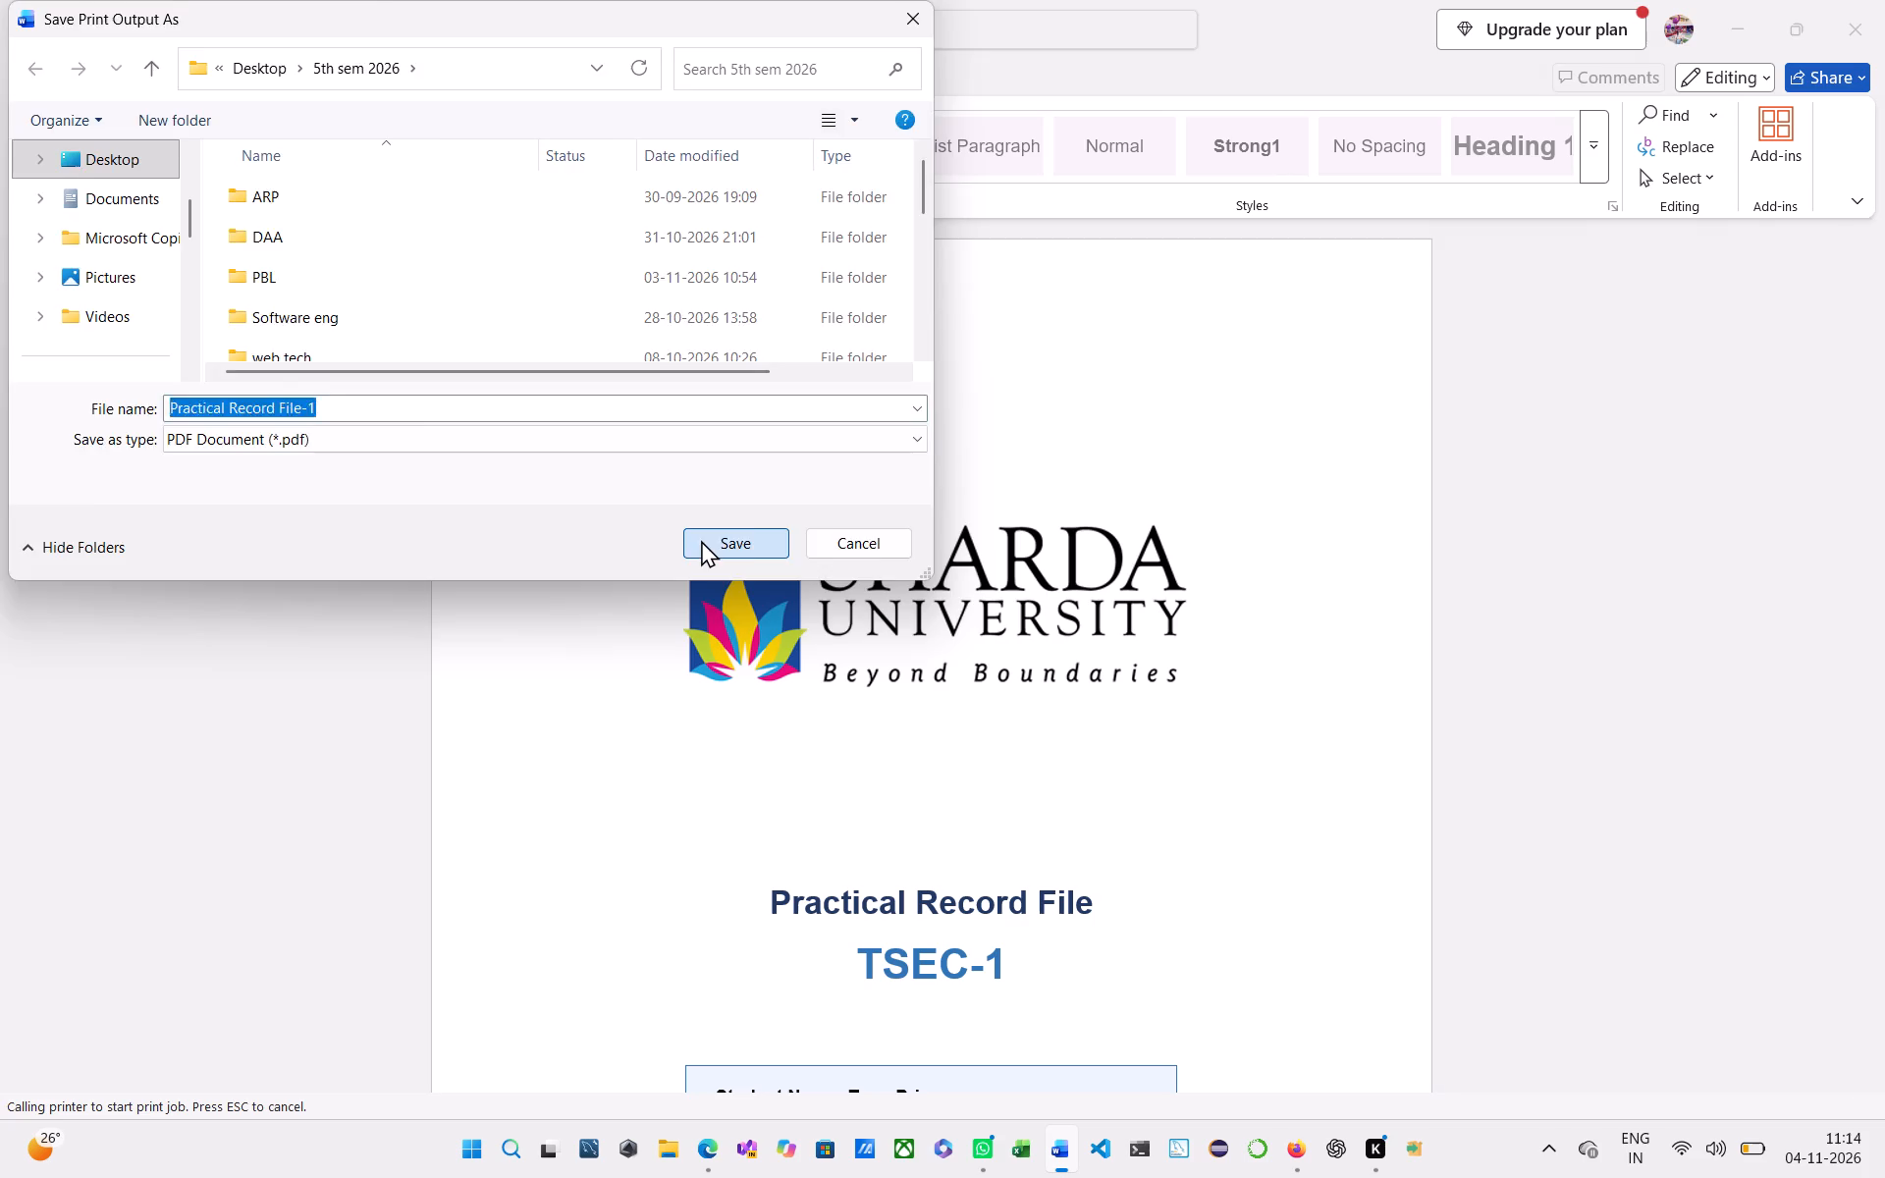